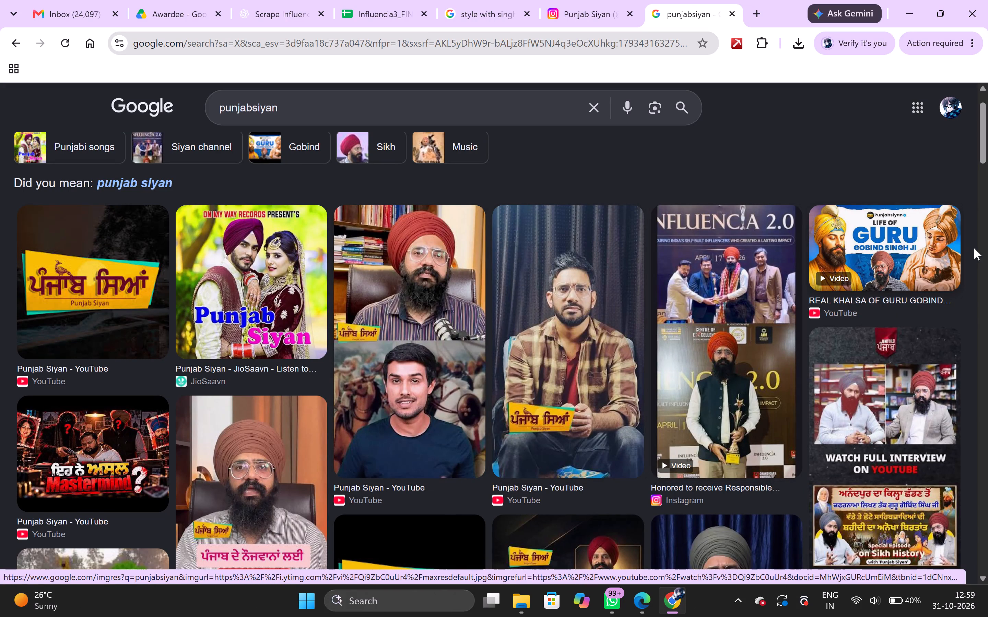
Switch to the Influencia3 spreadsheet and examine the Kala and Gaurav photos (yes/no) column from row 60 up towards the first entries.
click(350, 0)
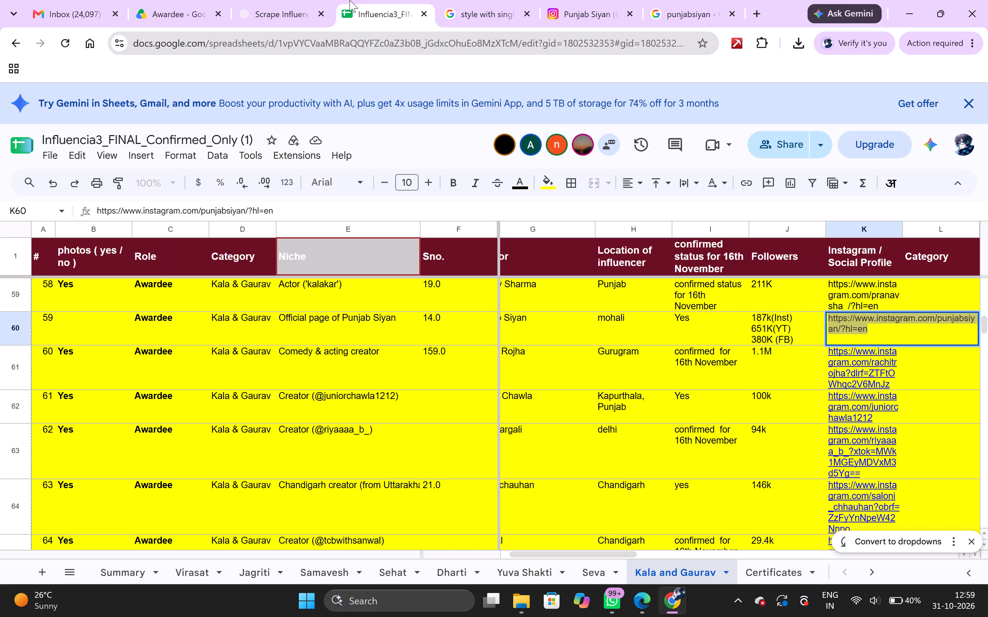
click(120, 298)
click(113, 350)
key(Up)
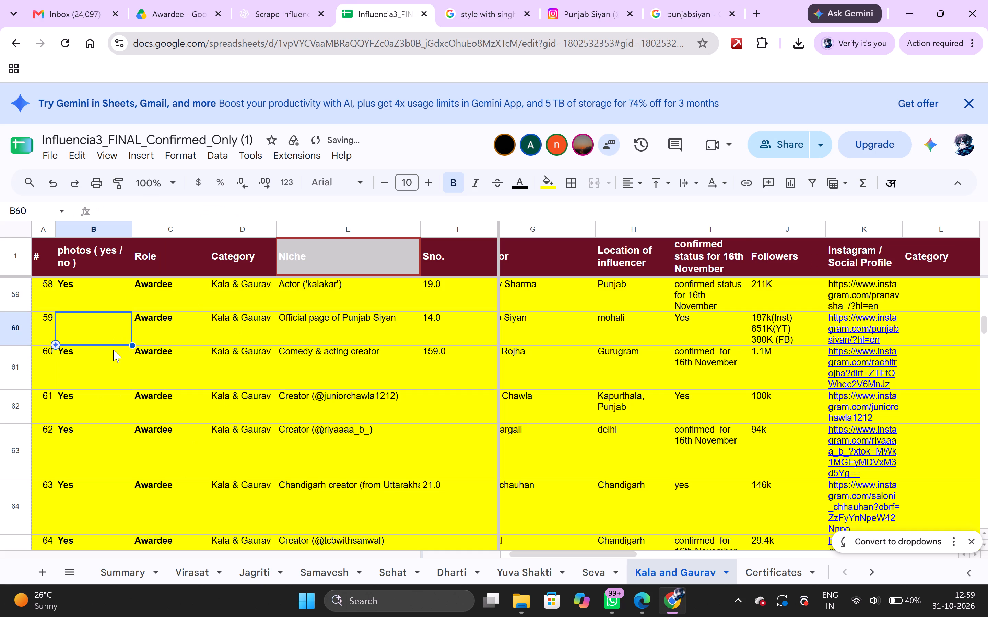
key(Up)
key(Up)
key(Up)
key(Up)
key(Down)
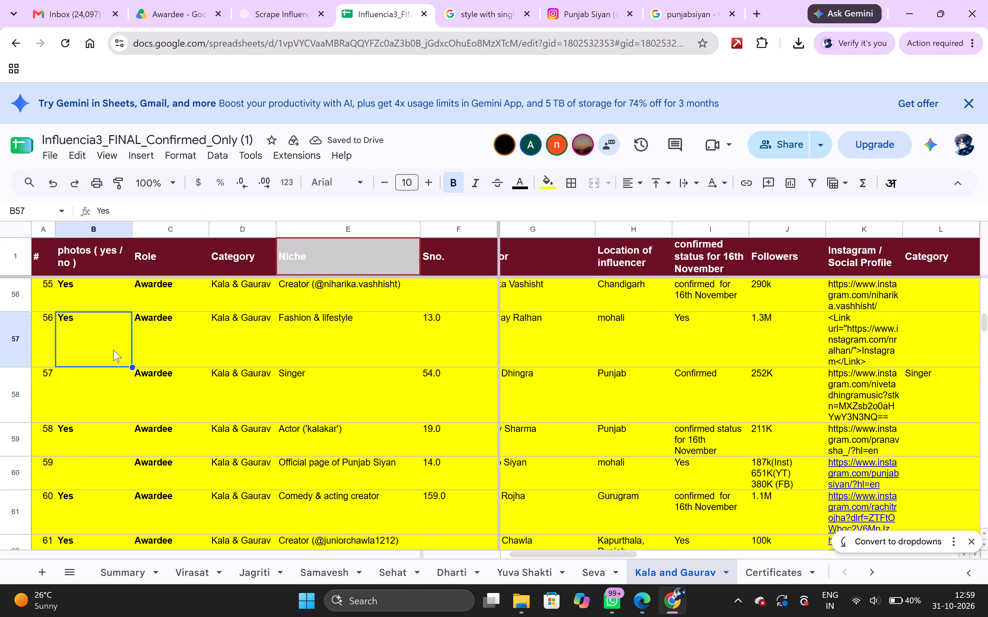
key(Down)
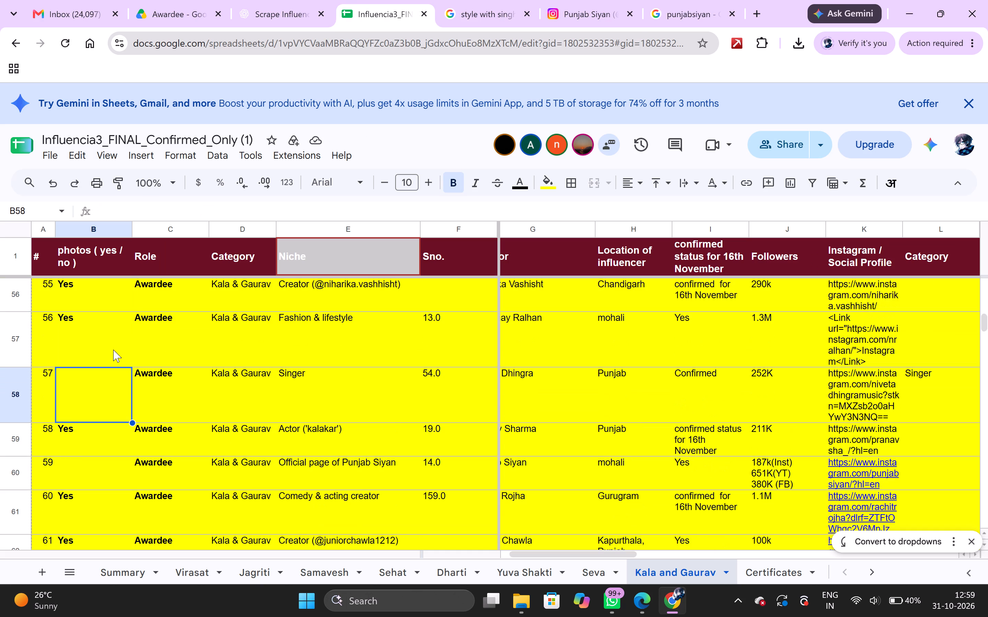
key(Down)
key(Up)
key(Up)
key(Up)
key(Up)
key(Up)
key(Up)
key(Up)
key(Up)
key(Up)
key(Up)
key(Up)
key(Up)
key(Up)
key(Up)
key(Up)
key(Up)
key(Up)
key(Up)
key(Up)
key(Up)
key(Up)
key(Up)
key(Up)
key(Up)
key(Up)
key(Up)
key(Up)
key(Up)
key(Up)
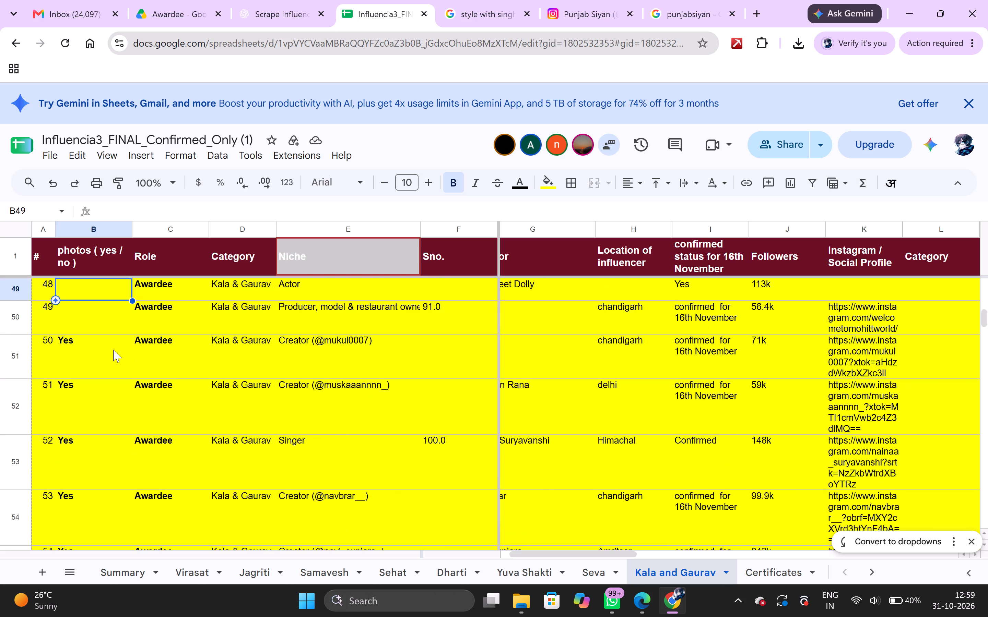
key(Down)
key(Up)
key(Up)
key(Up)
key(Up)
key(Up)
key(Up)
key(Up)
key(Up)
key(Up)
key(Up)
key(Up)
key(Up)
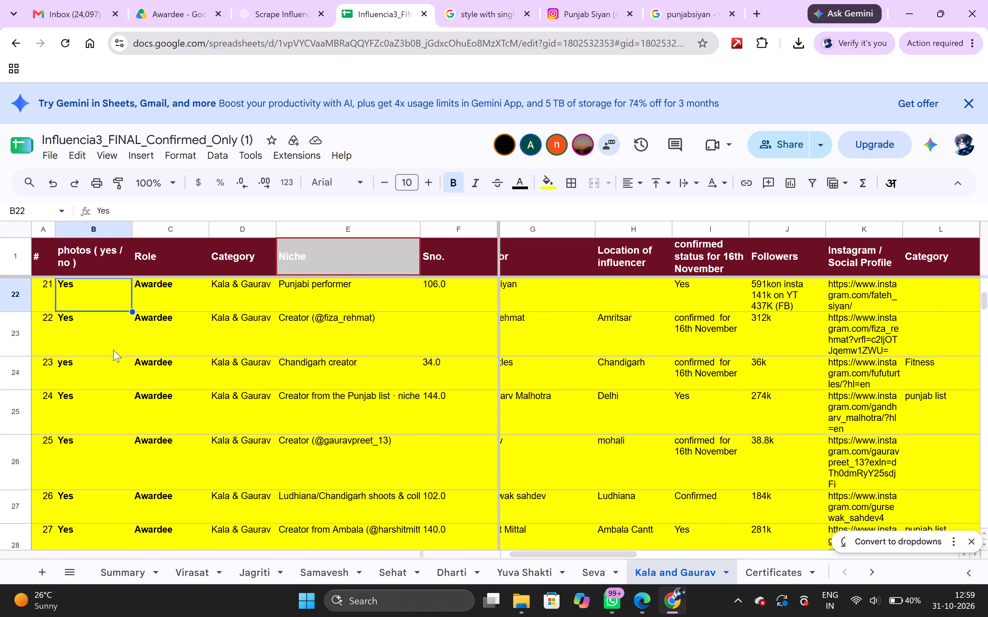
key(Down)
key(Up)
key(Up)
key(Up)
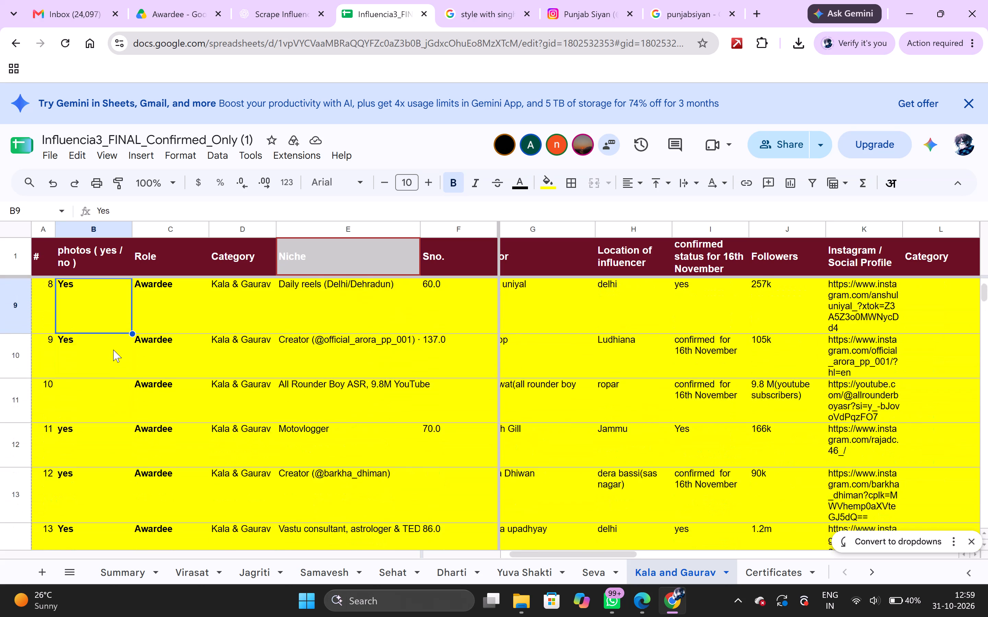
key(Up)
key(Up)
Check the photos (yes/no) column from the top entries down to row 61 and back up to row 52.
key(Down)
key(ctrl+Down)
key(Down)
key(Down)
key(Down)
key(Down)
key(Down)
key(Down)
key(Down)
key(Down)
key(Down)
key(Down)
key(Down)
key(Down)
key(Down)
key(Down)
key(Down)
key(Down)
key(Down)
key(Down)
key(Down)
key(Down)
key(Down)
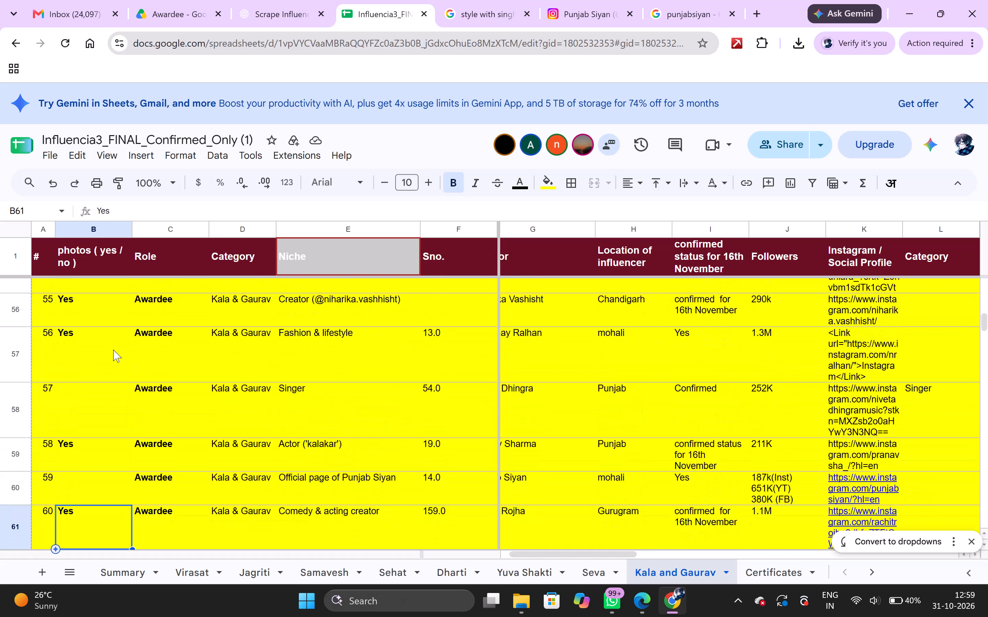
key(Up)
key(Up)
key(Up)
key(Up)
key(Up)
key(Up)
key(Up)
key(Up)
key(Up)
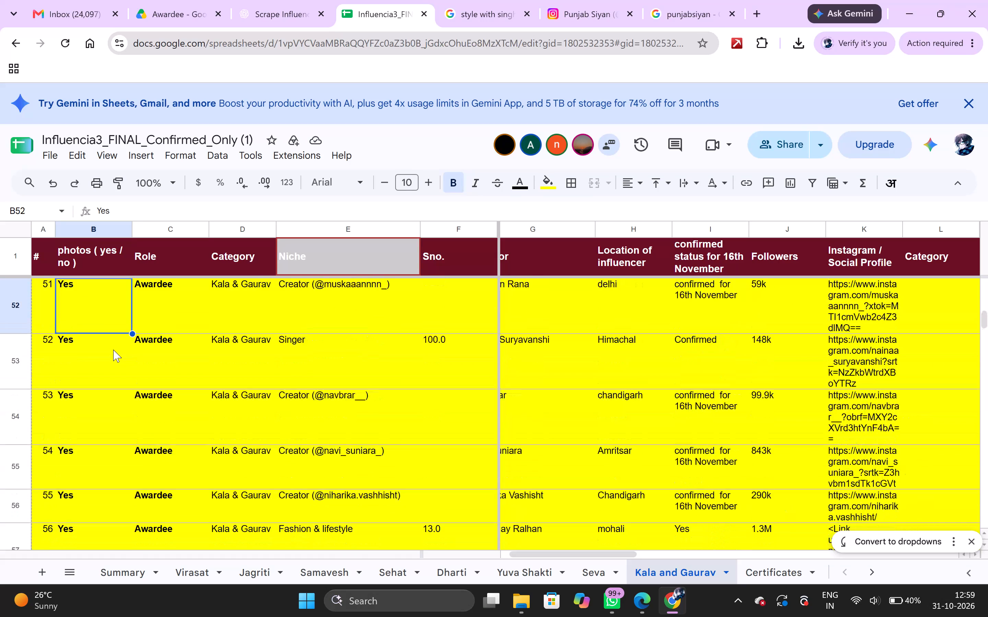
Examine row 52 across to its Creator and location details, returning to its photos (yes/no) cell.
key(Left)
key(Right)
key(Right)
key(Right)
key(Right)
key(Right)
key(Right)
key(Right)
key(Left)
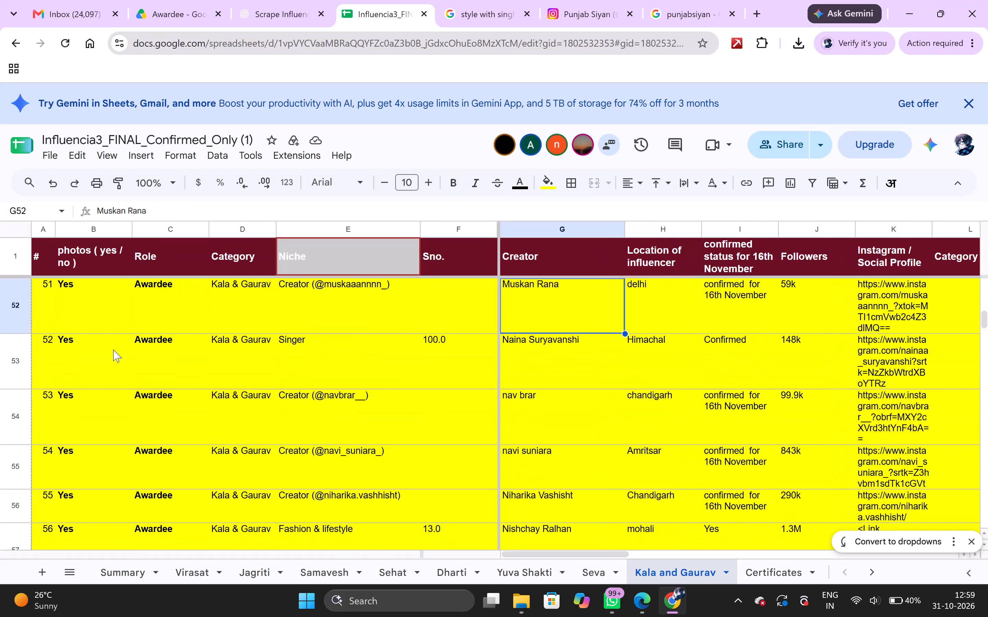
key(Left)
key(Left)
key(Left)
key(Left)
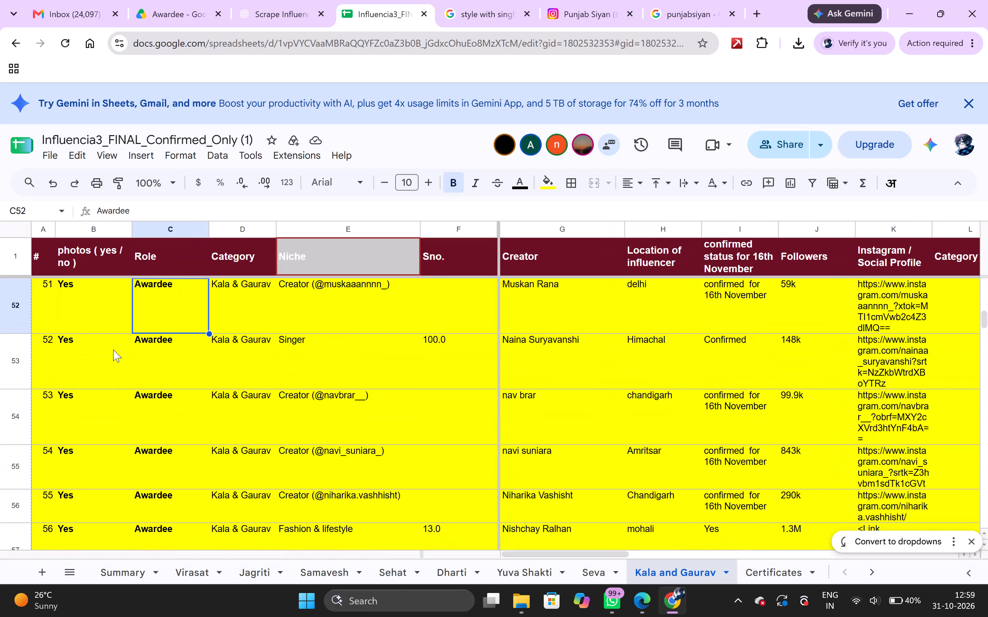
key(Left)
key(Left)
key(Left)
key(Right)
Check the photos (yes/no) entries against the creators listed in rows 44 to 51.
key(Up)
key(Up)
key(Up)
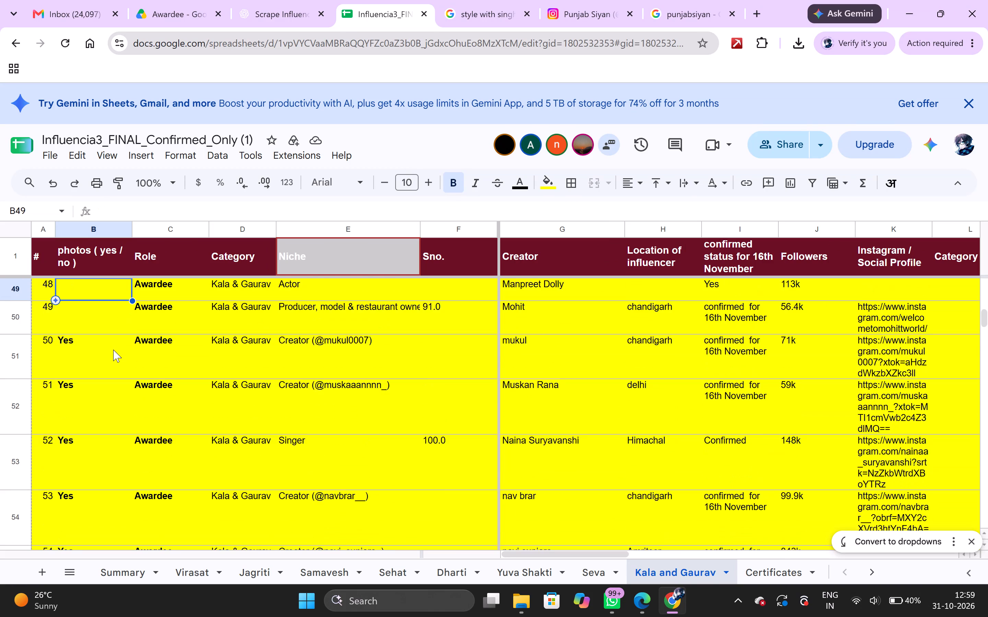
key(Up)
key(Up)
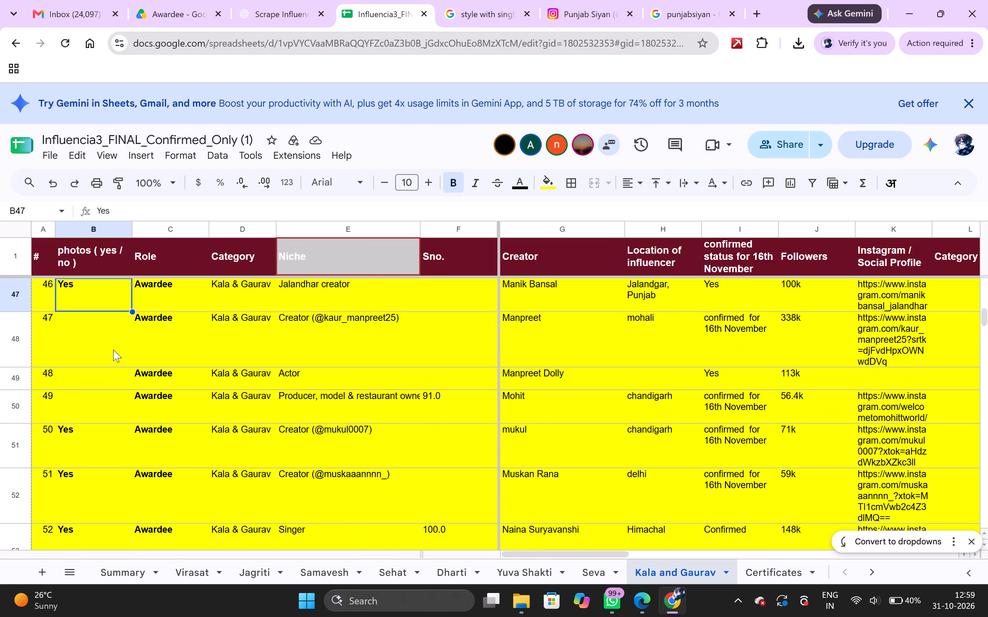
key(Up)
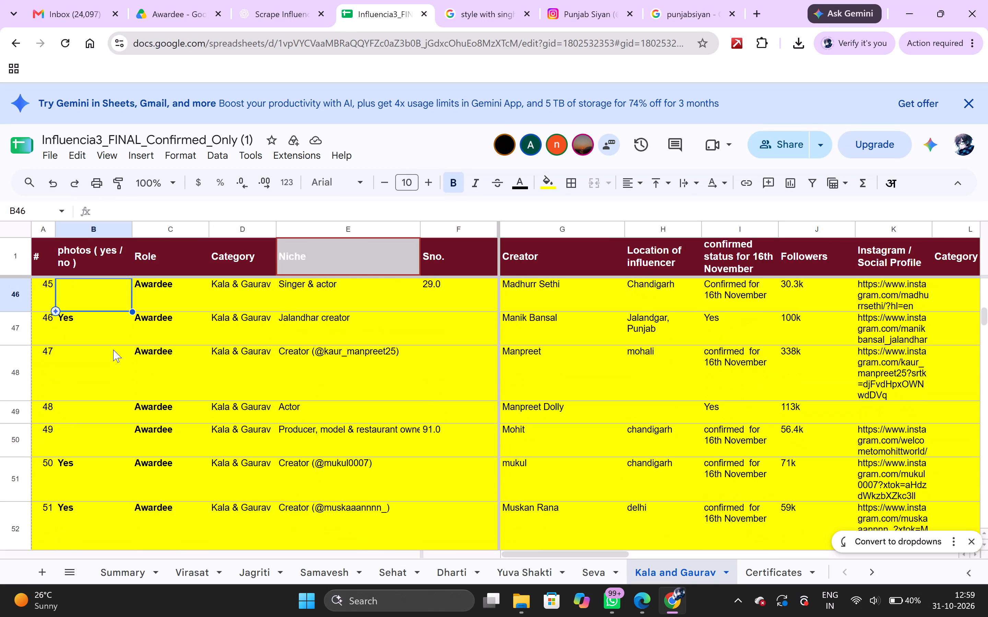
key(Up)
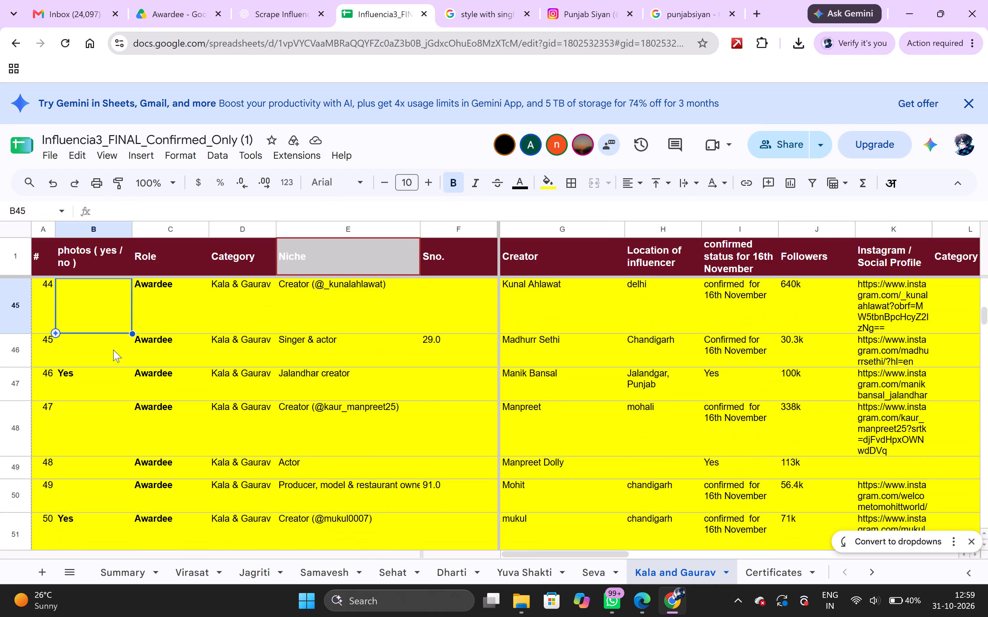
key(Up)
key(Down)
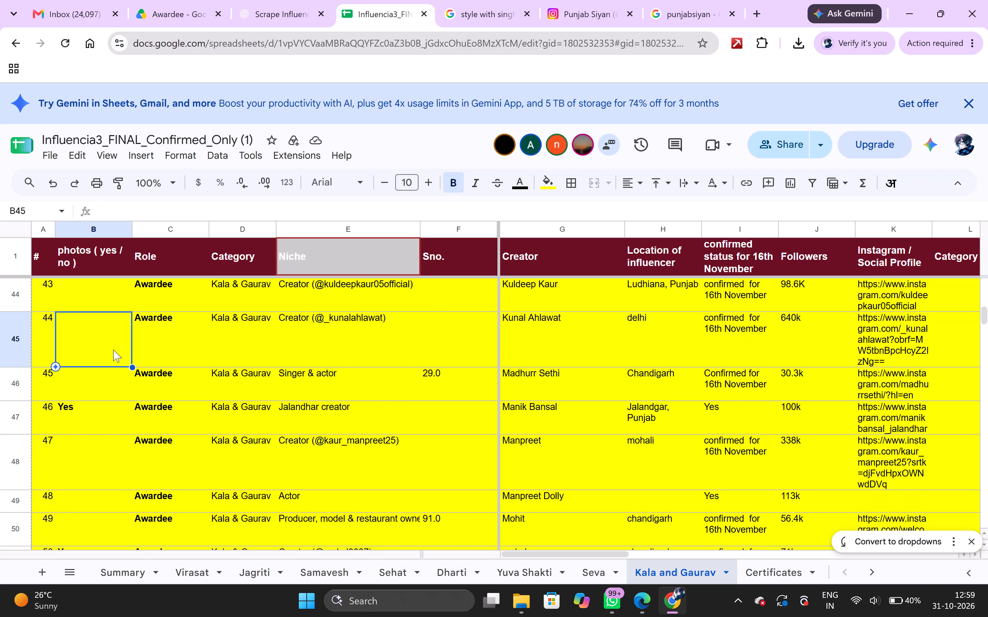
key(Down)
key(Down)
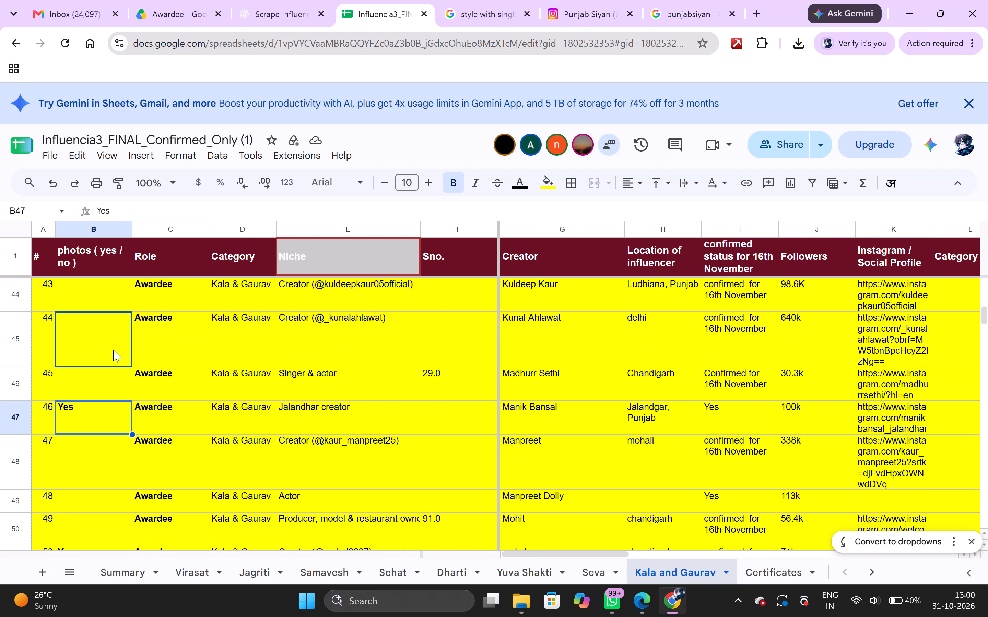
Check the photos (yes/no) column down past row 64 and return to the Singer entry in row 58.
key(Up)
key(Down)
key(Down)
key(Down)
key(Down)
key(Down)
key(Down)
key(Down)
key(Down)
key(Down)
key(Down)
key(Down)
key(Down)
key(Down)
key(Down)
key(Down)
key(Down)
key(Down)
key(Down)
key(Down)
key(Up)
key(Up)
key(Up)
key(Up)
key(Up)
key(Up)
key(Up)
key(Up)
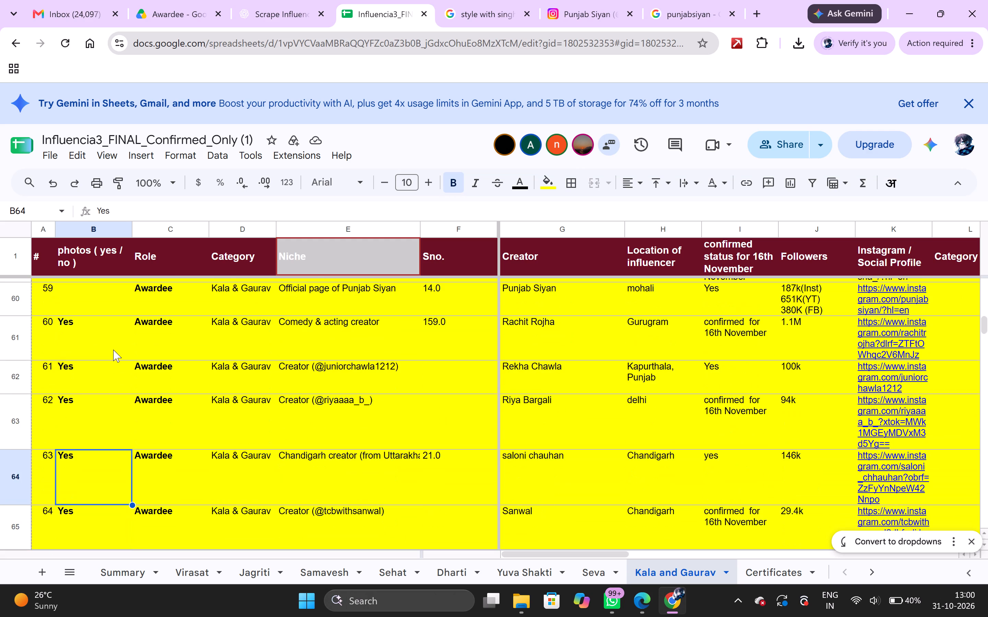
key(Up)
key(Up)
key(Down)
key(Down)
key(Down)
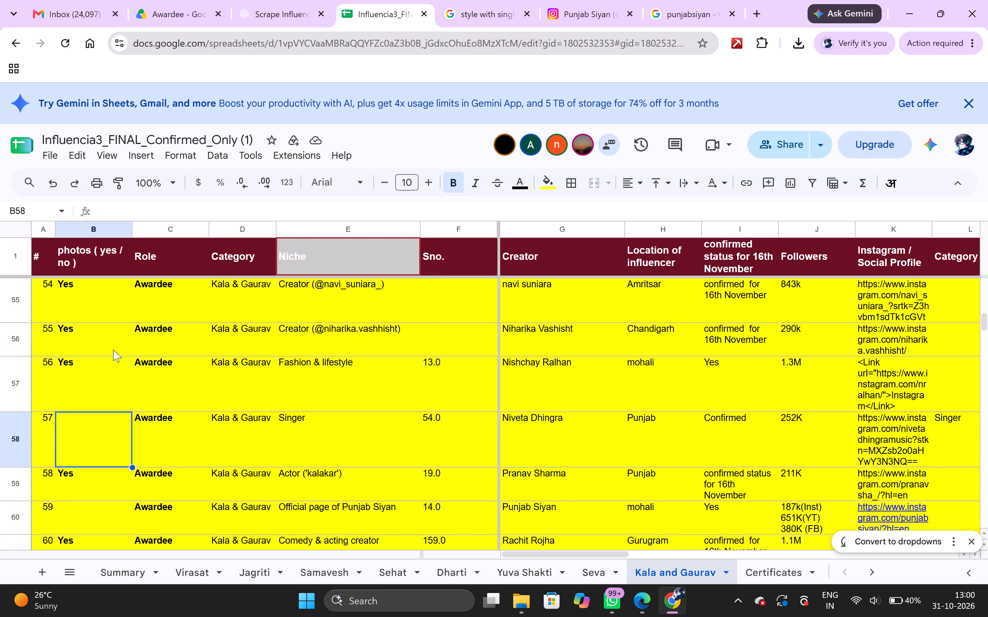
Check the photos (yes/no) column from row 58 down to row 68 and back up to row 60.
key(Down)
key(Down)
key(Down)
key(Down)
key(Down)
key(Down)
key(Down)
key(Down)
key(Down)
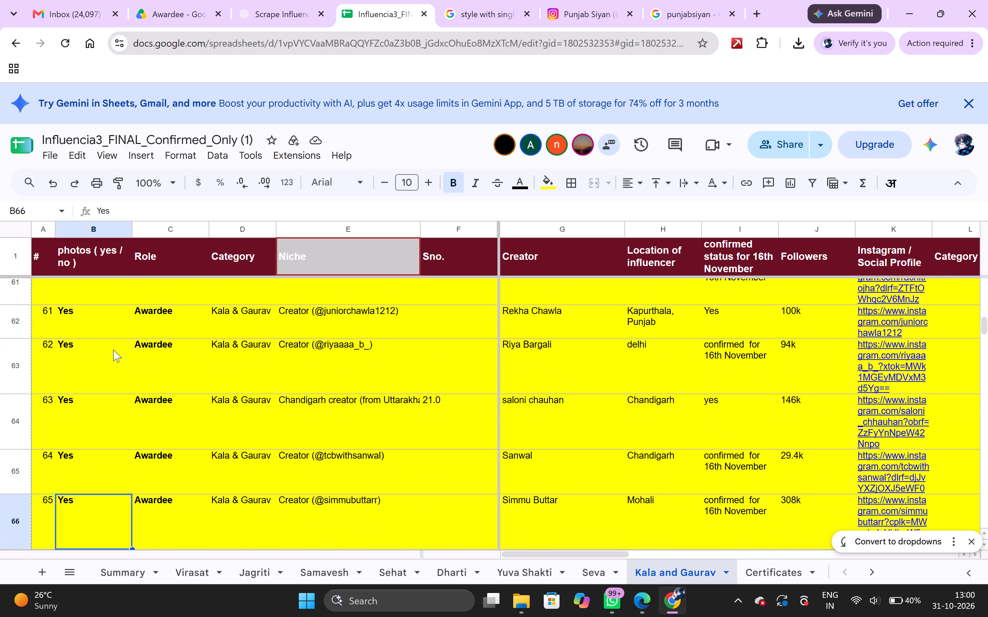
key(Down)
key(Down)
key(Up)
key(Up)
key(Up)
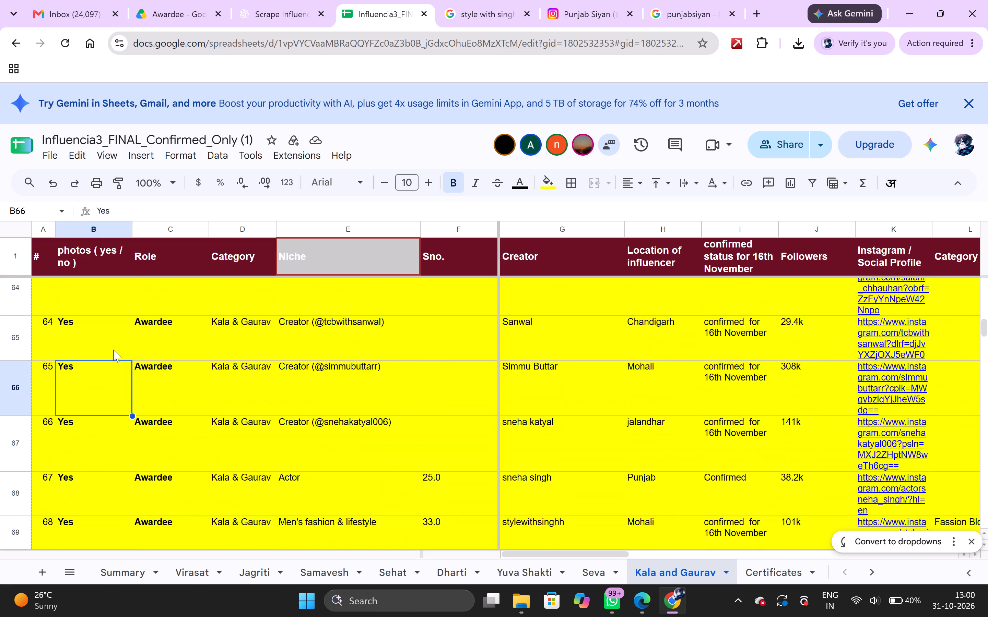
key(Up)
key(Up)
key(Up)
key(Up)
key(Up)
key(Up)
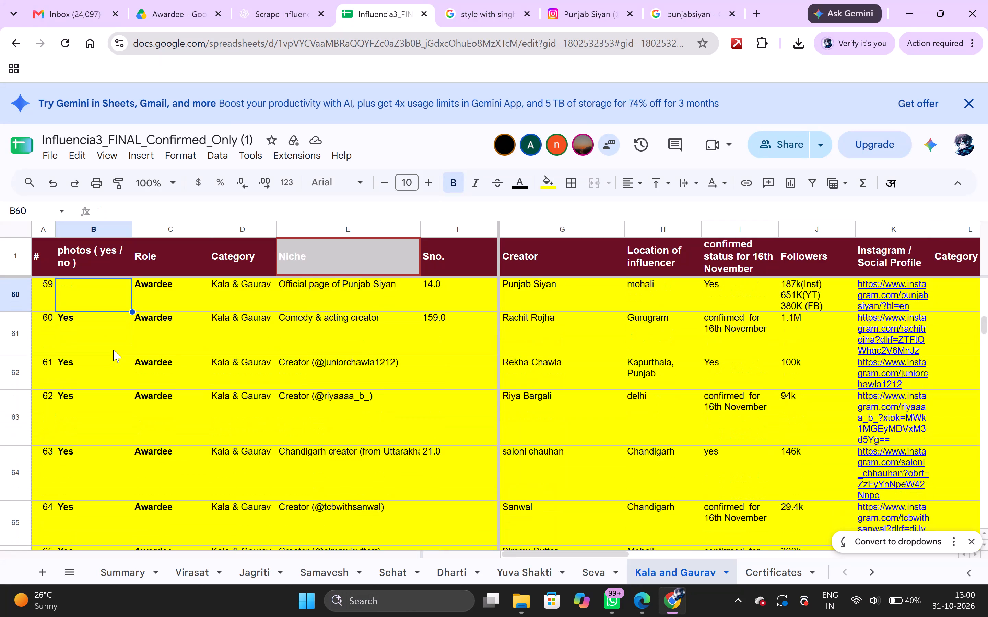
key(Up)
key(Up)
key(Down)
key(Down)
Examine row 60 across to its Instagram / Social Profile link and browse the Punjab Siyan Instagram page's posts for photos.
key(Right)
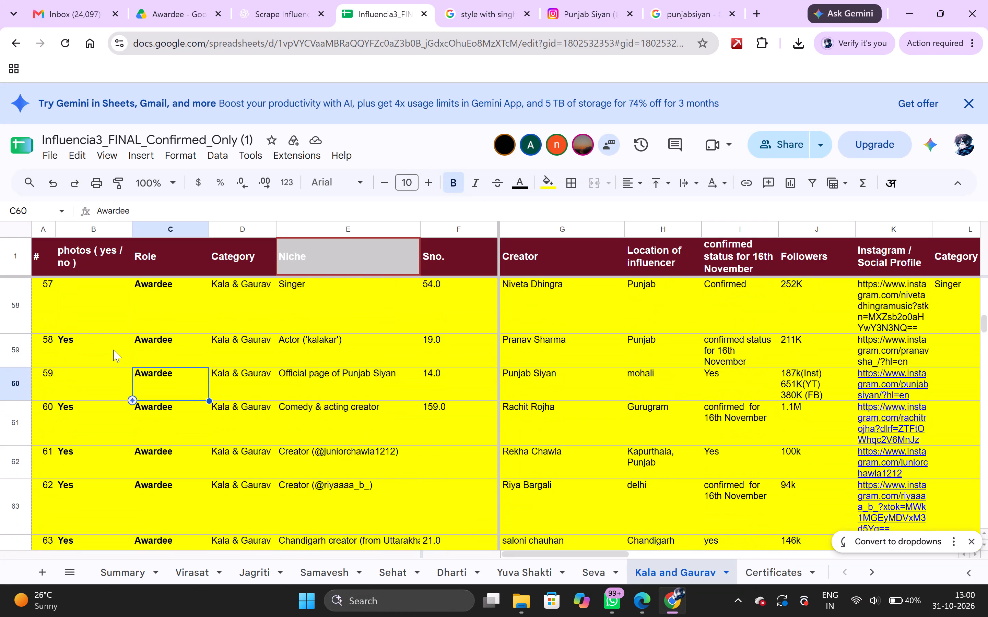
key(Right)
key(Right)
key(Right)
key(Right)
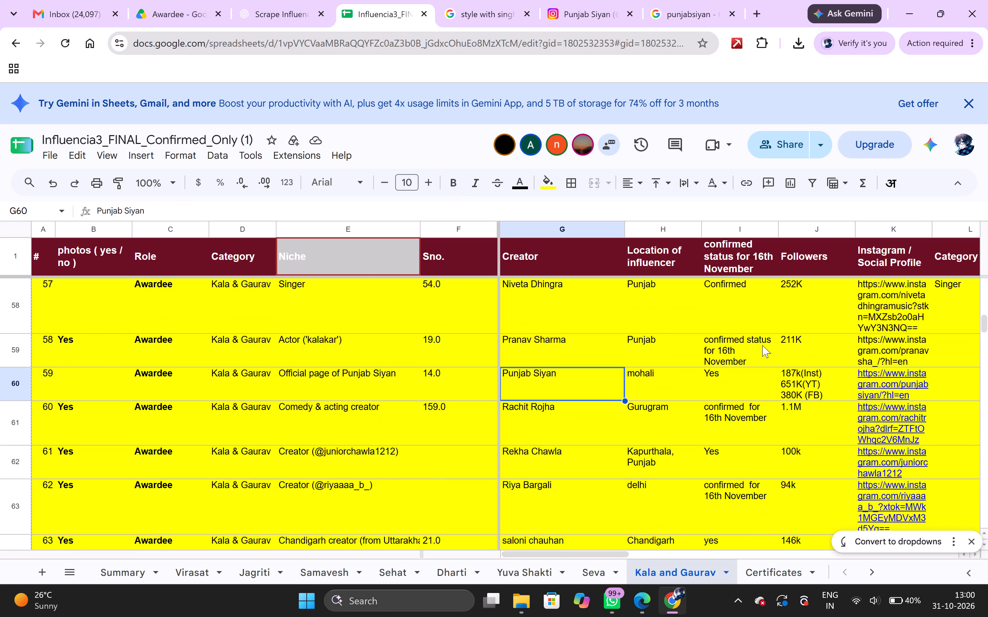
double_click(919, 392)
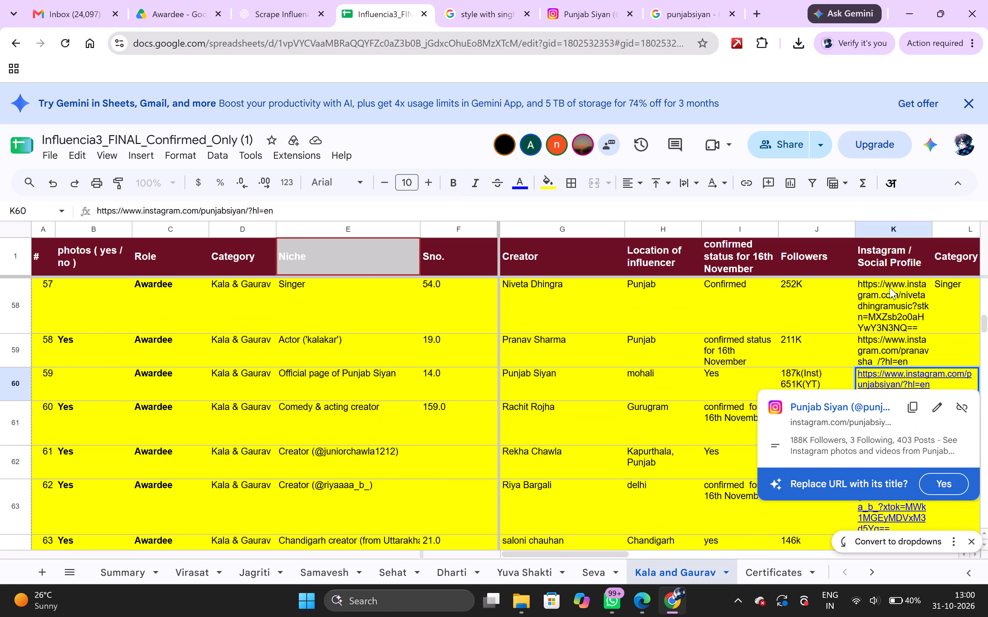
click(615, 0)
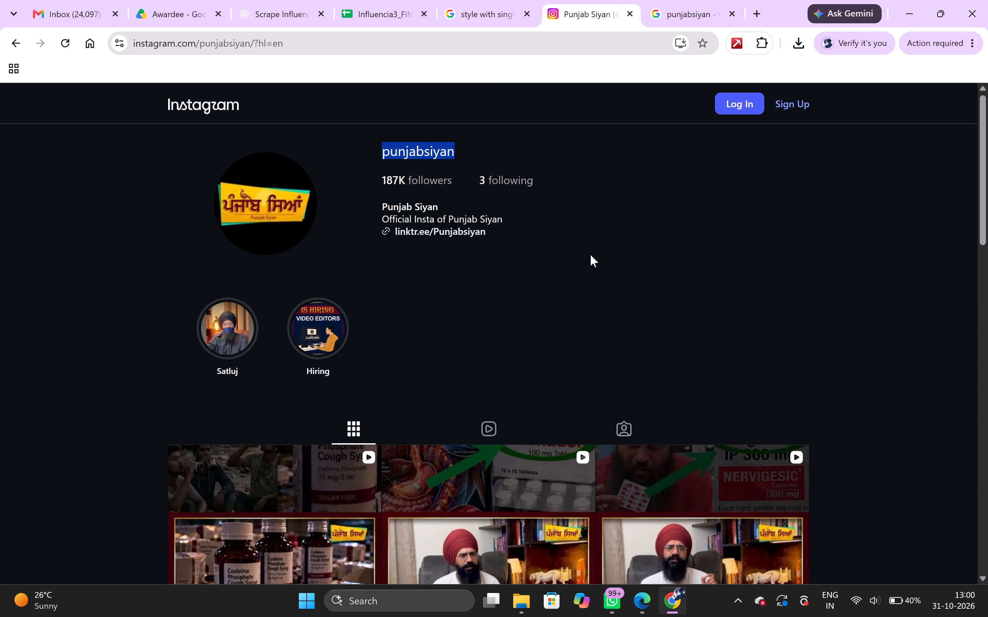
drag(987, 231, 987, 499)
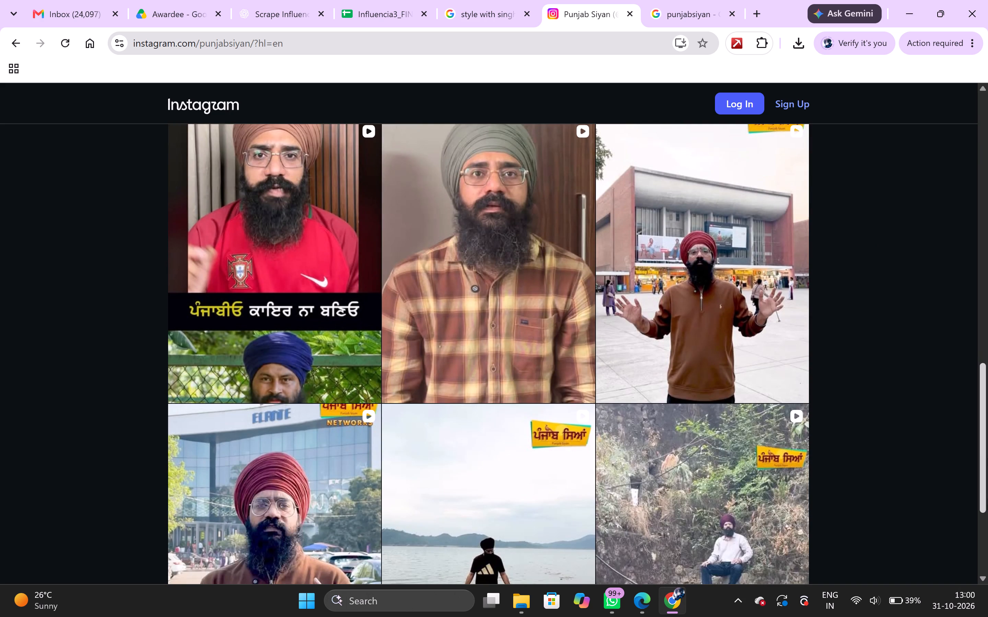
drag(987, 499, 987, 457)
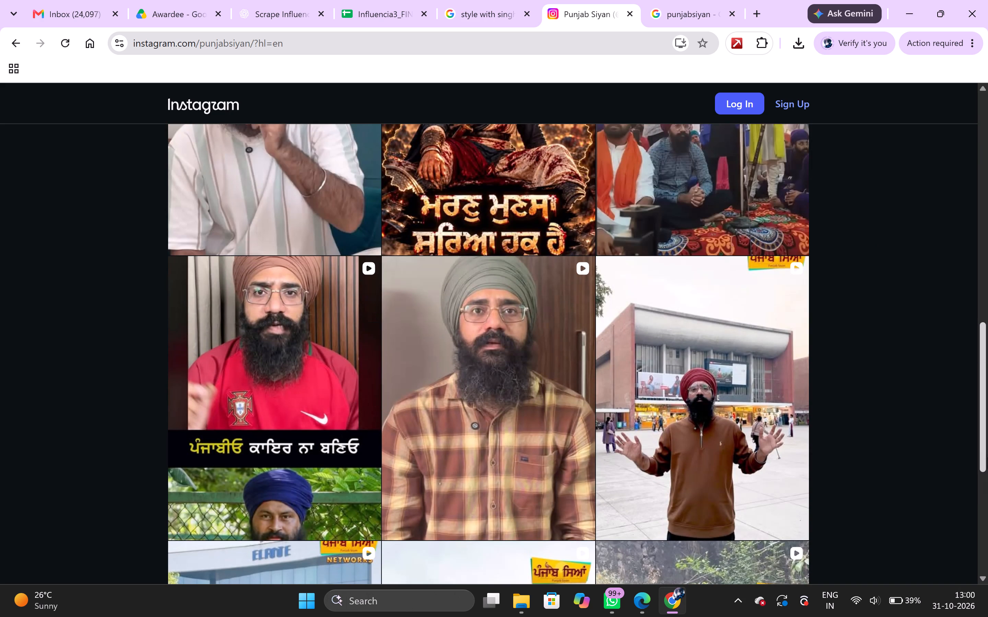
Copy the Instagram / Social Profile link of the Singer entry in row 58 of the Kala and Gaurav sheet.
click(392, 0)
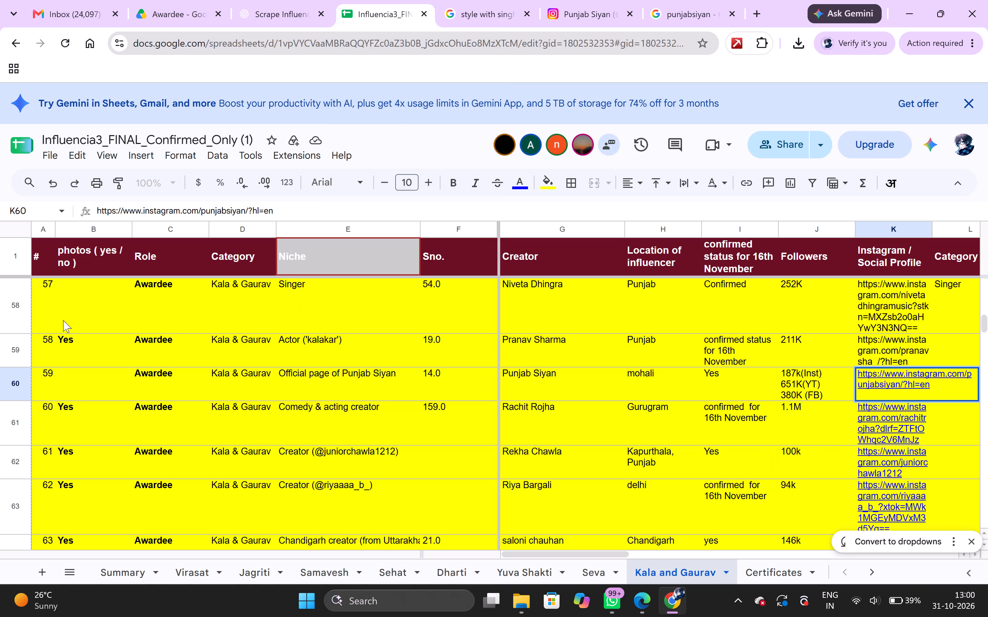
click(90, 310)
key(Up)
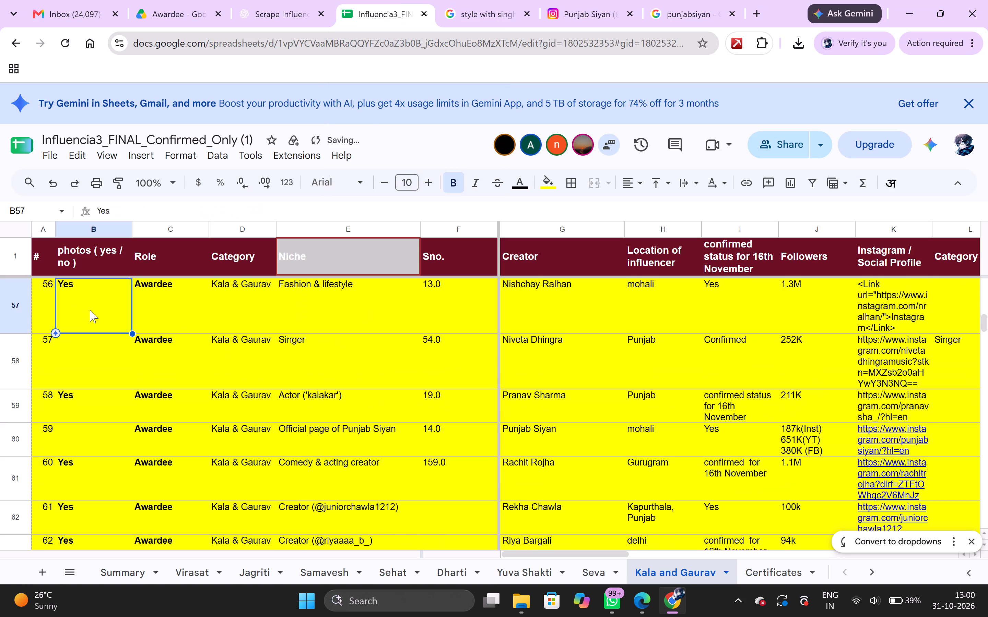
key(Down)
key(Right)
key(Right)
key(Right)
key(Right)
key(Right)
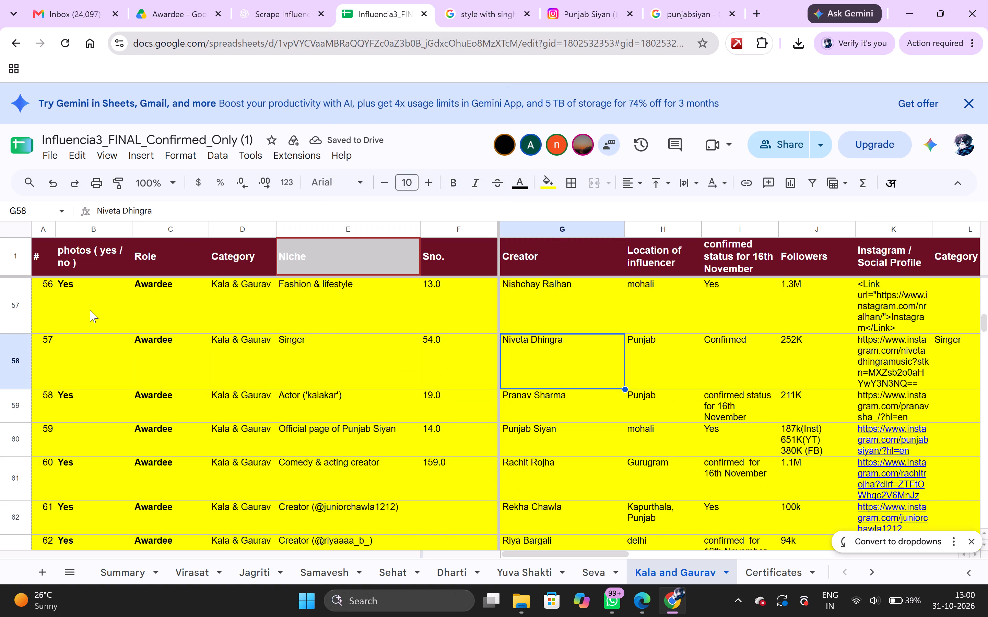
key(Right)
key(Right)
key(Right)
key(Right)
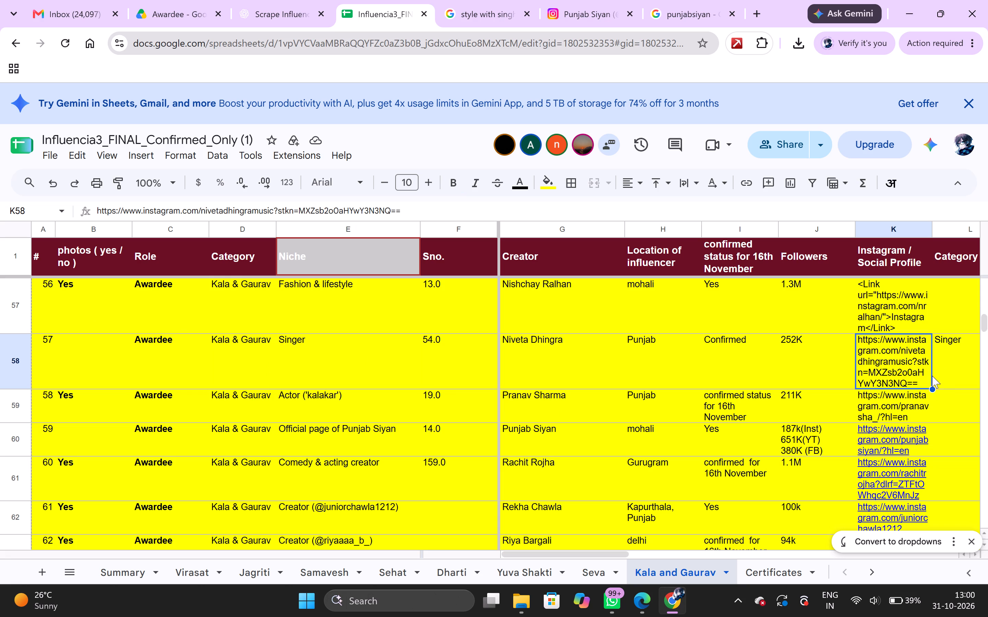
double_click(919, 381)
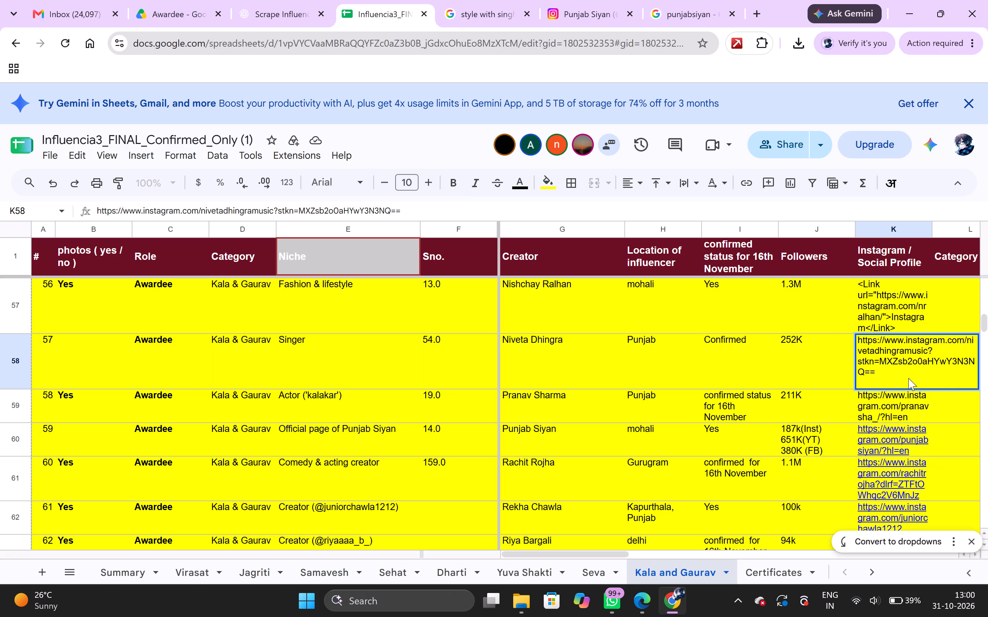
drag(908, 378, 831, 327)
drag(882, 374, 813, 278)
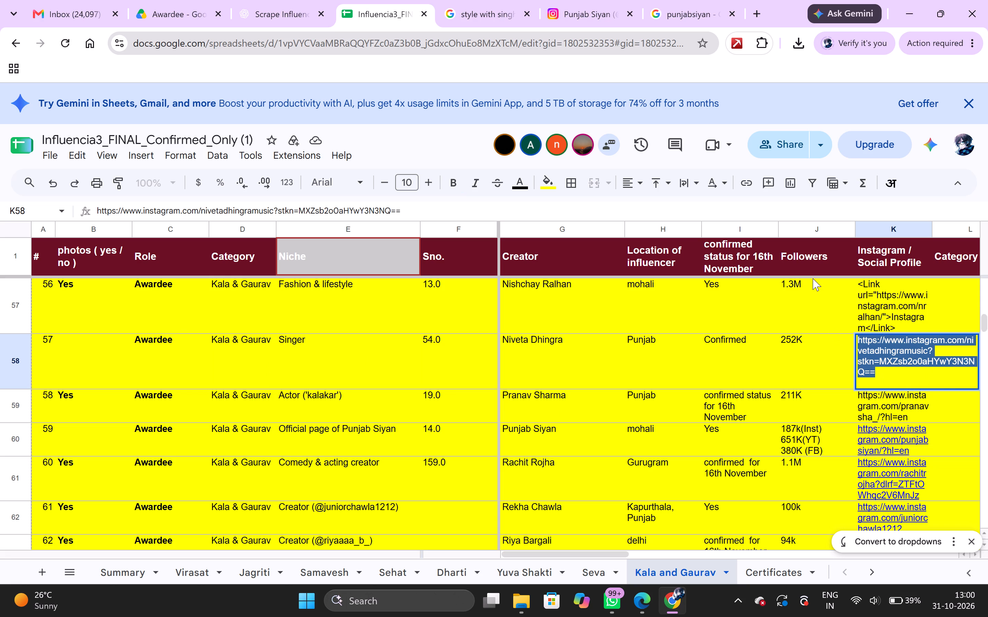
key(ctrl+c)
Open the copied profile link in place of the Punjab Siyan Instagram page and look through the singer's posts.
click(655, 0)
click(592, 0)
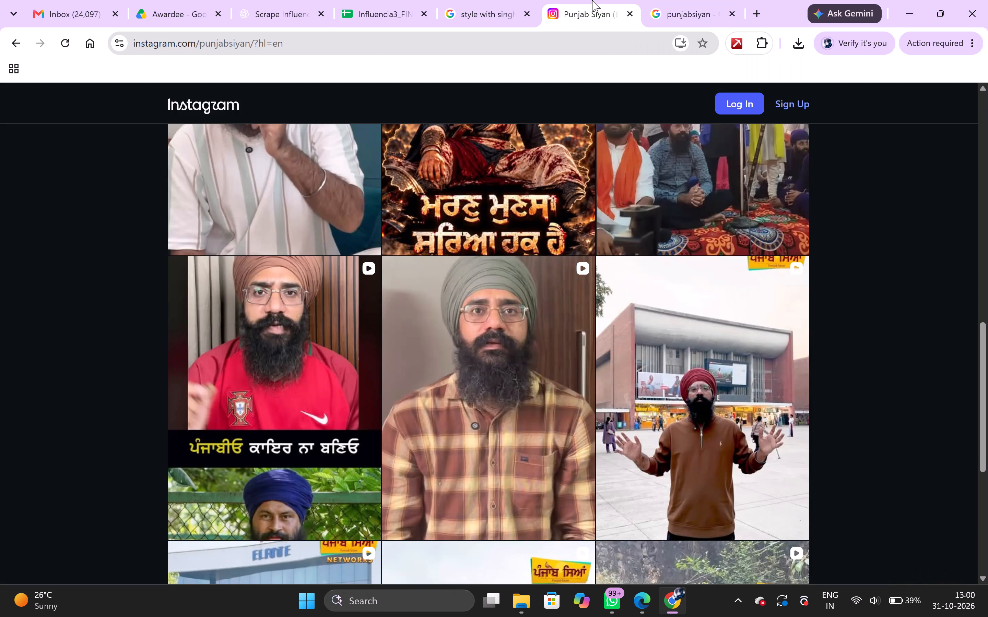
key(alt+d)
key(ctrl+v)
key(Return)
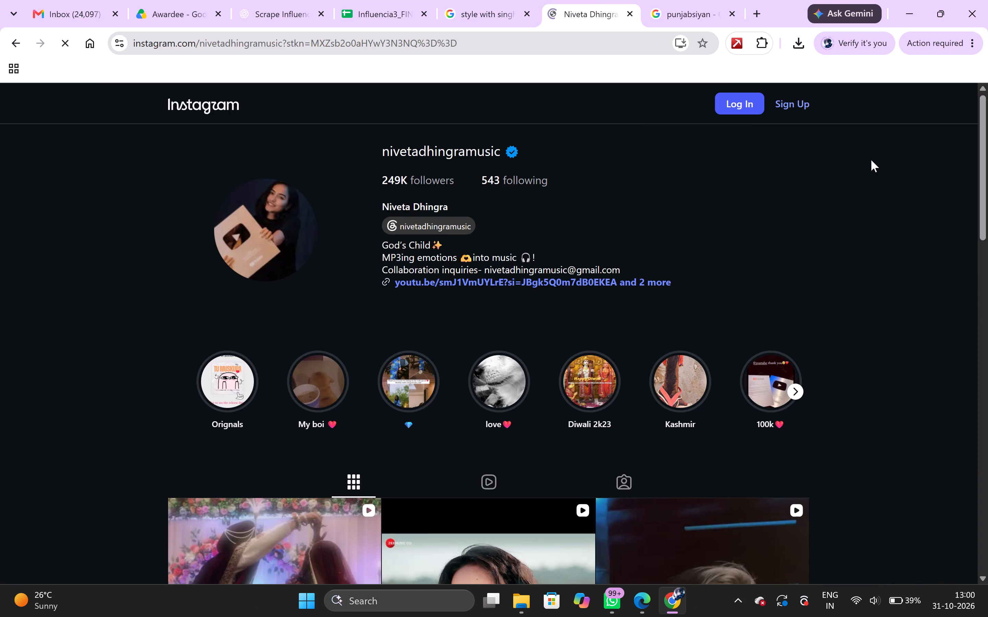
drag(987, 160, 987, 321)
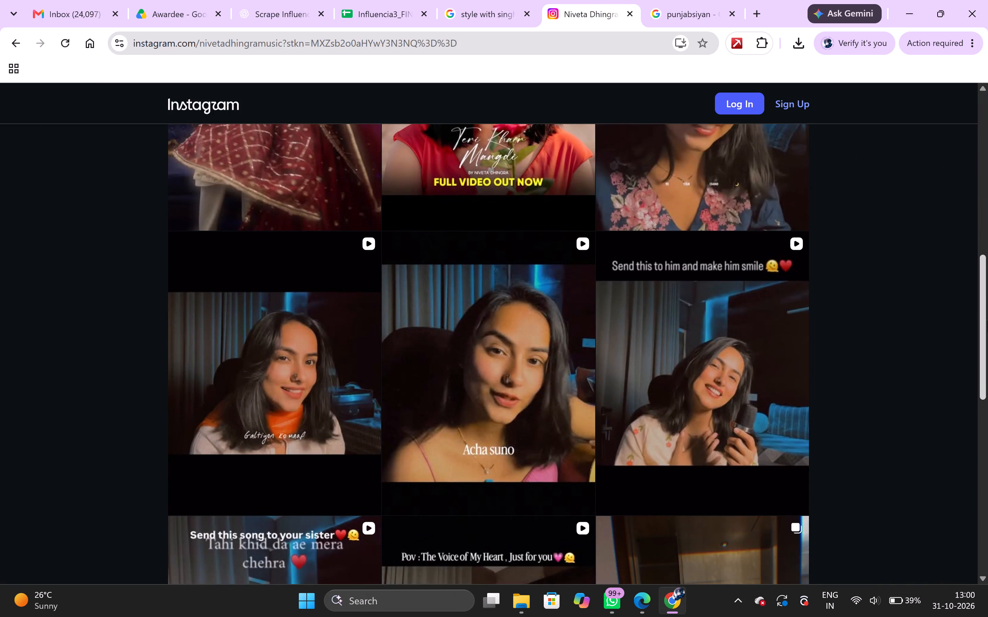
drag(987, 321, 987, 0)
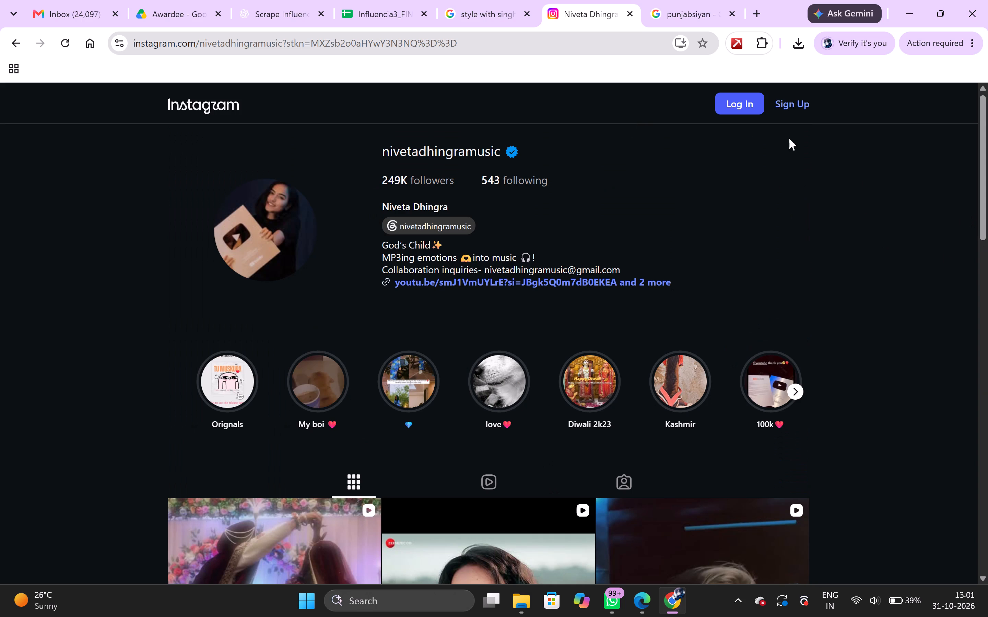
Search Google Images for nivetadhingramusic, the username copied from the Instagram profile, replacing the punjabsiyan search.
click(685, 0)
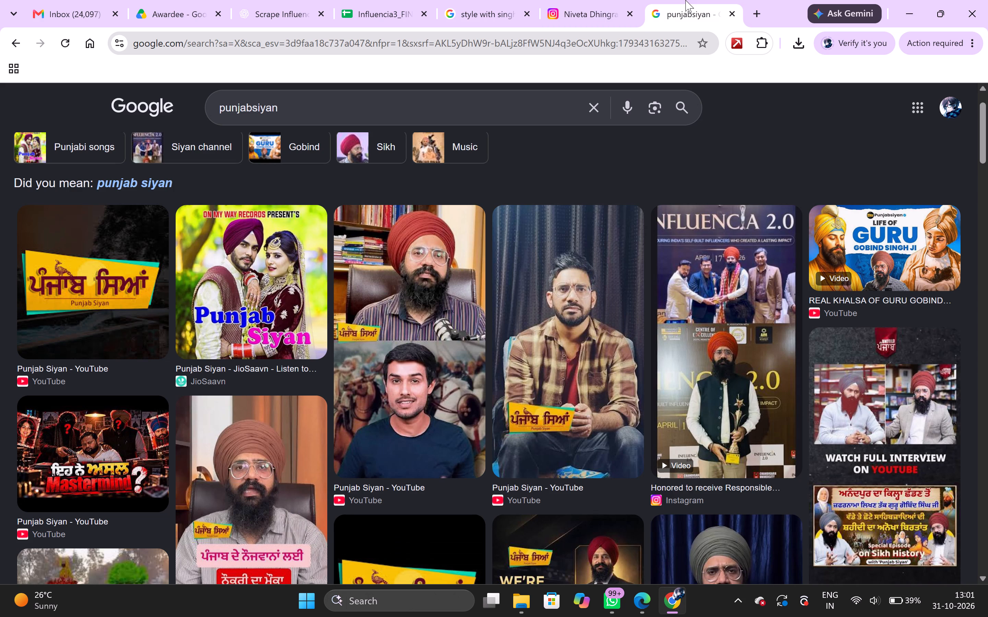
click(595, 0)
drag(381, 152, 499, 145)
key(ctrl+c)
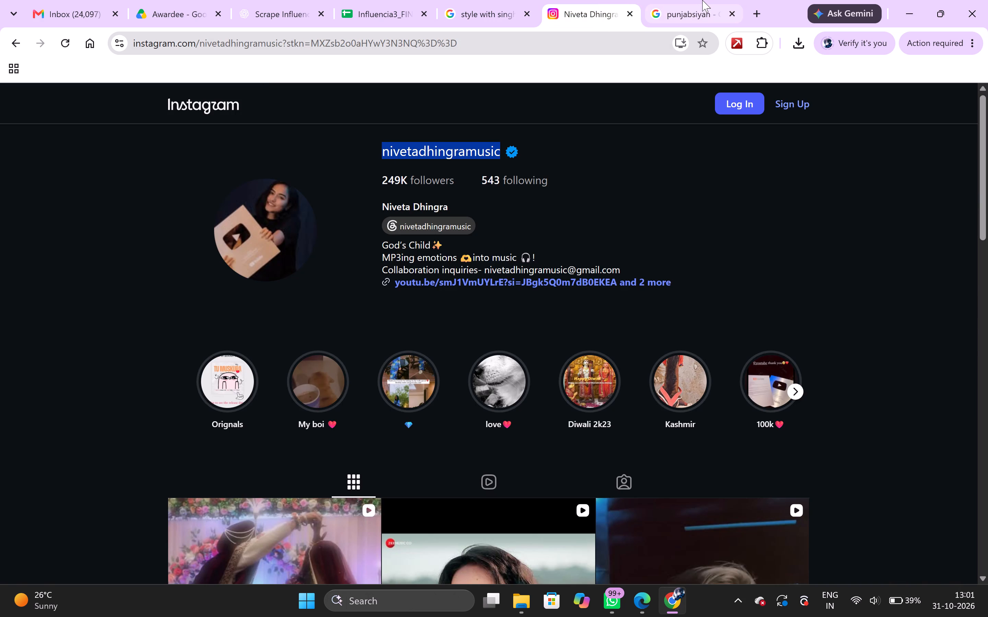
click(702, 0)
key(alt+d)
key(ctrl+v)
key(Return)
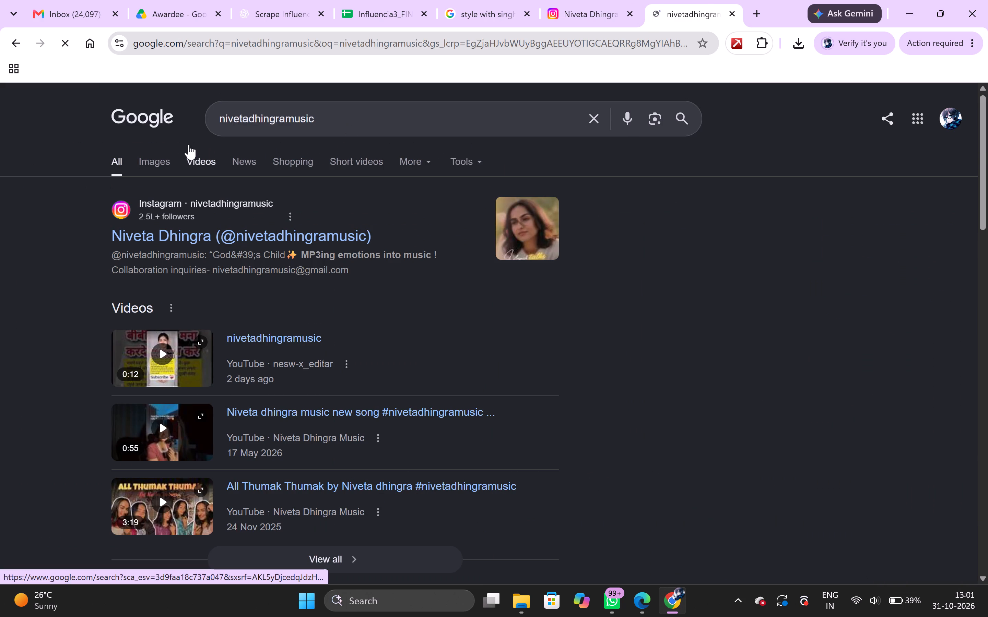
click(168, 154)
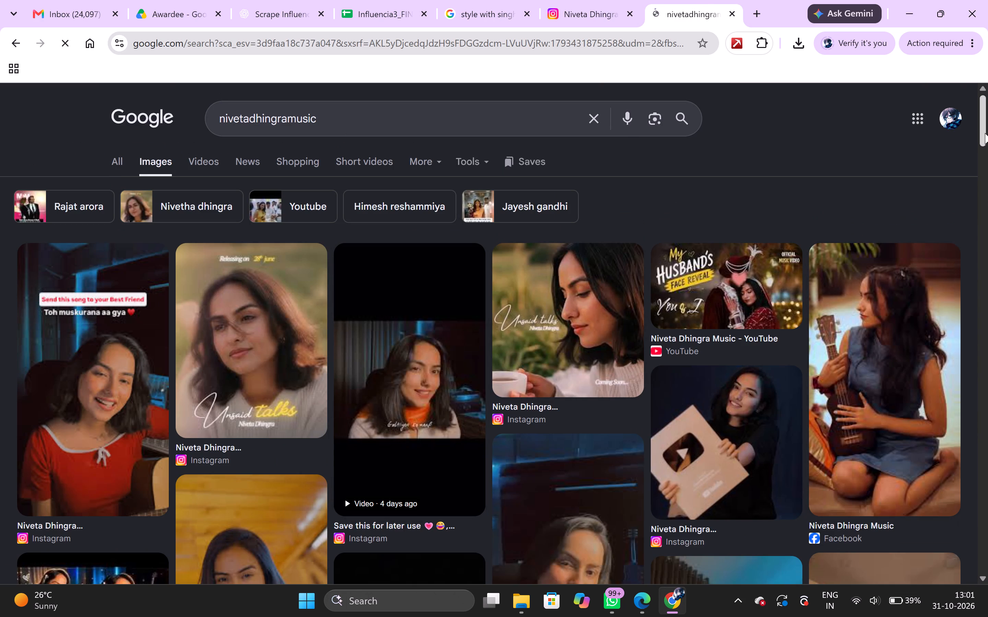
Find the YouTube image of the singer sitting beside a yellow guitar and save it as a JPEG in Downloads.
drag(985, 133, 987, 206)
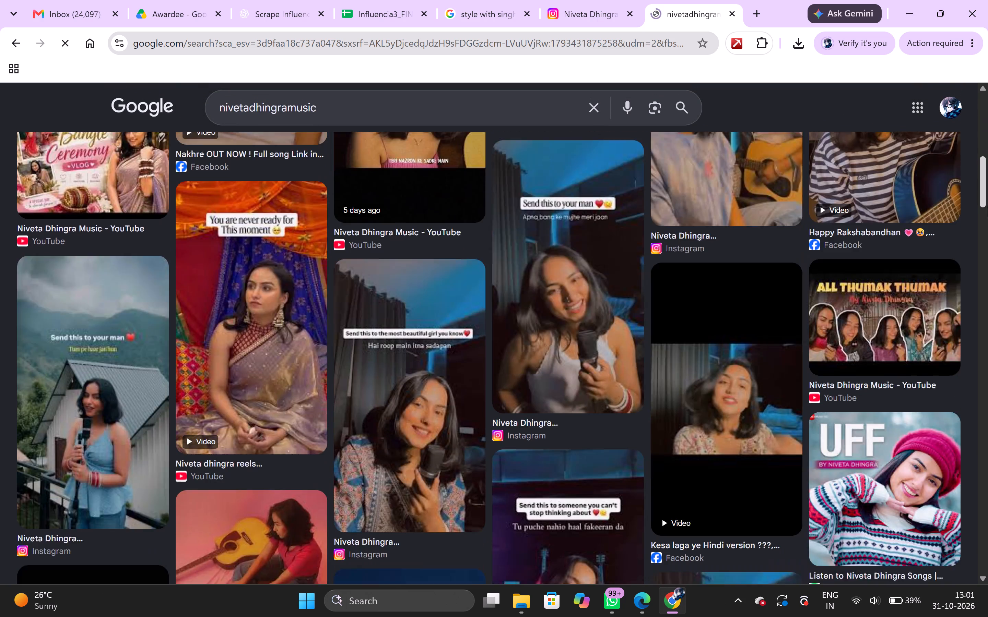
drag(987, 206, 987, 218)
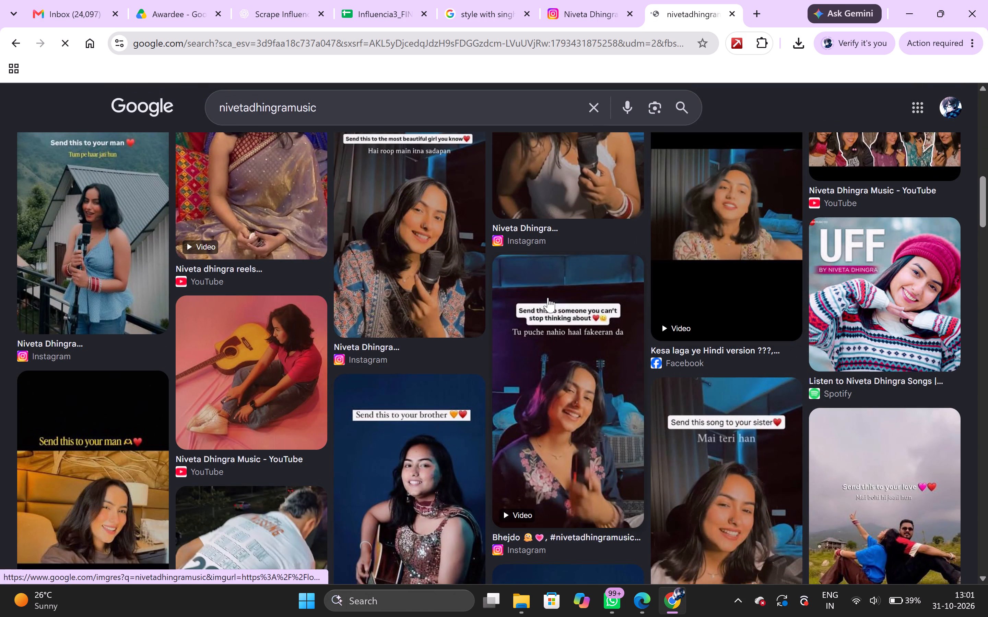
drag(985, 205, 987, 257)
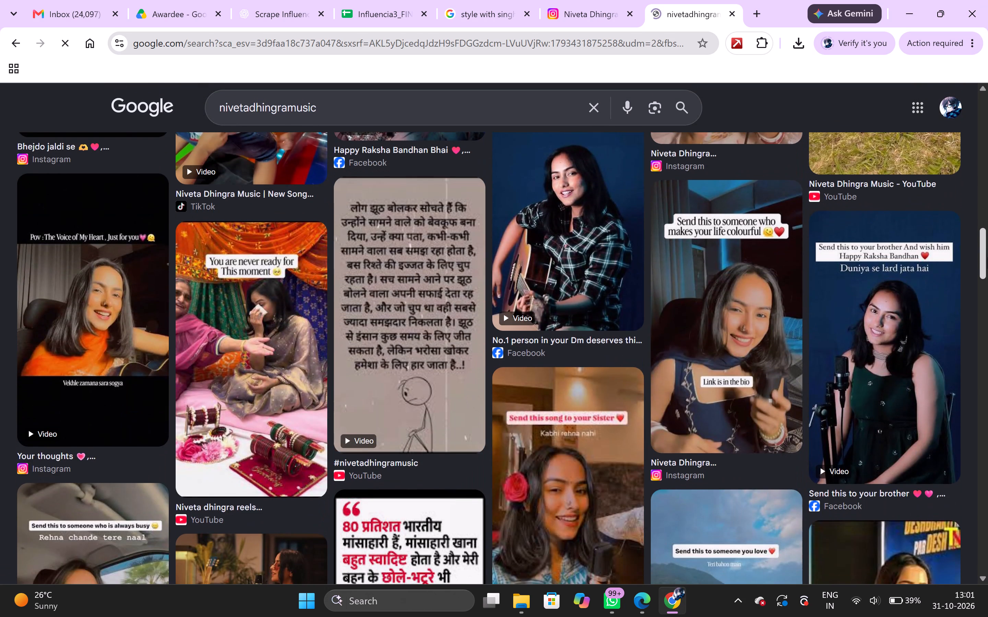
drag(987, 257, 972, 216)
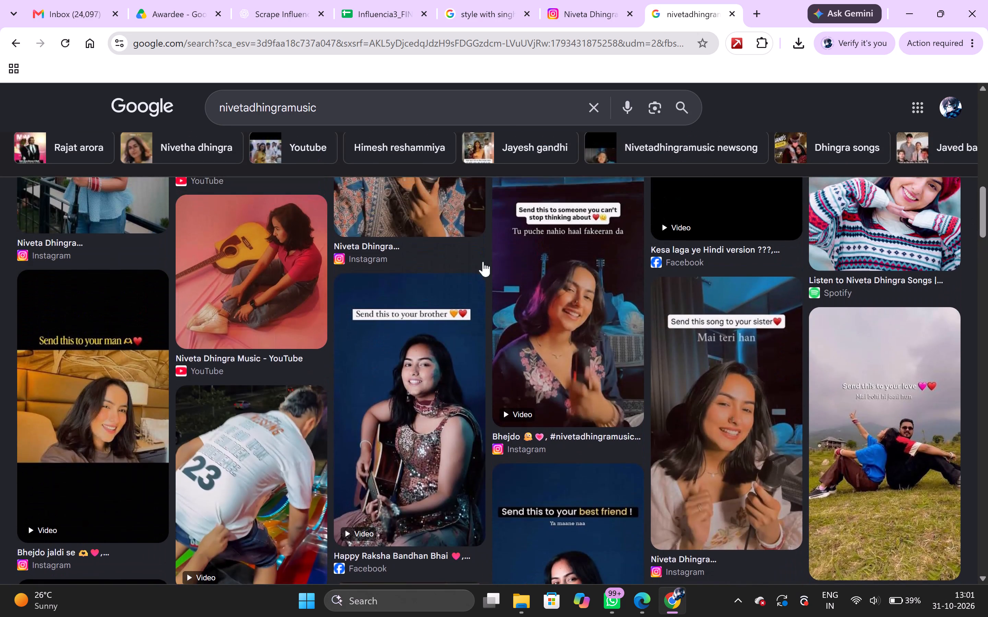
click(277, 253)
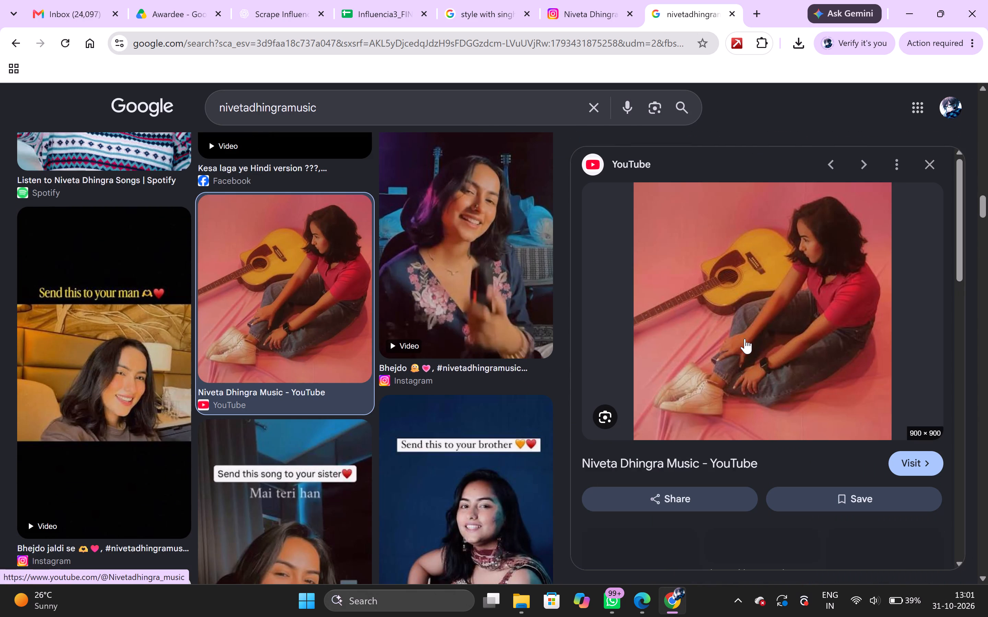
right_click(745, 339)
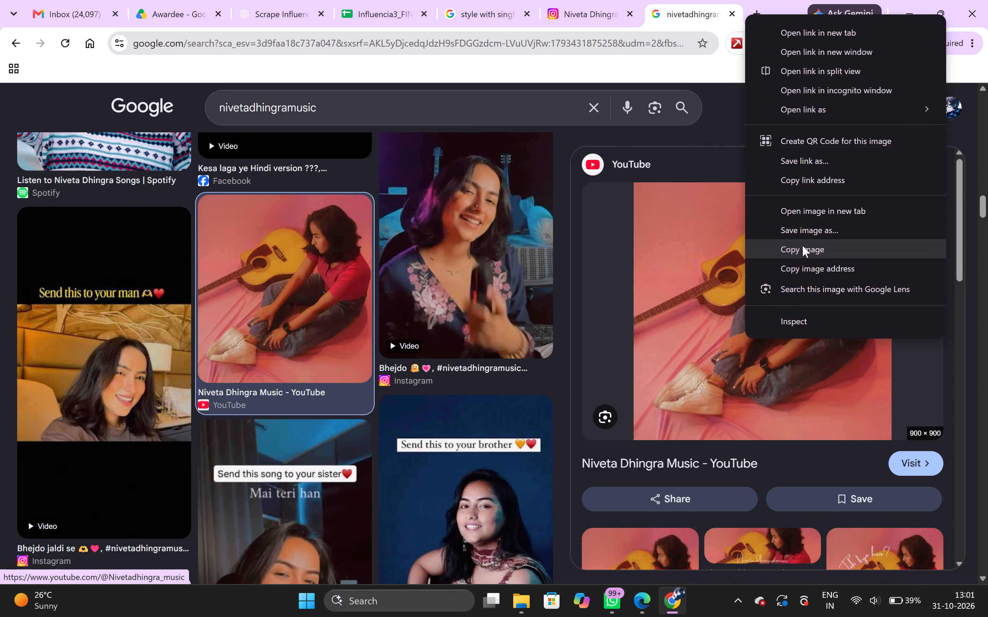
click(809, 235)
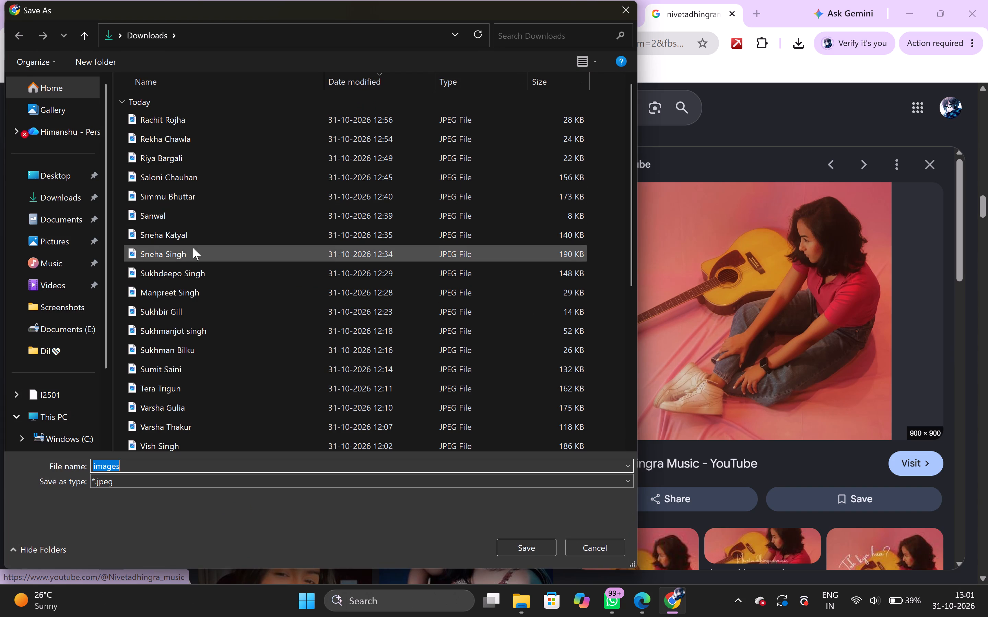
Save the guitar photo to the Downloads folder as a JPEG named with the singer's full name.
drag(445, 13, 528, 63)
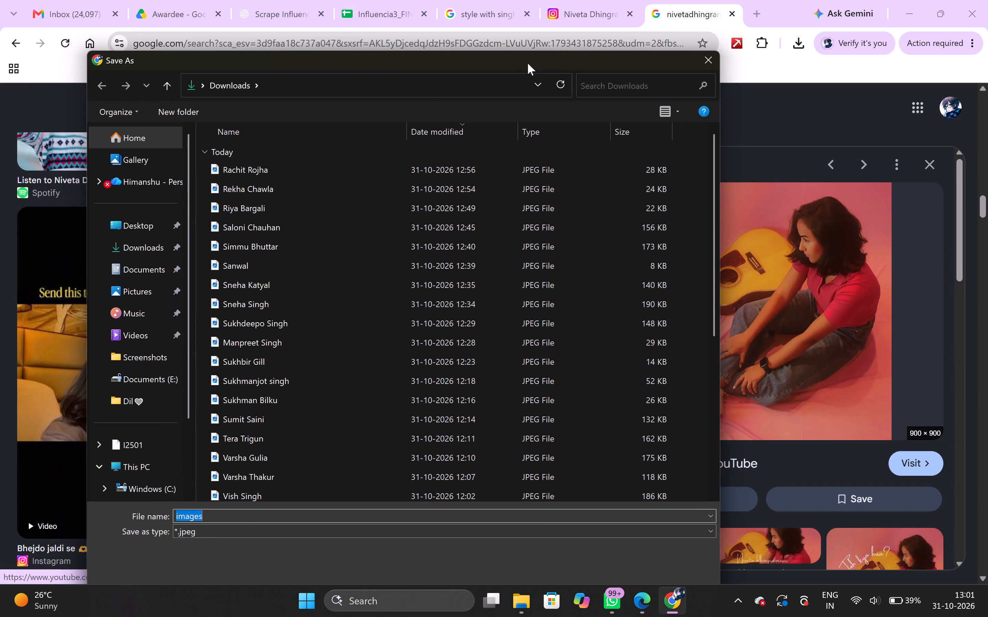
click(148, 252)
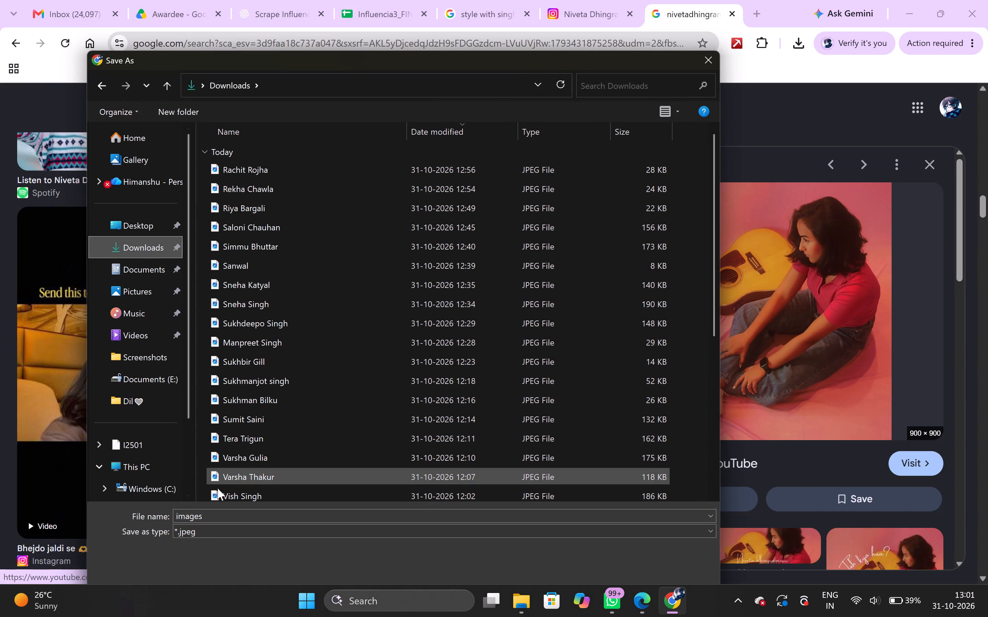
click(210, 514)
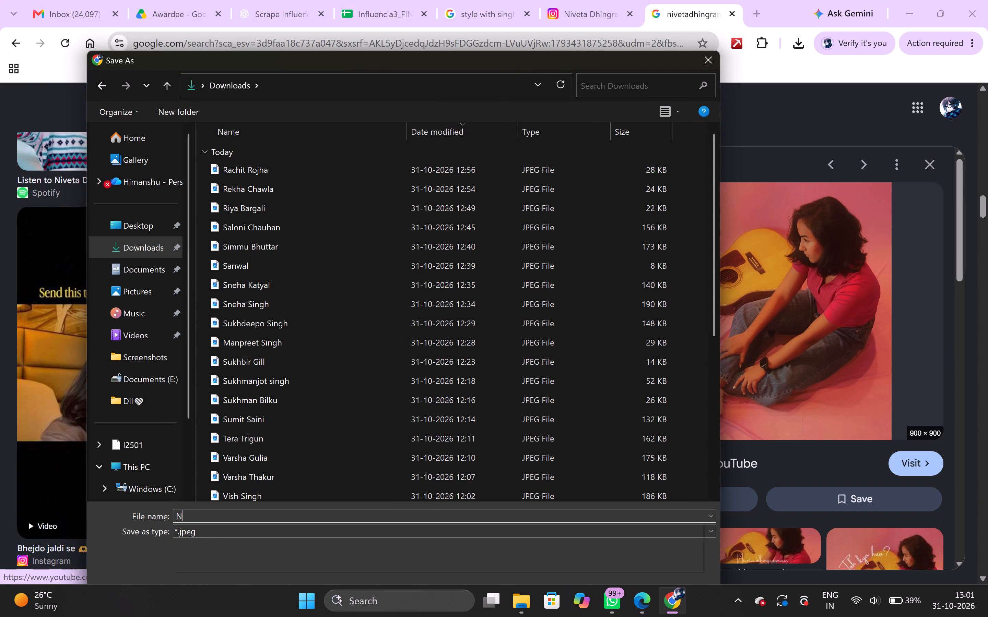
key(e)
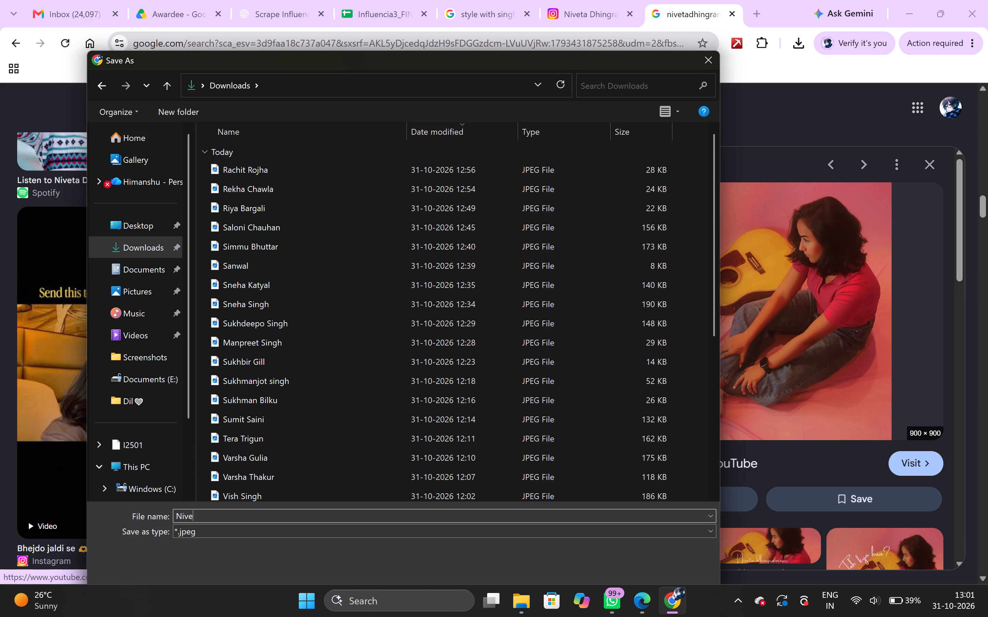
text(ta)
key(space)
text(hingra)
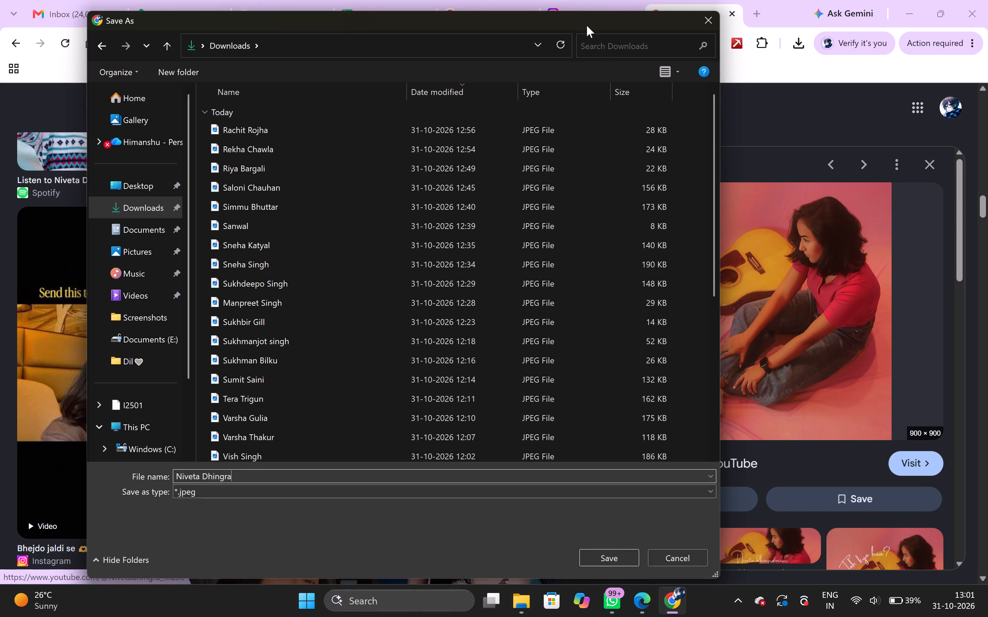
drag(587, 23, 576, 10)
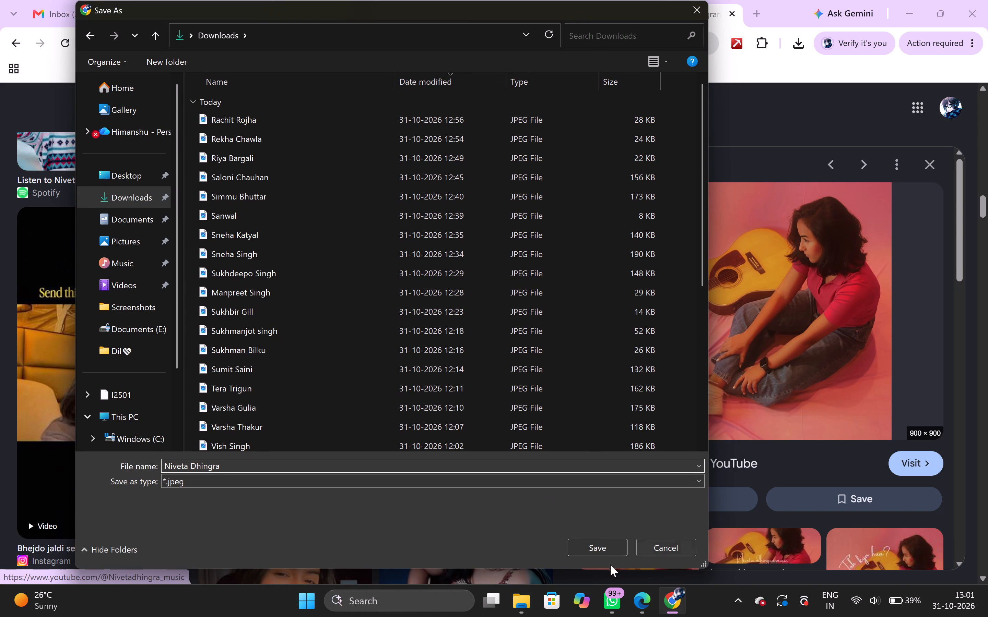
click(604, 553)
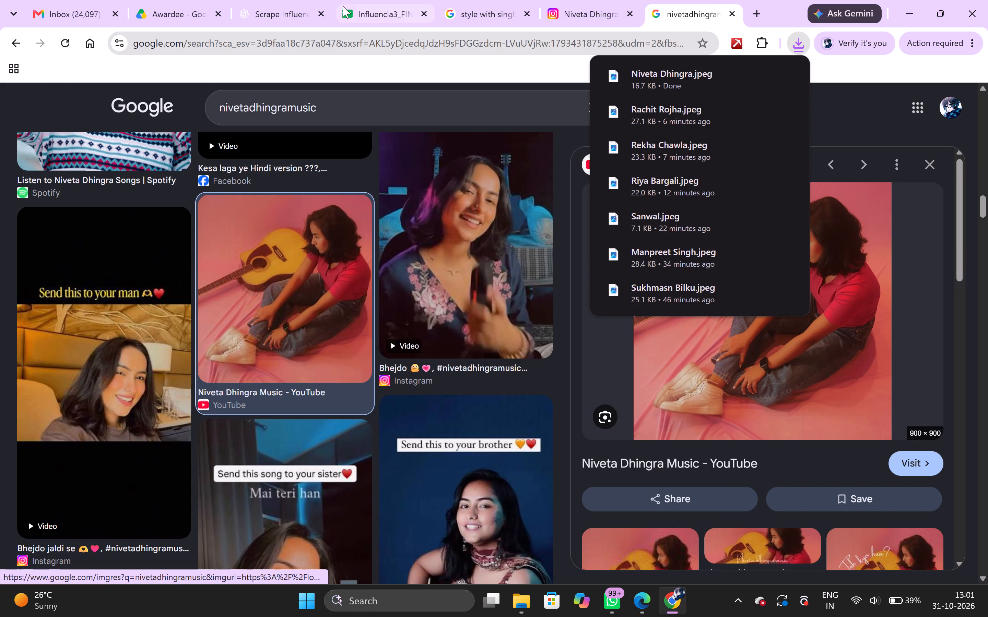
Upload the singer's newly saved JPEG from Downloads to the Awardee folder in Google Drive.
click(167, 0)
click(57, 140)
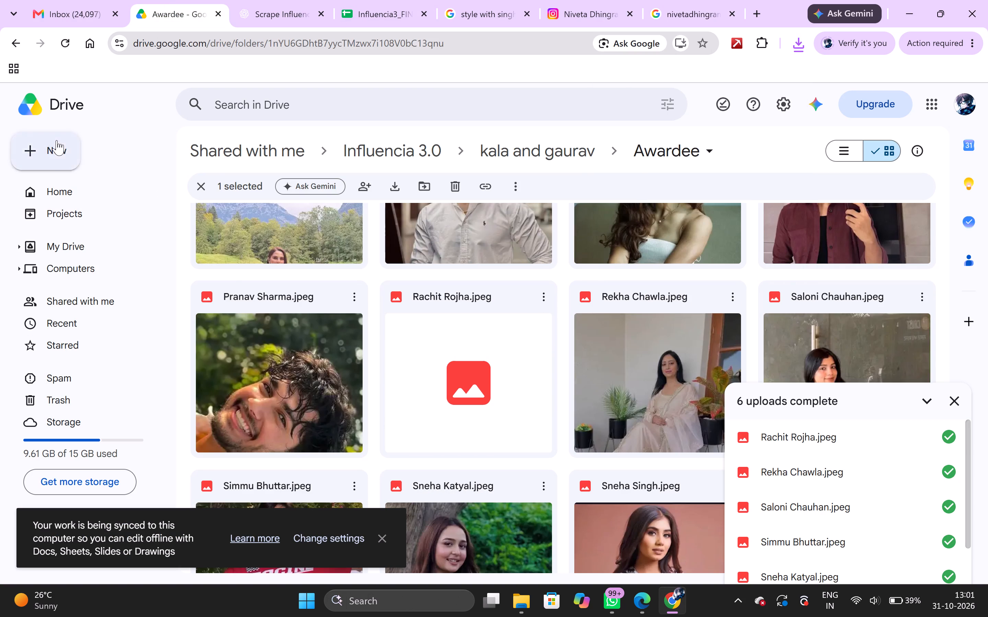
click(91, 173)
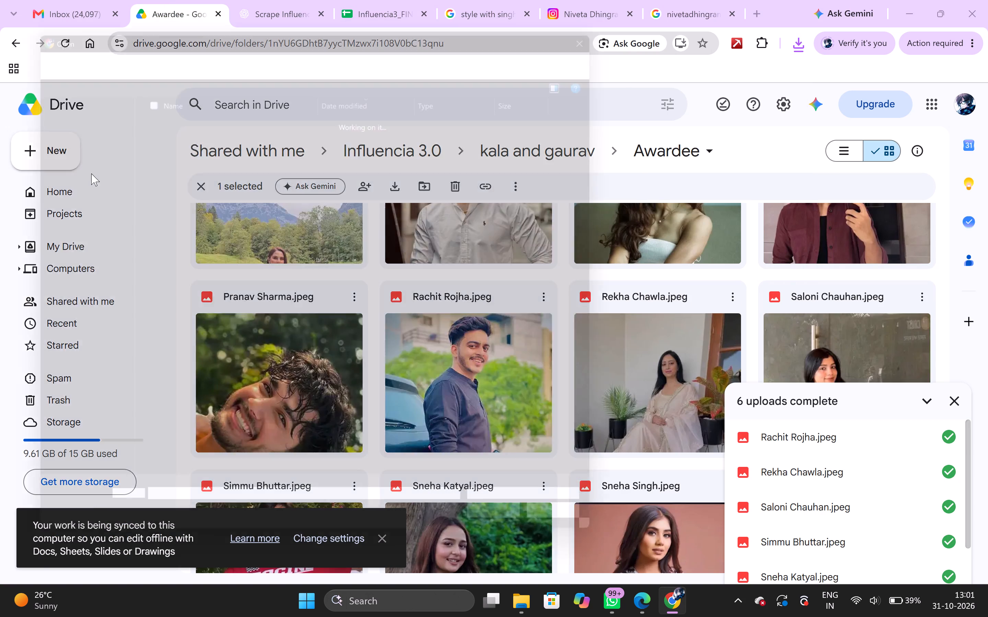
click(185, 118)
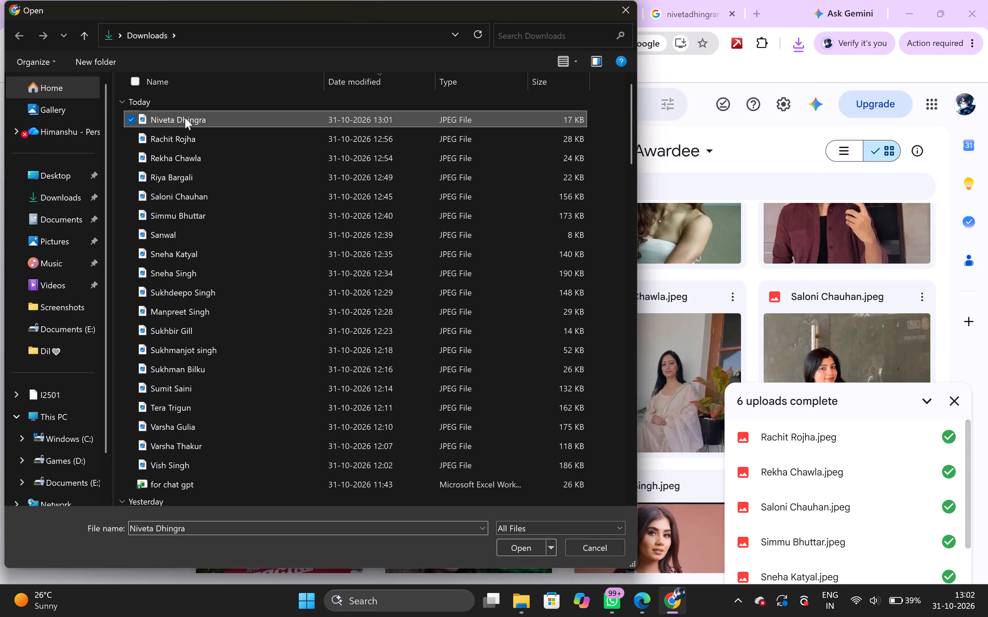
click(531, 542)
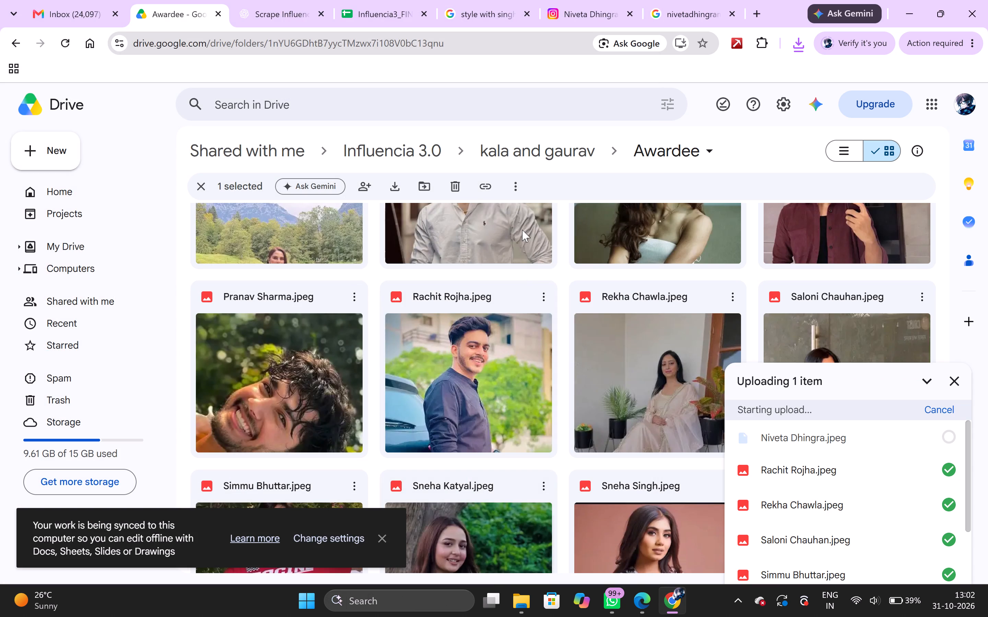
Enter Yes in the photos column for the singer in row 58 of the Kala and Gaurav sheet.
click(408, 0)
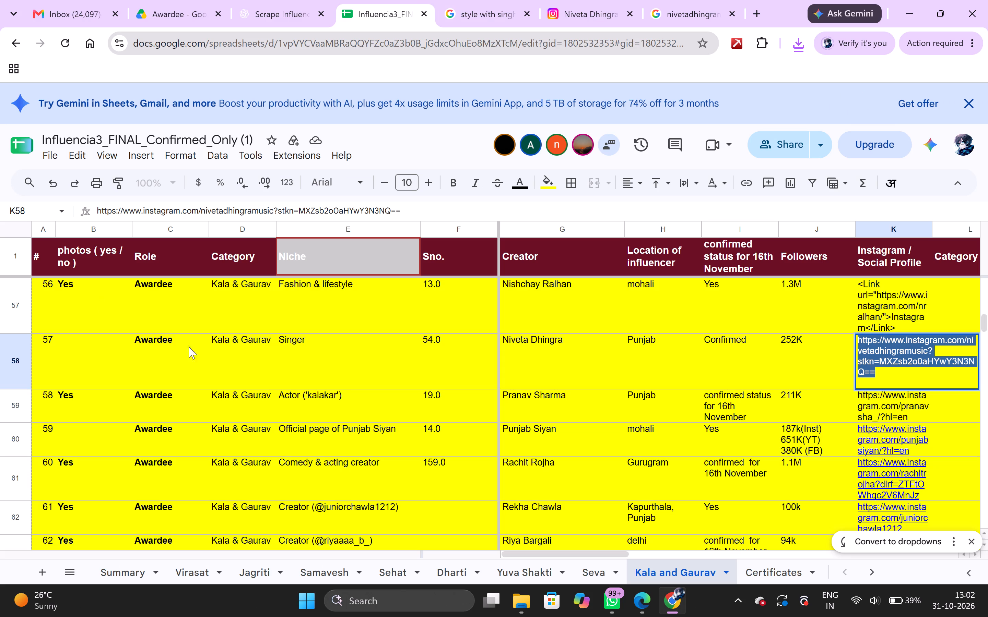
click(87, 349)
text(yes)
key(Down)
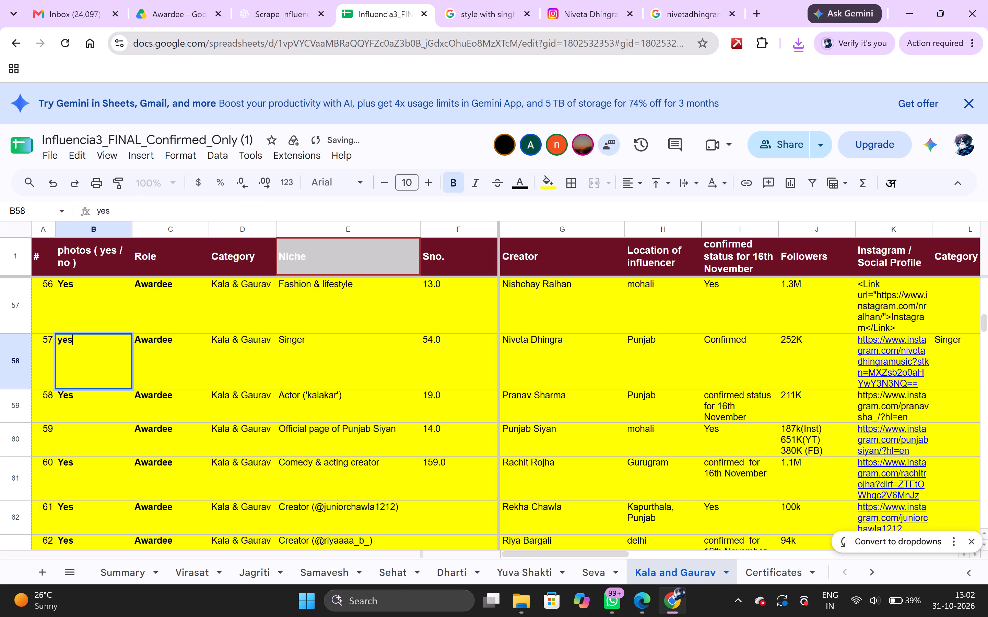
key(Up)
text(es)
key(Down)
Check the photos column upward from row 60 to row 48 for awardees without a Yes.
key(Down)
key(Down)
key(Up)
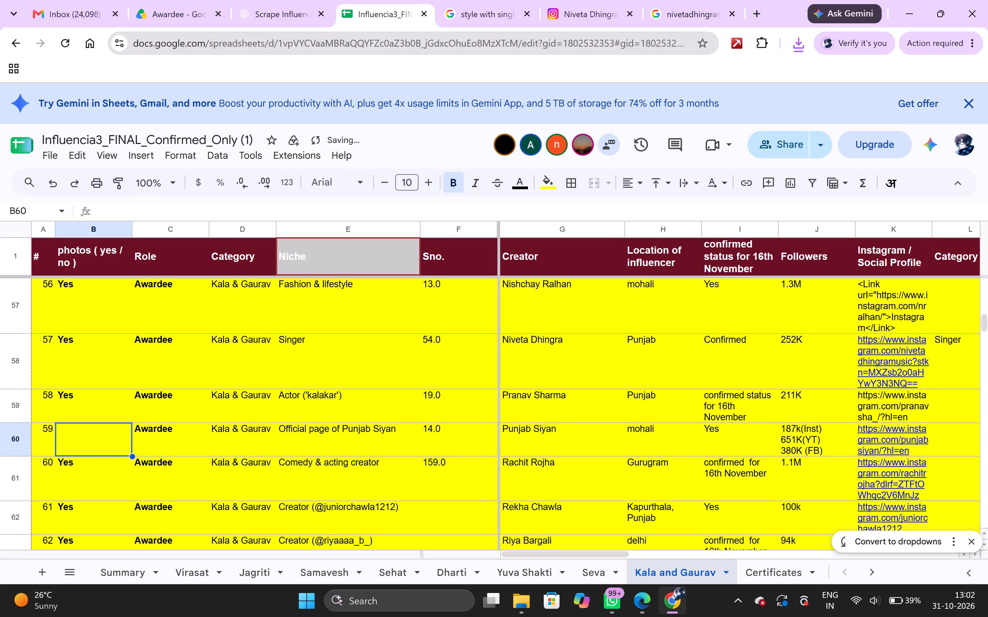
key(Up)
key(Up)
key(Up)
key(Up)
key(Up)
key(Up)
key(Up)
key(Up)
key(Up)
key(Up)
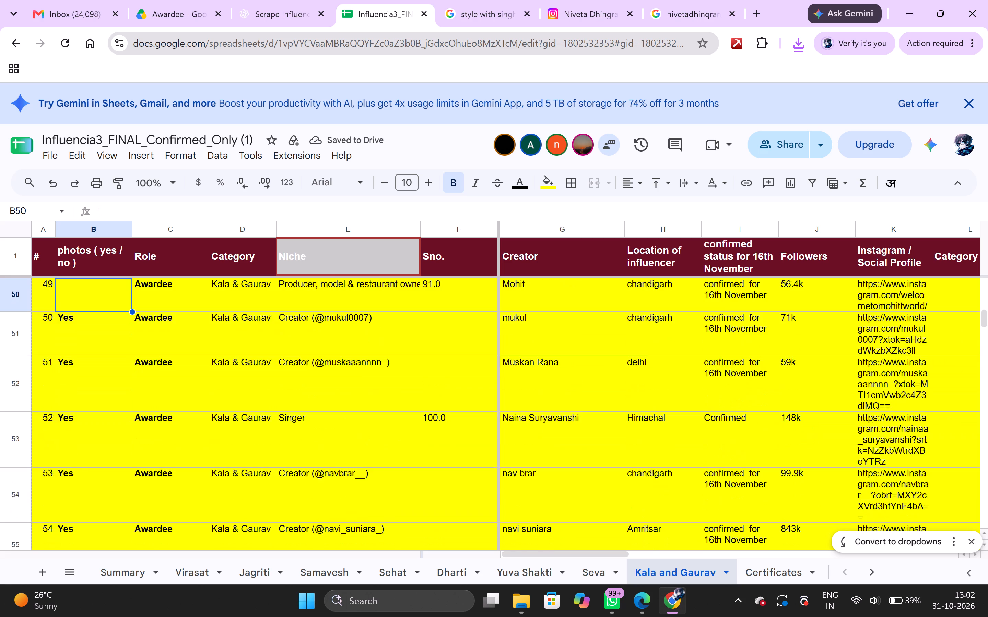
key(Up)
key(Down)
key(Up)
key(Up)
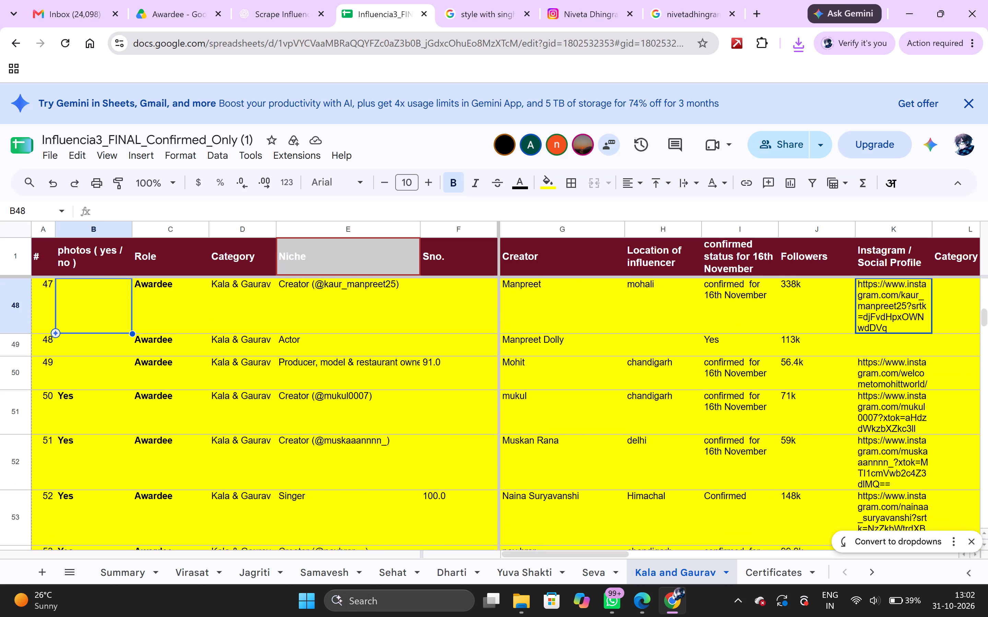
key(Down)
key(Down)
Copy the Instagram link of Mohit in row 50 and open that profile in the existing Instagram tab.
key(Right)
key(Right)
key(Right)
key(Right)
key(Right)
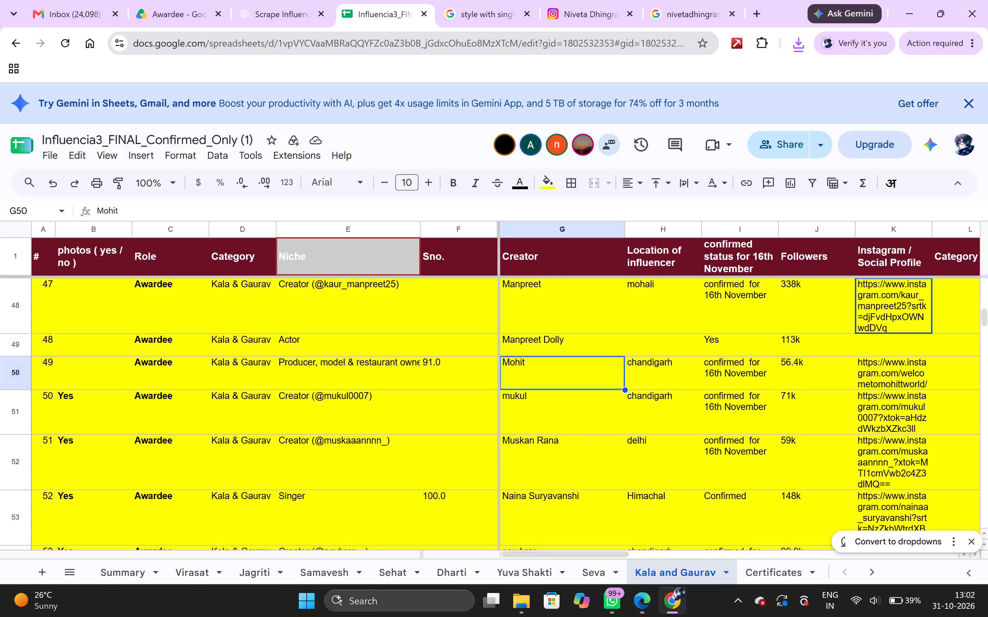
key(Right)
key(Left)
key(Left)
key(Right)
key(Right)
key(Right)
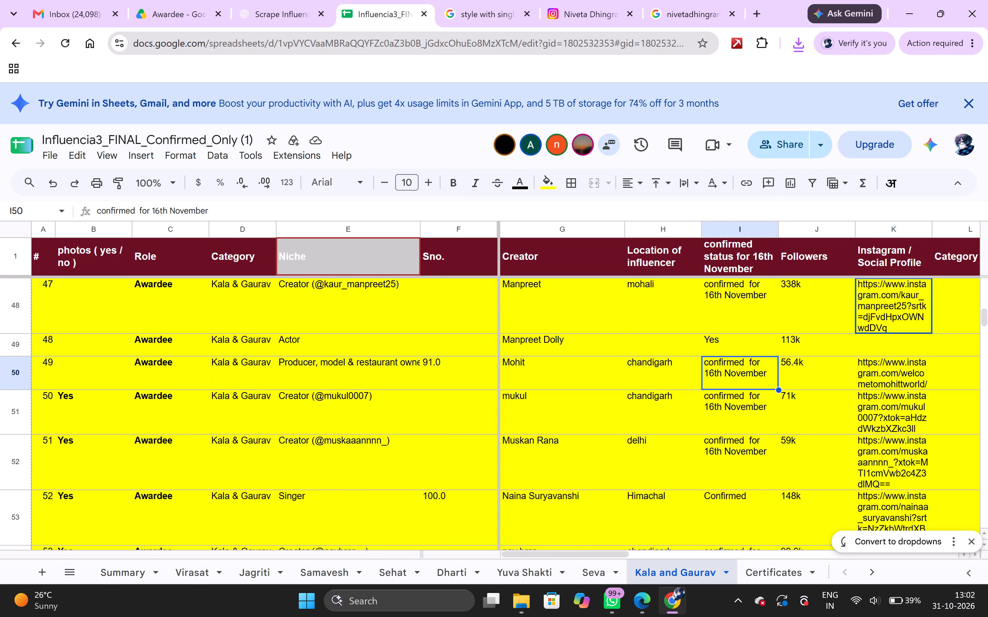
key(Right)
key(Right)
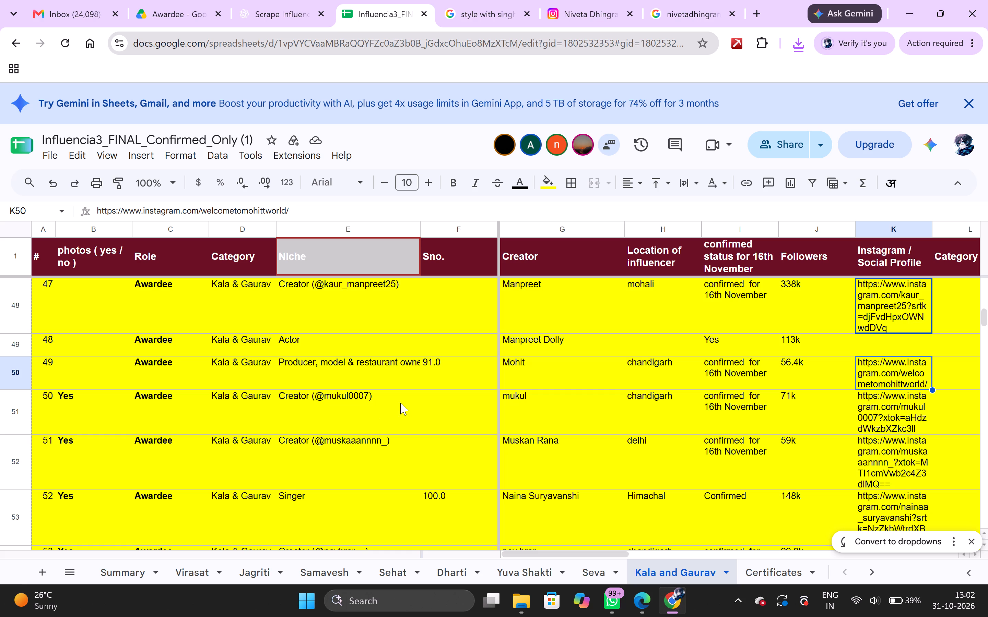
double_click(927, 386)
drag(949, 374, 670, 302)
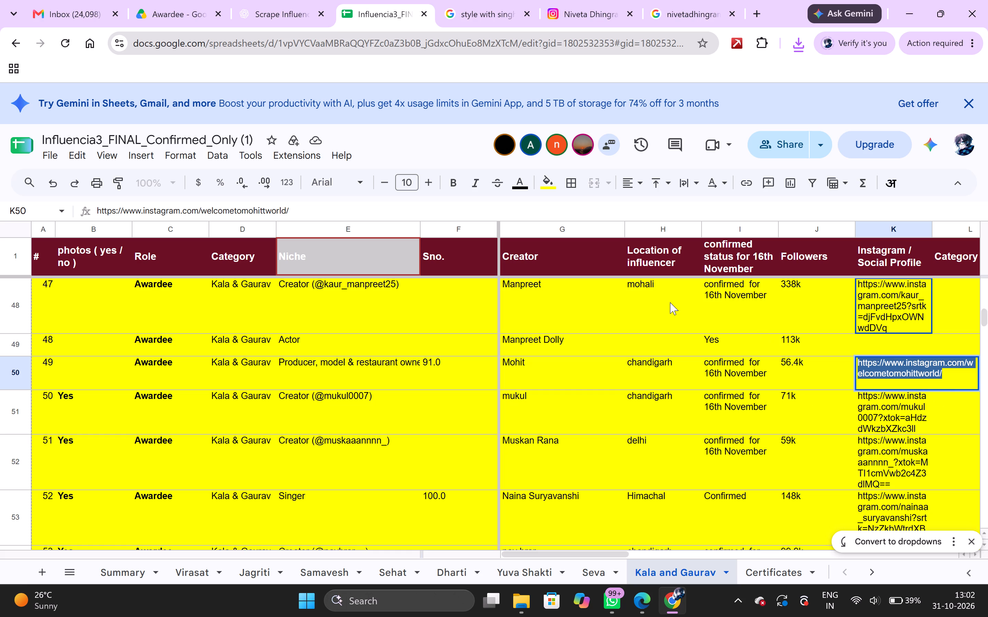
key(ctrl+c)
click(568, 0)
key(alt+d)
key(ctrl+v)
key(Return)
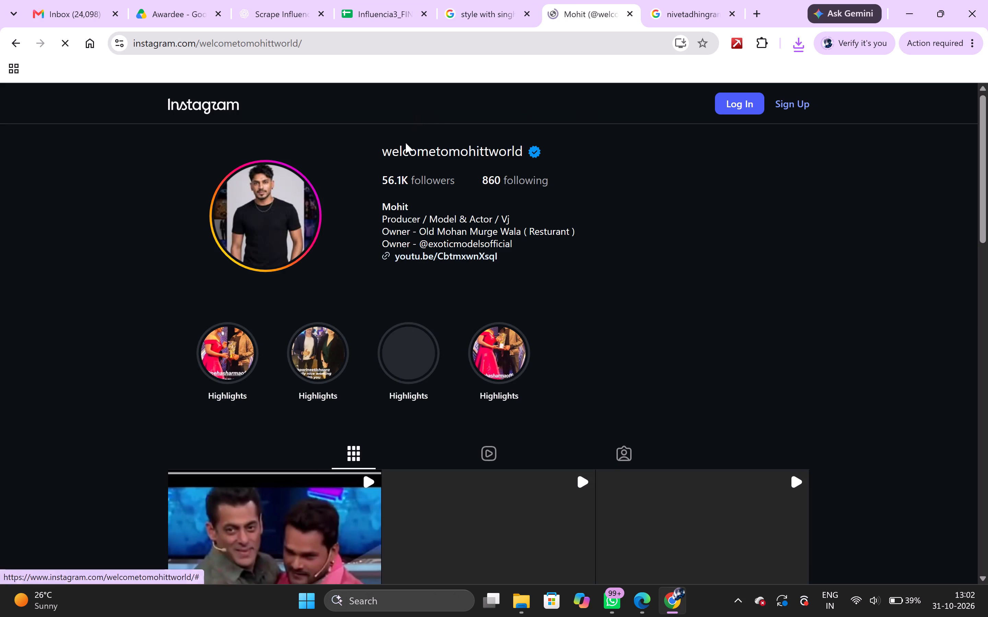
drag(391, 149, 521, 148)
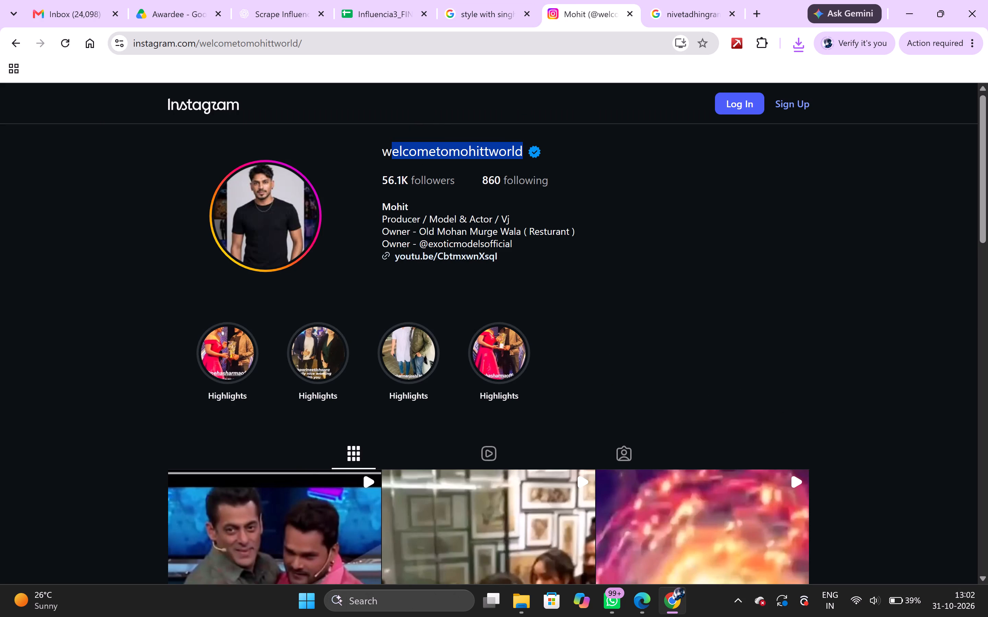
drag(383, 152, 524, 144)
key(ctrl+c)
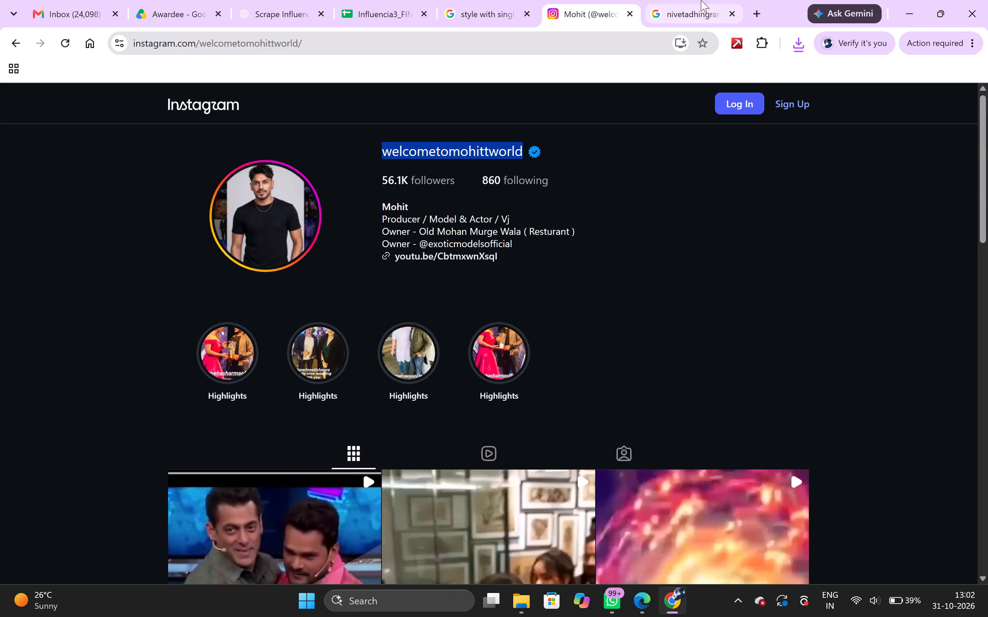
click(701, 0)
key(alt+d)
key(ctrl+v)
key(Return)
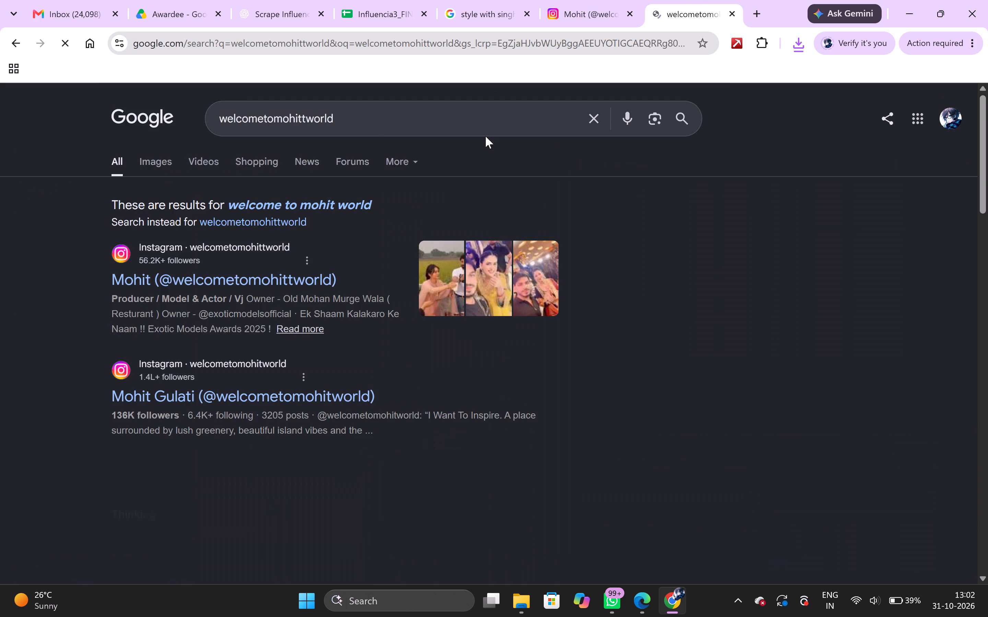
click(172, 160)
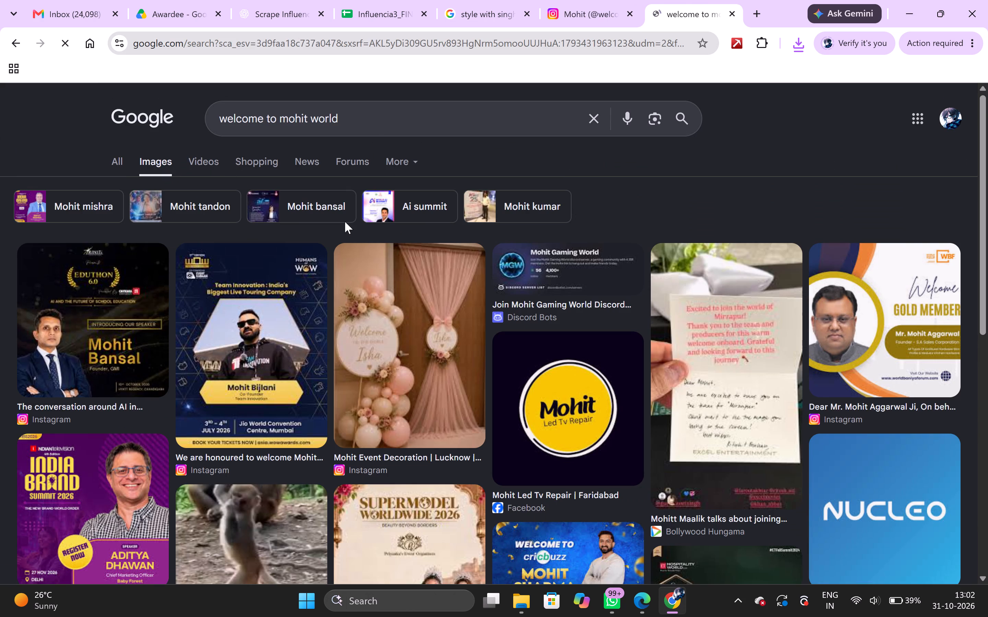
click(121, 156)
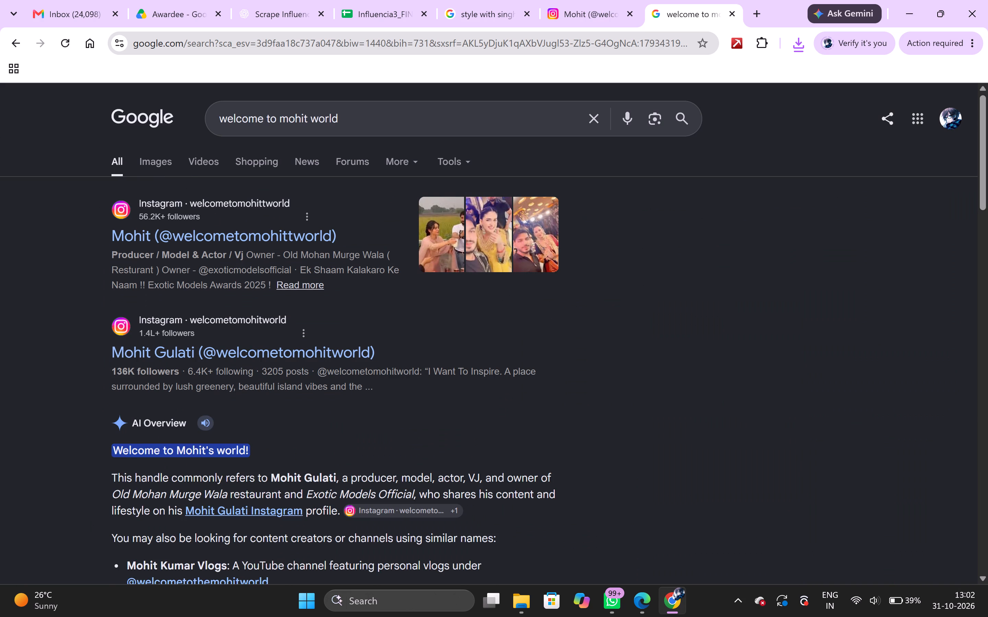
click(377, 1)
key(ctrl+c)
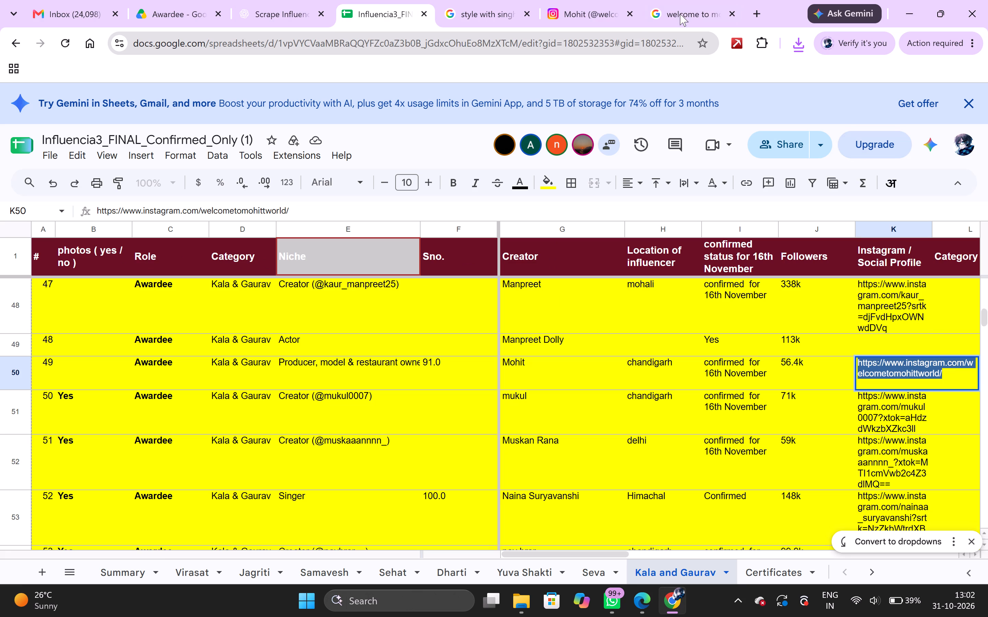
click(586, 0)
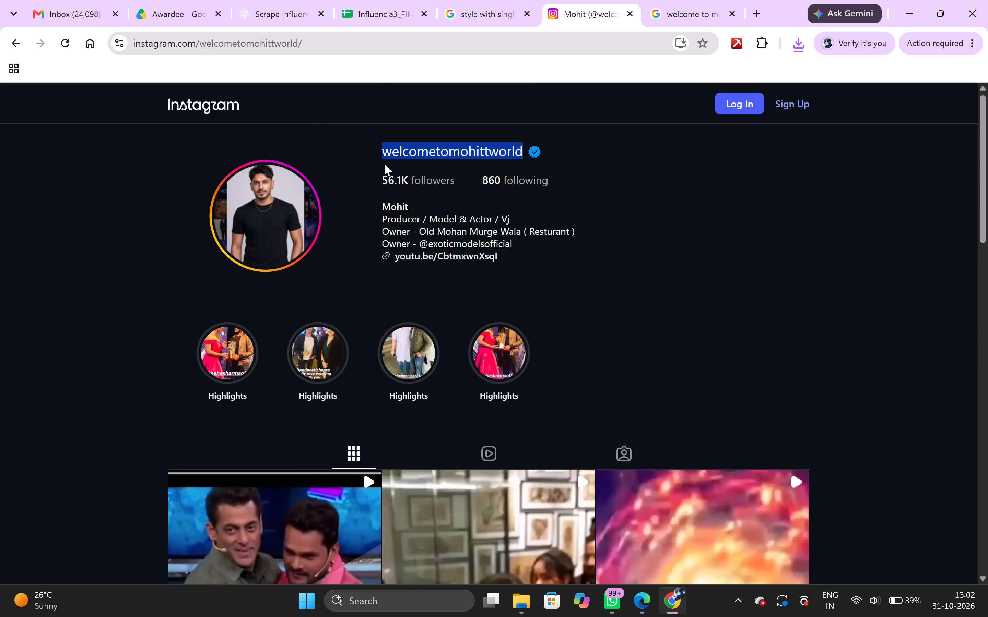
key(ctrl+c)
click(686, 0)
key(alt+d)
key(ctrl+v)
key(Return)
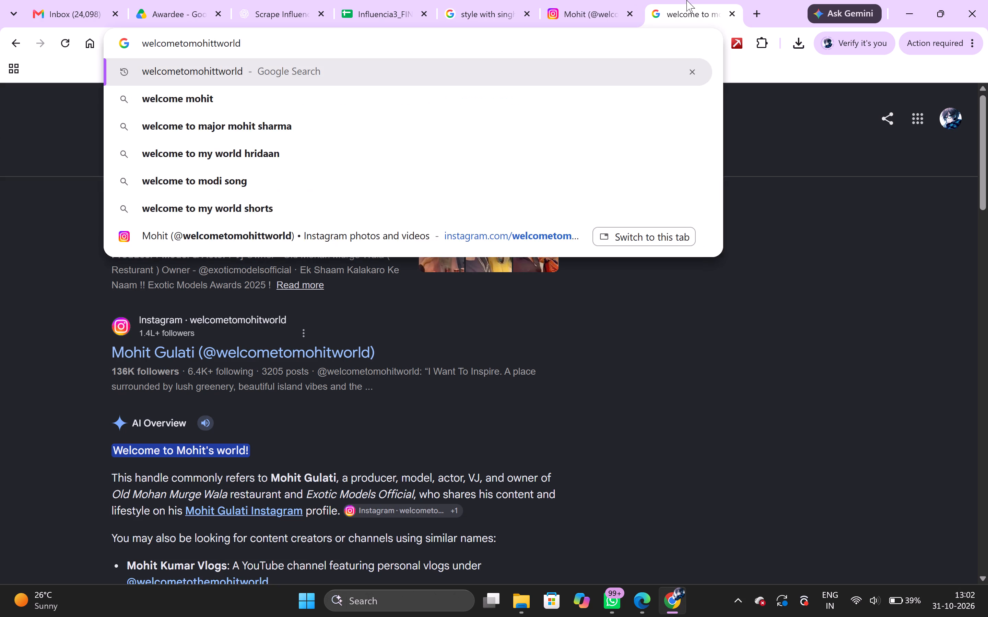
click(275, 217)
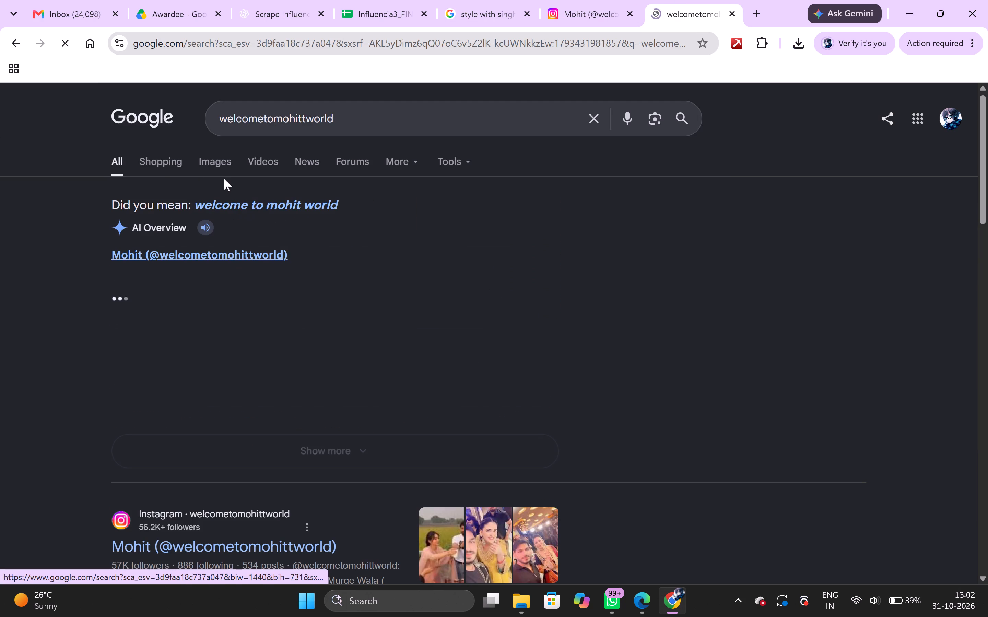
click(206, 164)
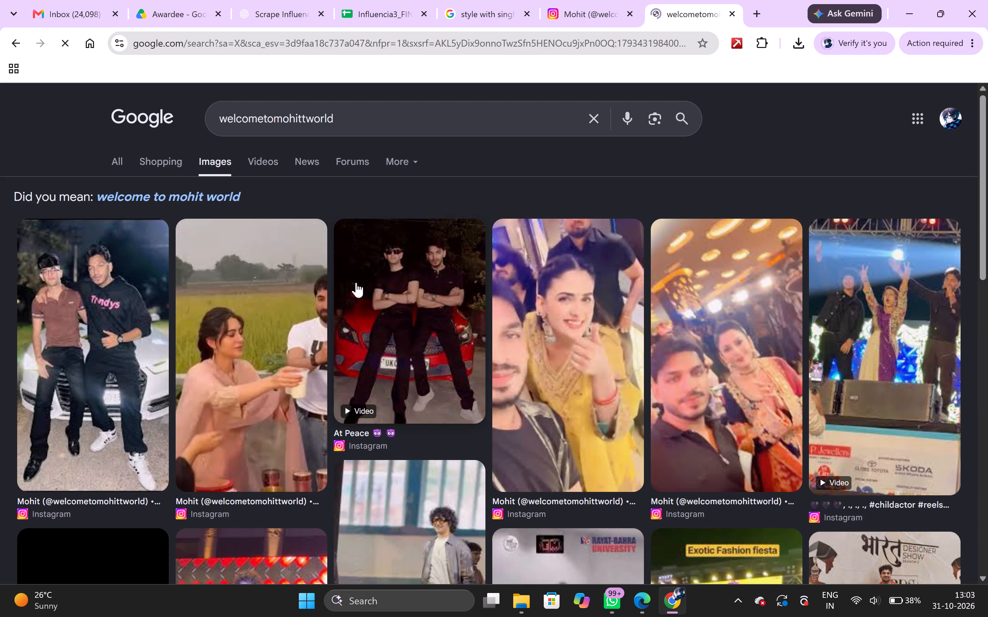
Look through the image results for a usable photo of Mohit and preview the one of two men by a white car.
drag(986, 149, 985, 233)
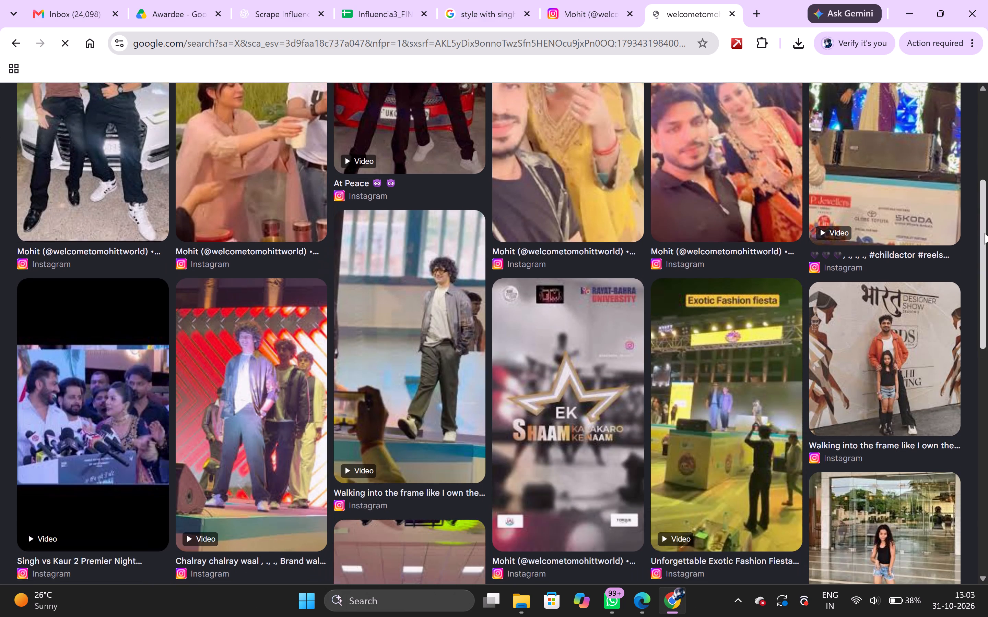
drag(985, 233, 987, 343)
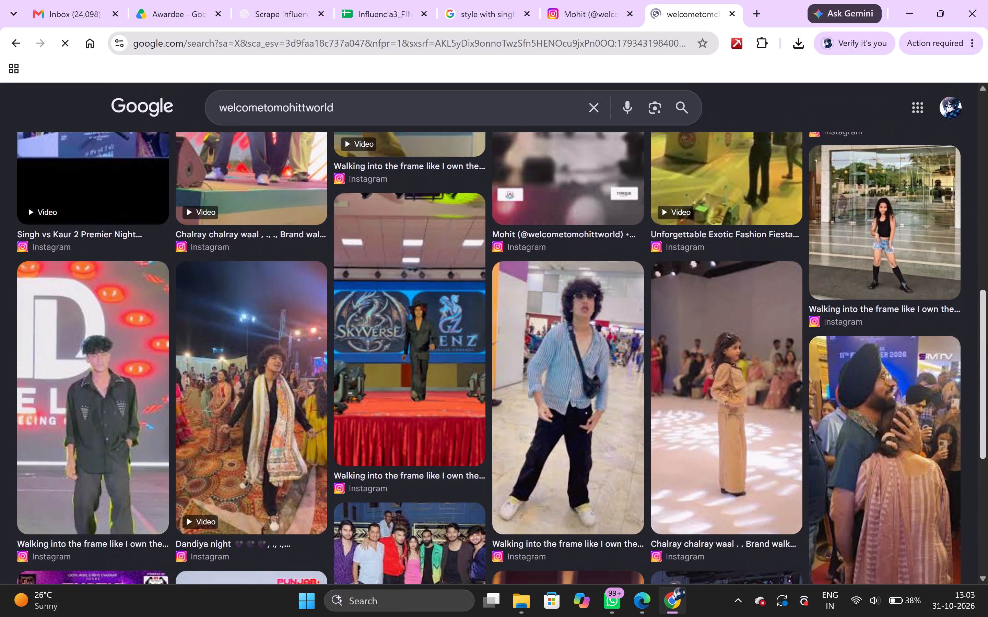
drag(987, 343, 987, 0)
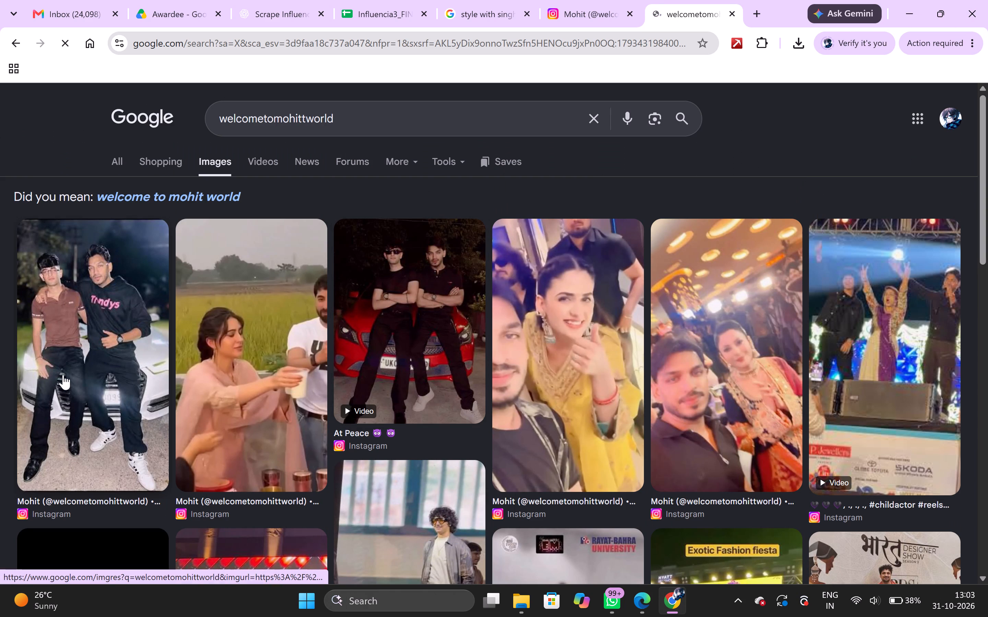
click(63, 375)
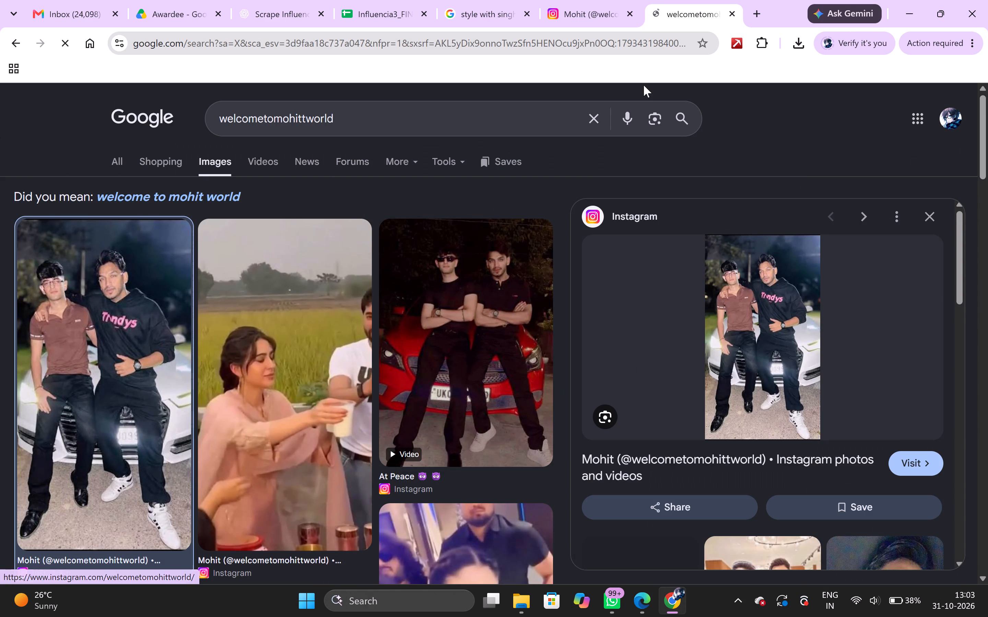
Recheck Mohit's spreadsheet entry and Instagram profile, and close the image search tab.
click(354, 0)
click(607, 356)
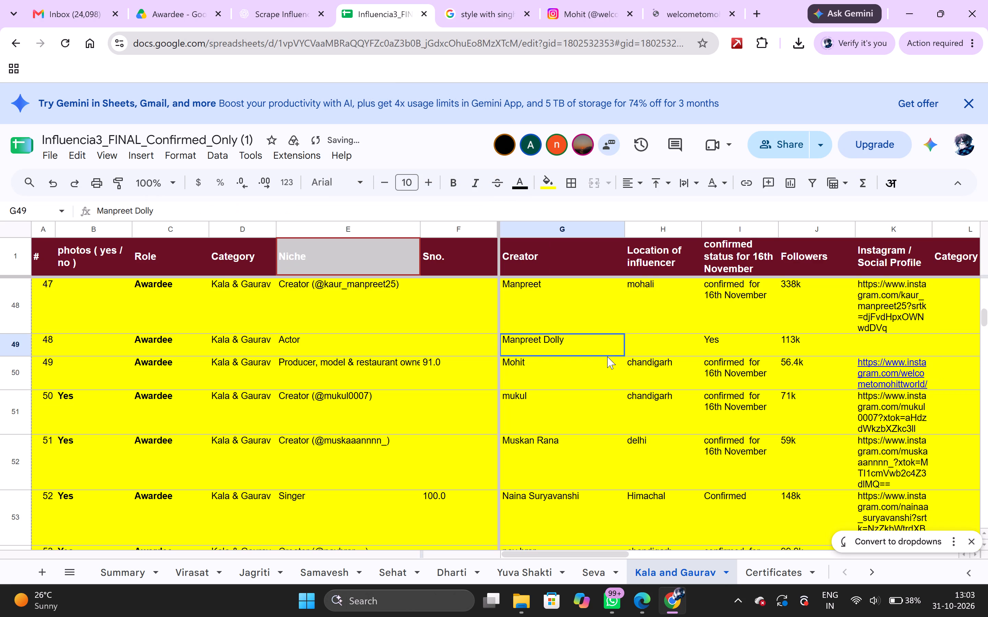
click(601, 382)
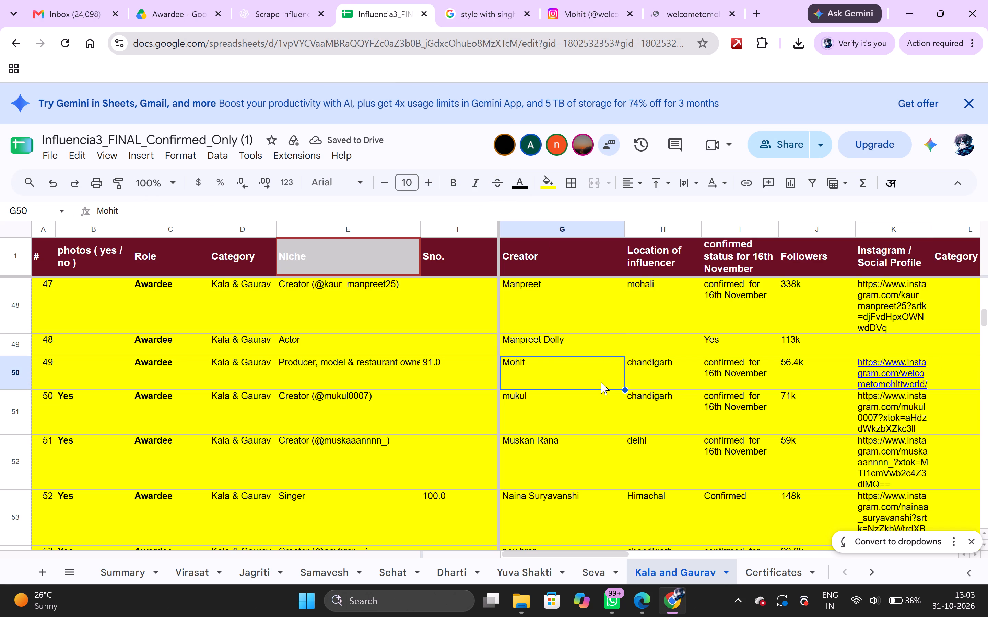
click(607, 0)
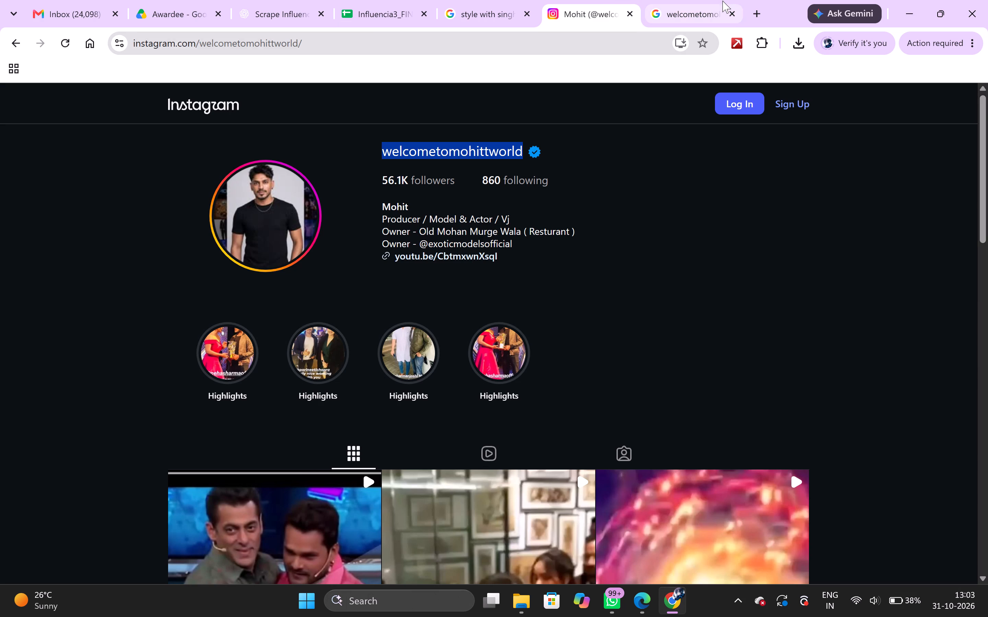
click(722, 1)
click(732, 14)
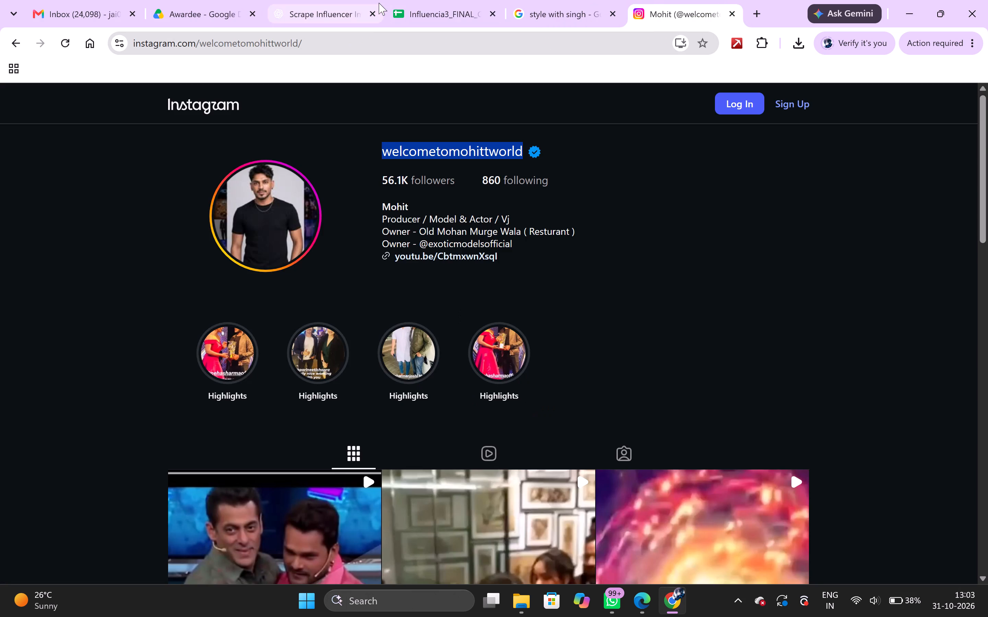
Check the row 49 actor's entries in the Influencia3 sheet, from the creator name across to the Instagram profile column.
click(405, 0)
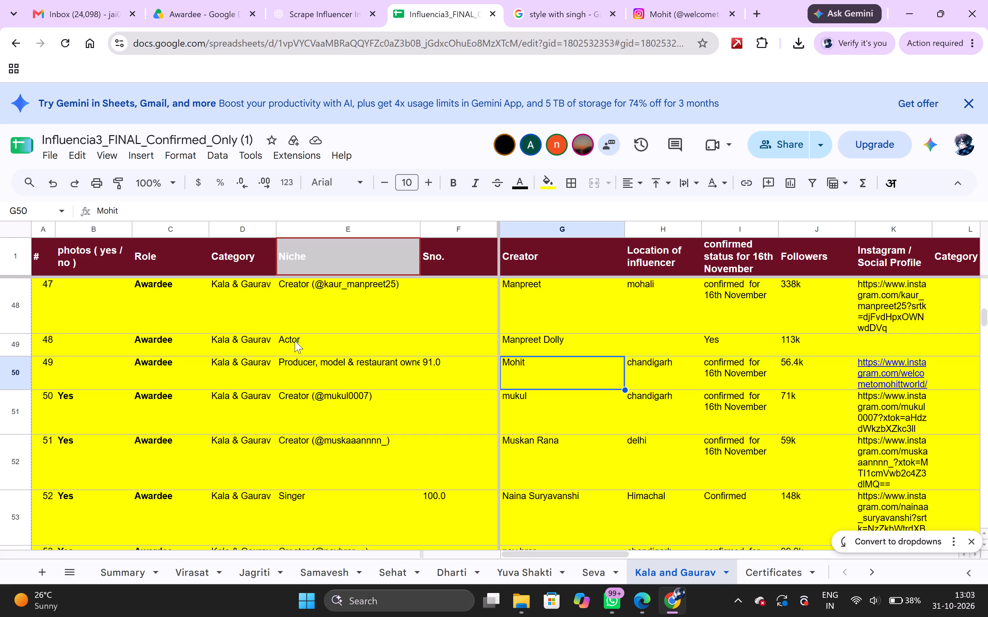
click(541, 341)
key(Up)
key(Down)
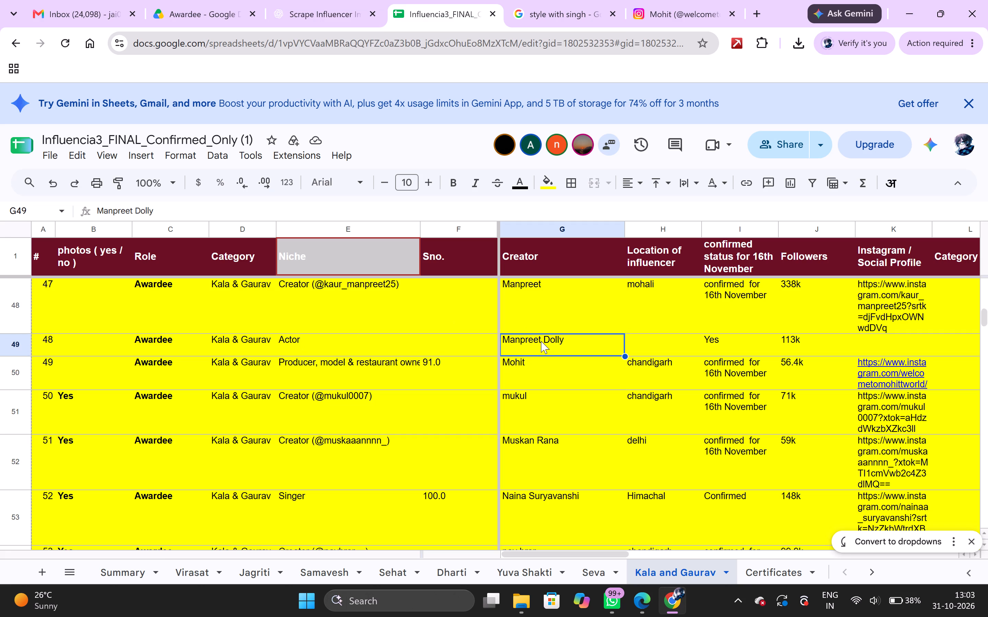
key(Right)
key(Right)
key(Right)
key(Right)
key(Left)
key(Left)
key(Left)
key(Left)
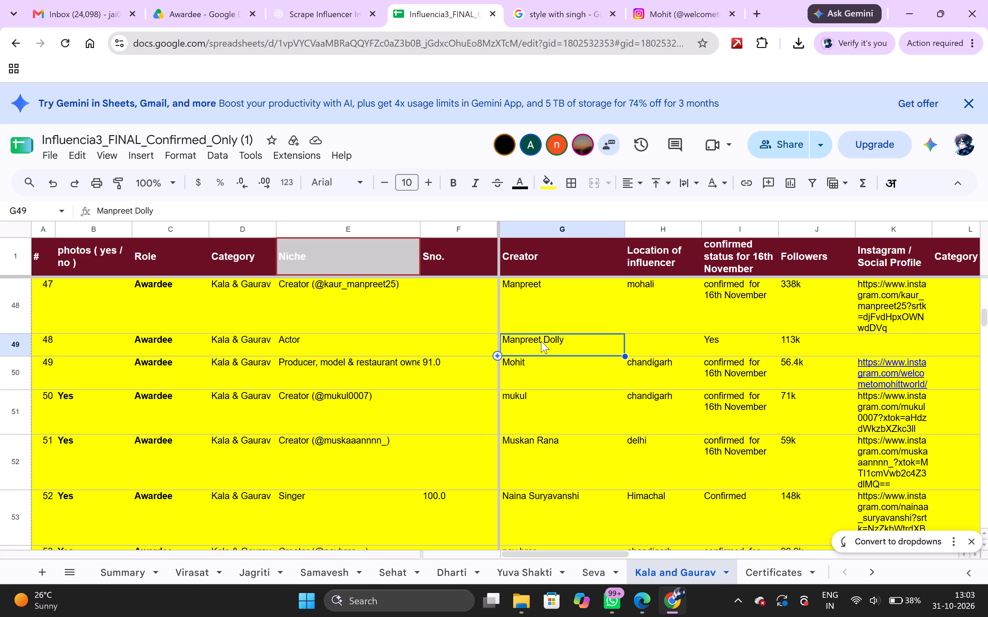
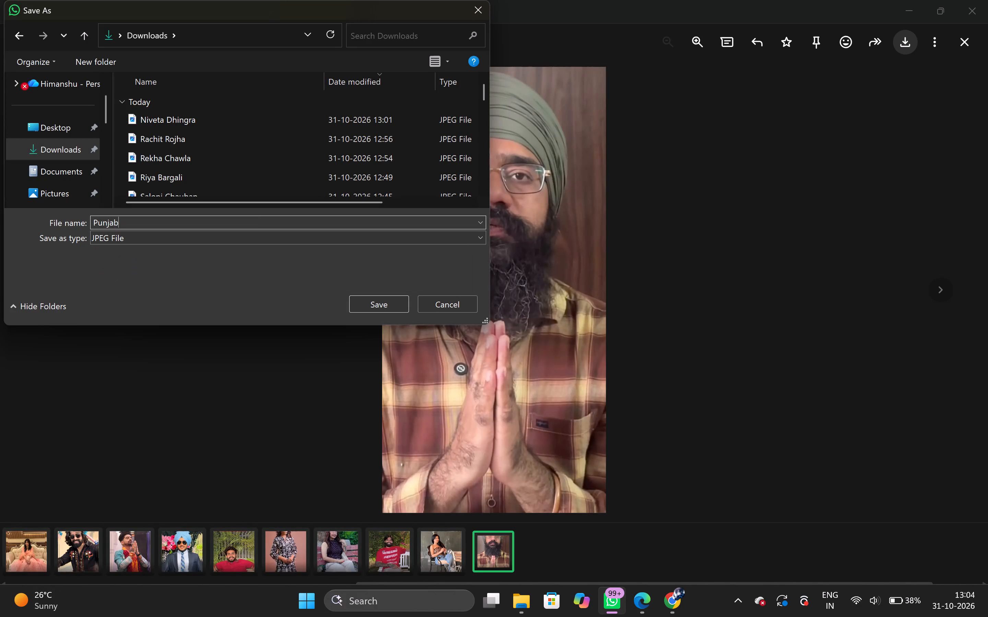
Save the photo of the man with folded hands to the Downloads folder as a JPEG named after the awardee.
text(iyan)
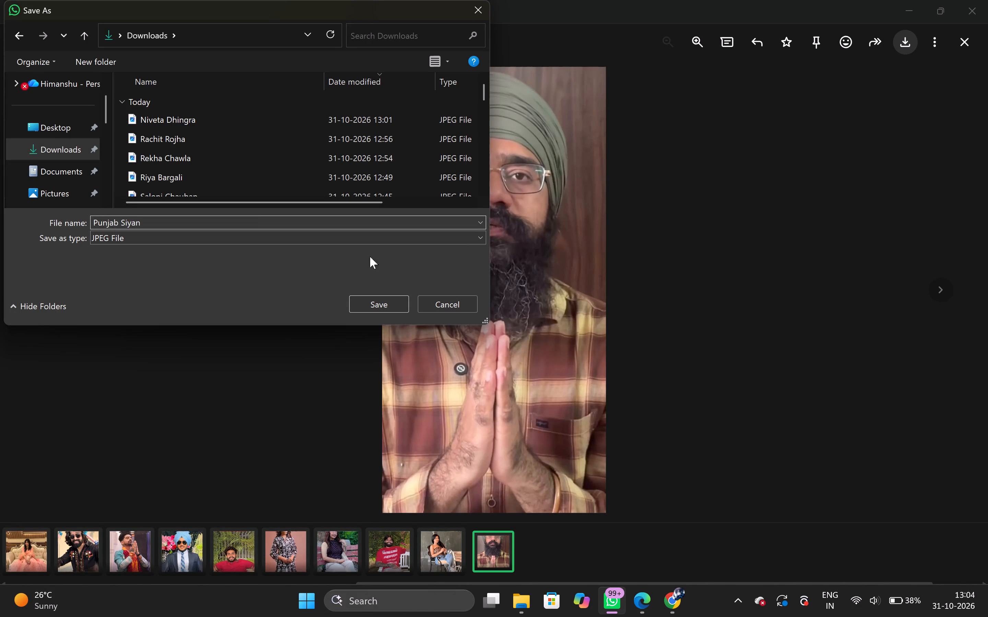
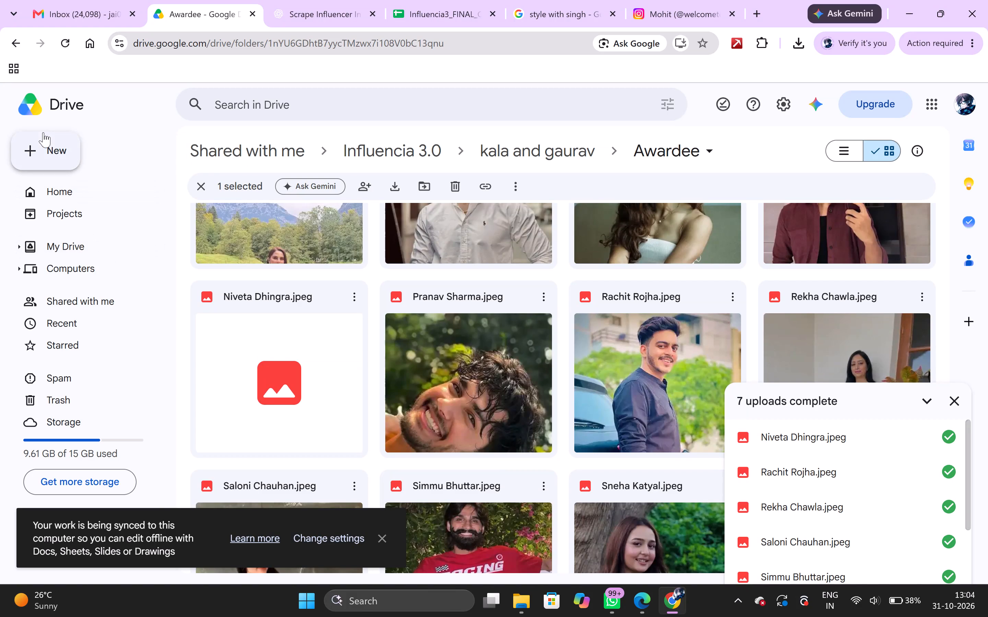
Upload the most recently saved JPEG photo from Downloads to the Awardee Drive folder.
click(46, 138)
click(117, 188)
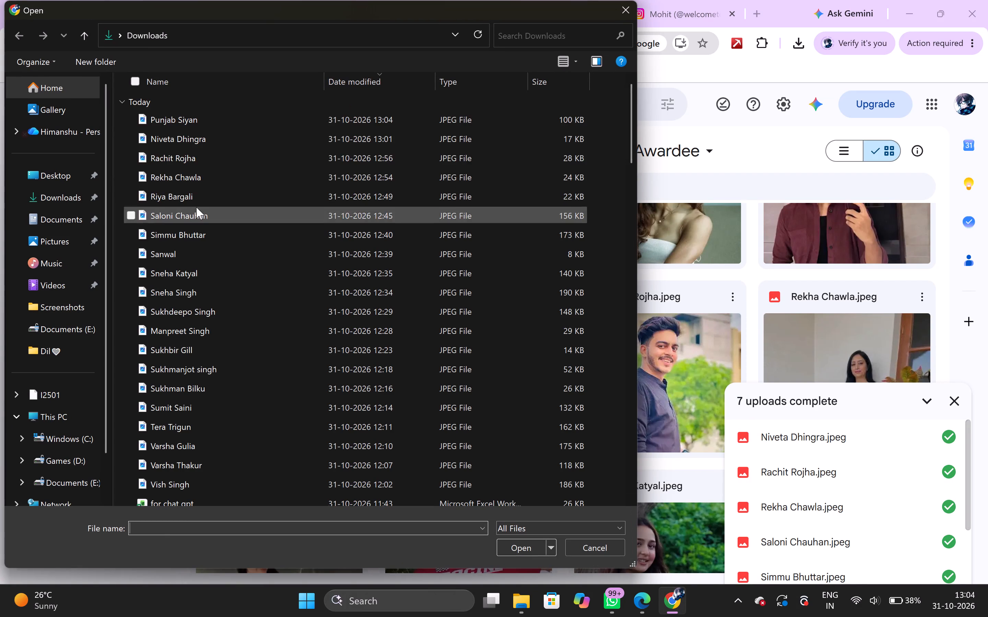
click(191, 125)
click(524, 547)
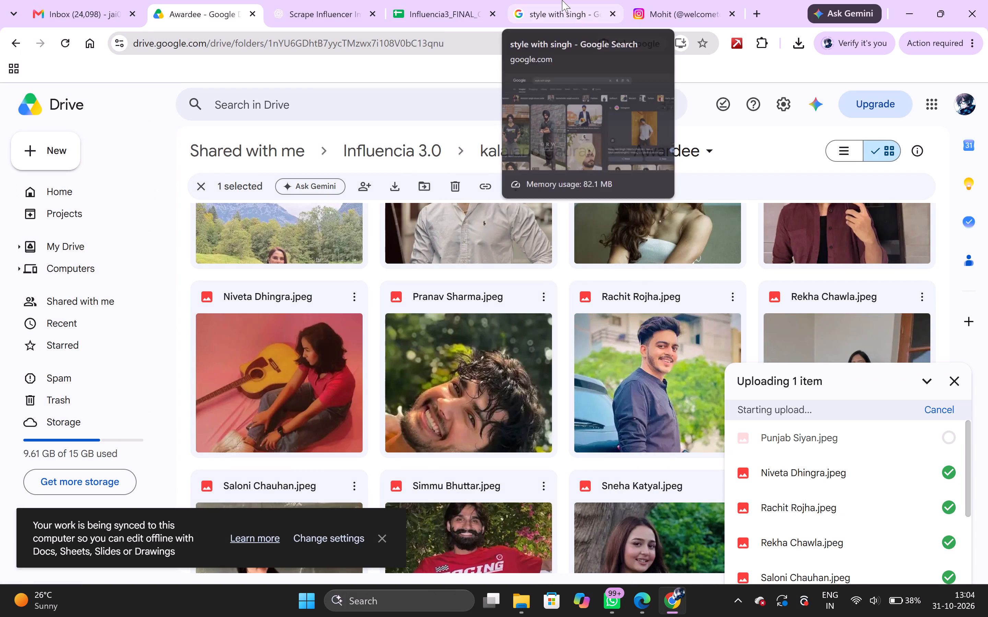
Copy the actor's name from row 49 of the Kala and Gaurav sheet and search for it on Google.
click(457, 0)
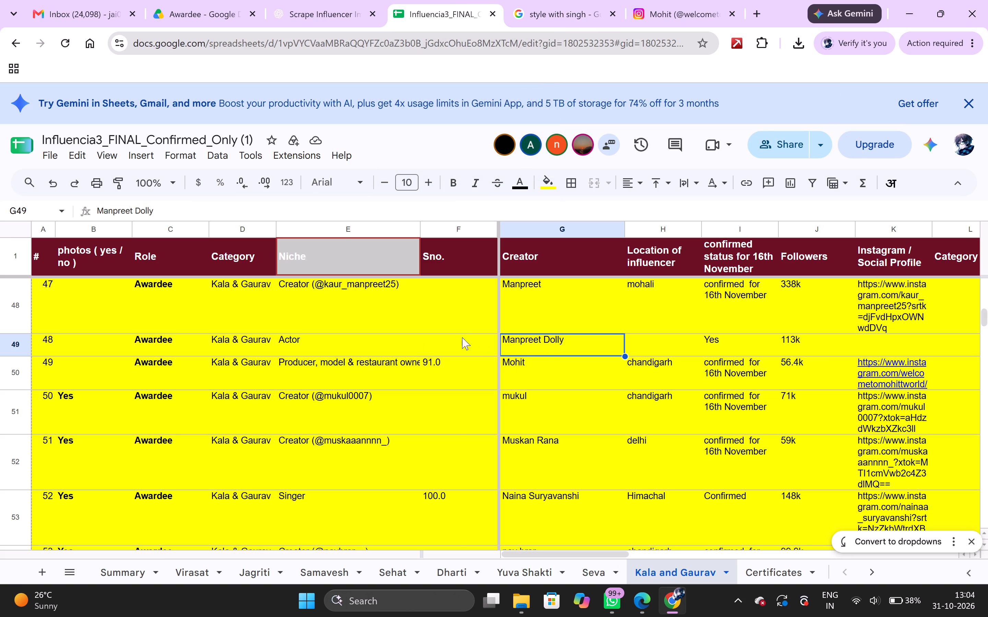
double_click(567, 338)
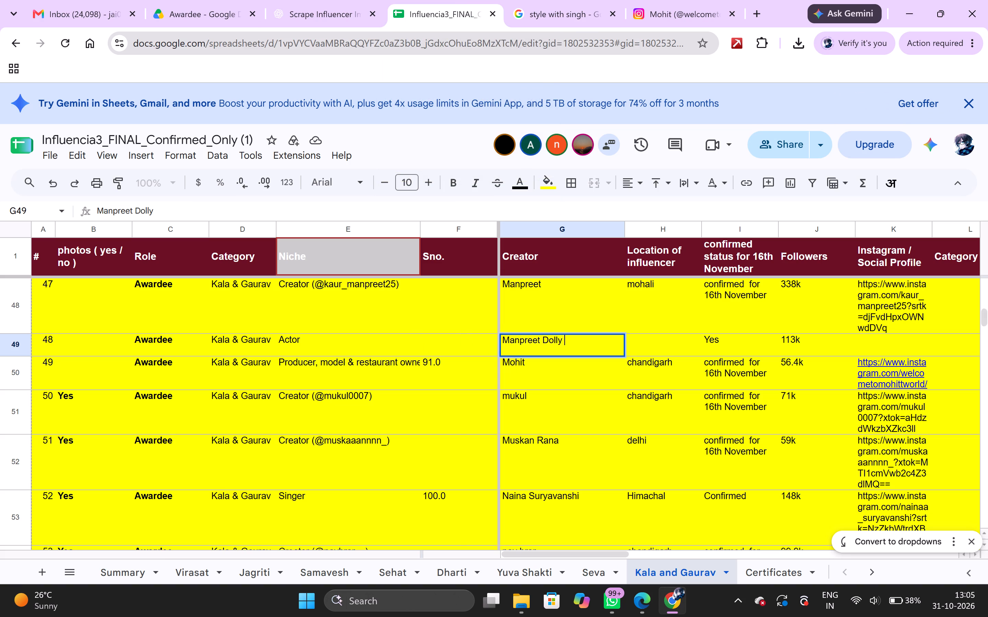
drag(567, 338, 411, 331)
key(ctrl+c)
click(620, 0)
click(568, 1)
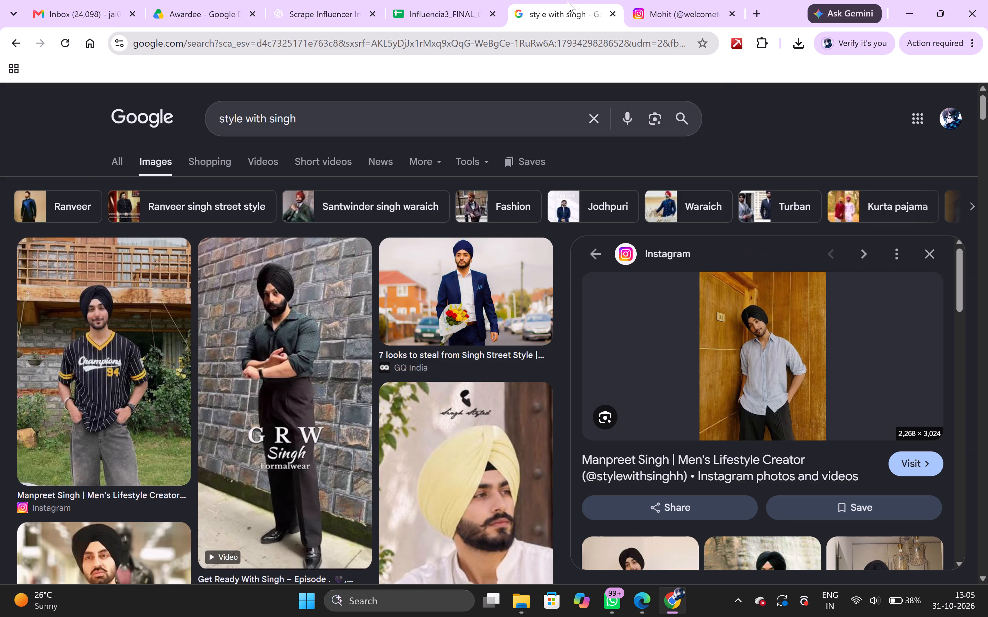
key(alt+d)
key(ctrl+v)
key(Return)
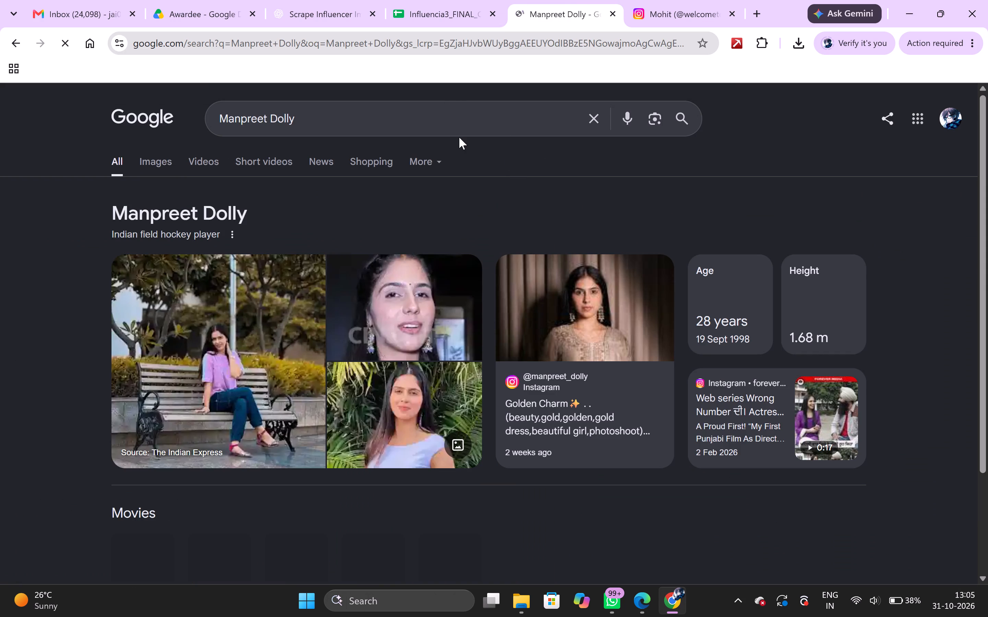
Open the actor's Golden Charm Instagram post, try to view the full profile, and return to the search results.
click(533, 374)
click(533, 374)
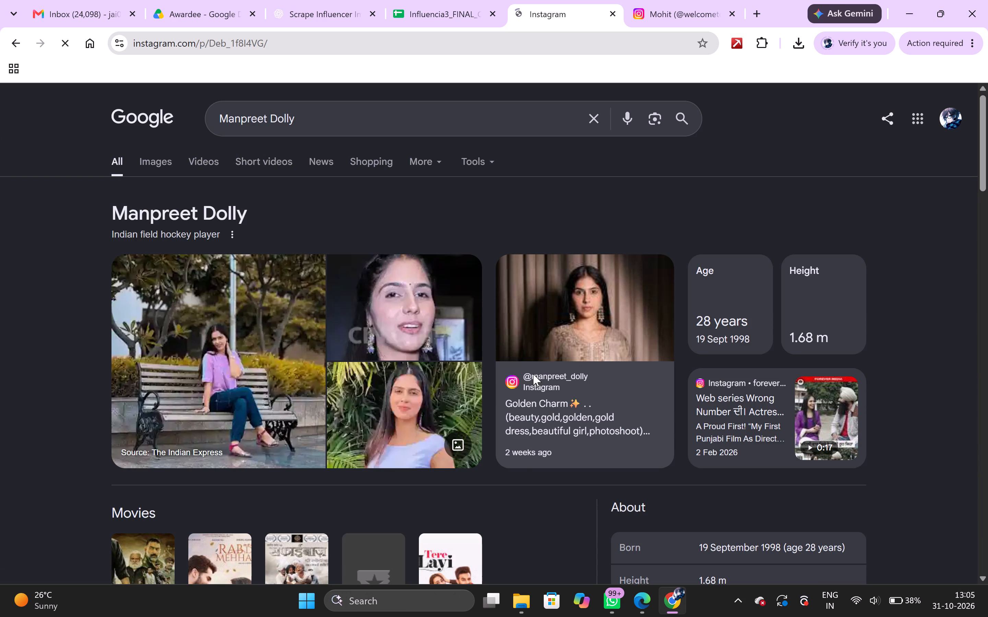
click(652, 203)
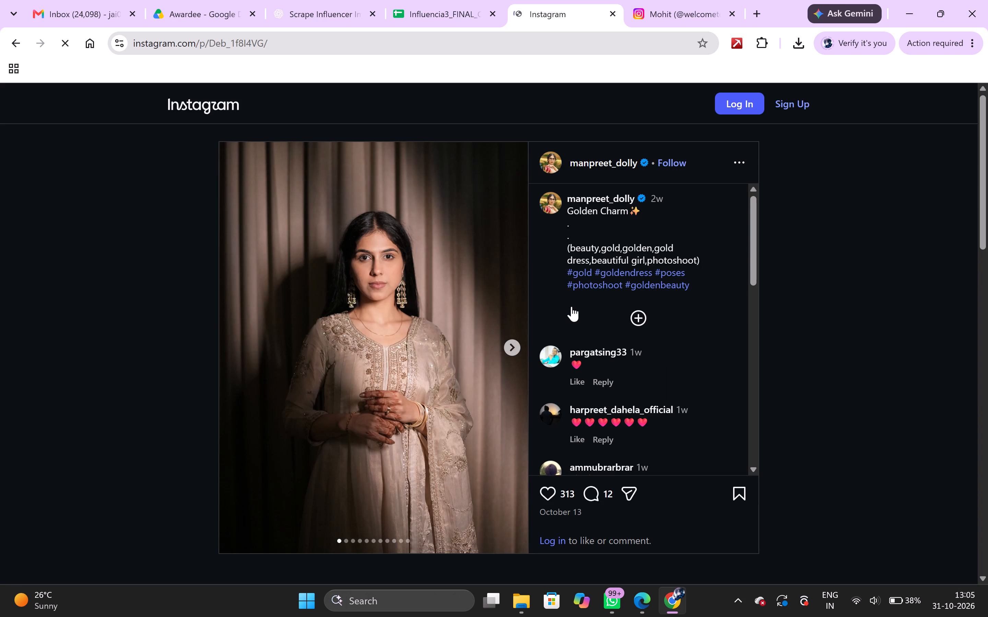
click(595, 165)
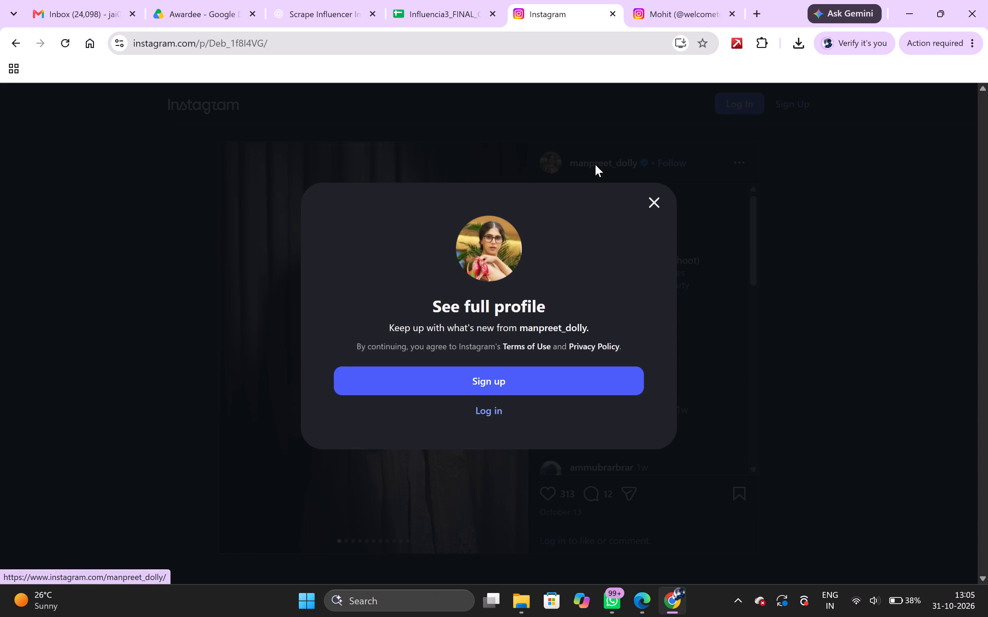
click(654, 201)
click(9, 43)
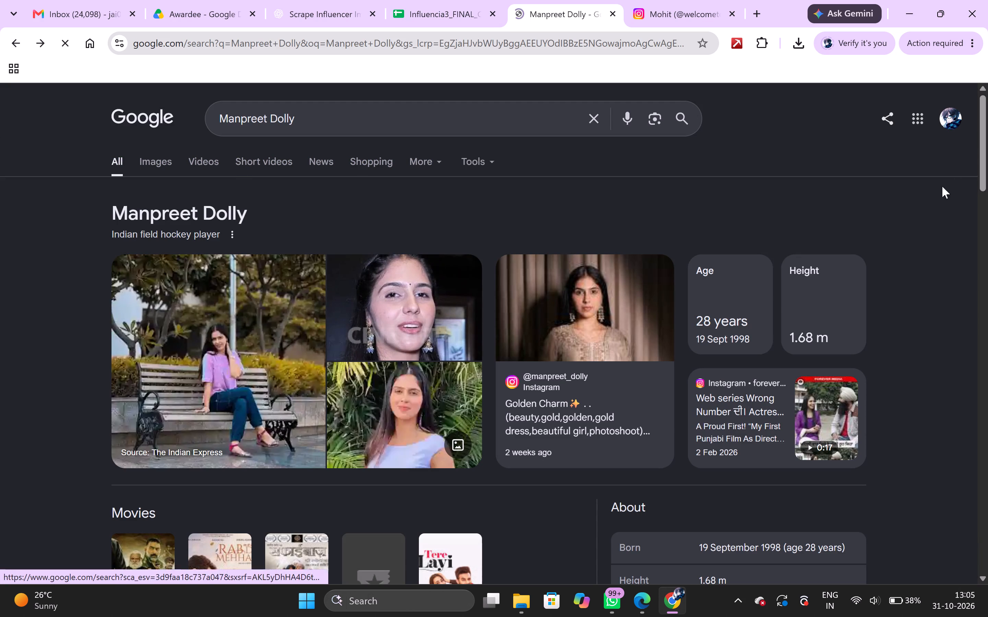
Look through the results, refine the search to the actor's name plus instagram, and view the actor's profile.
drag(987, 145, 987, 273)
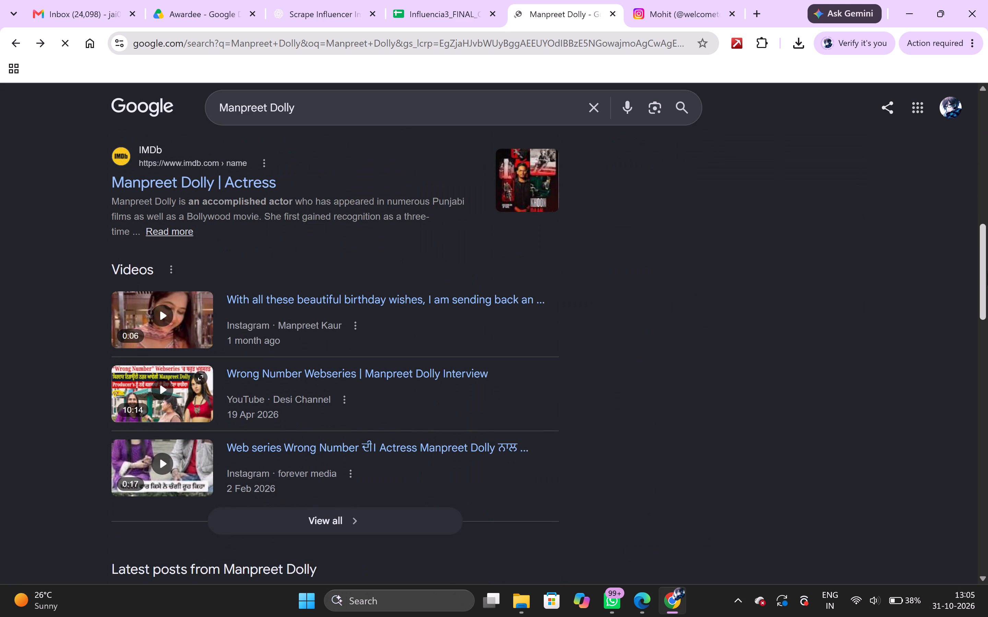
drag(987, 273, 979, 377)
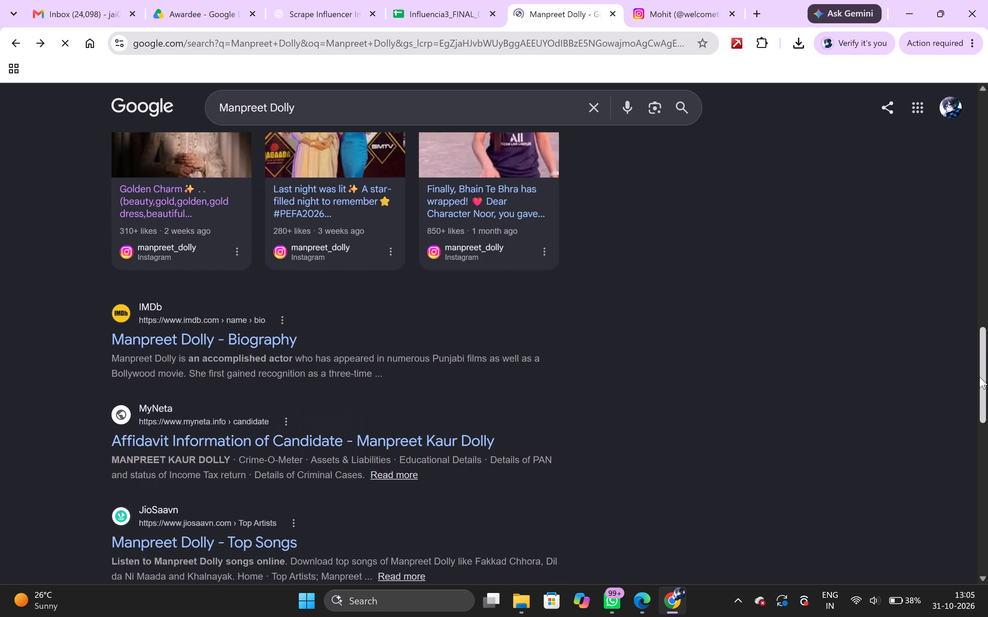
drag(979, 377, 983, 269)
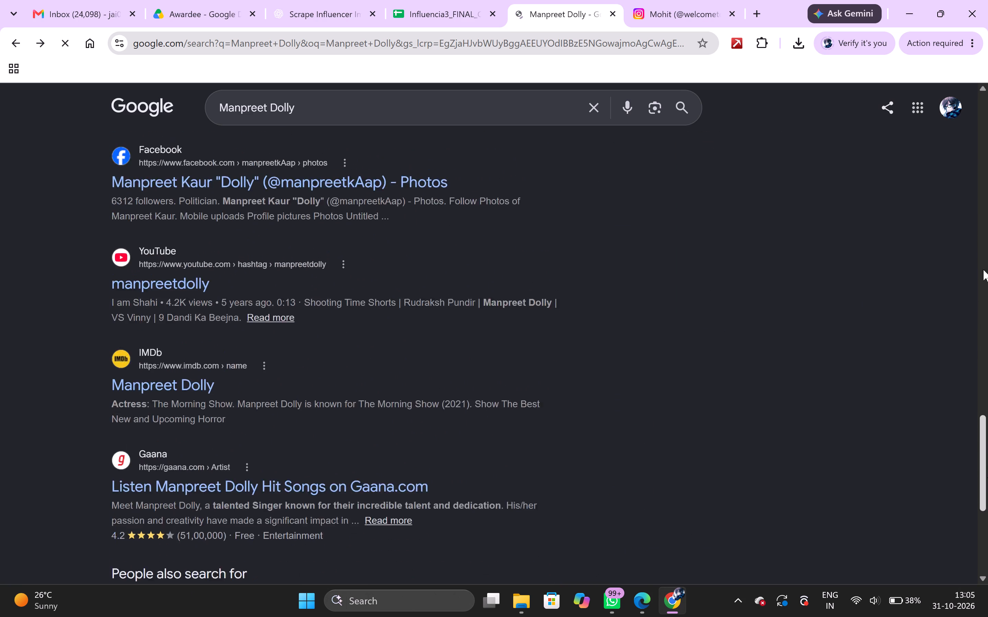
drag(983, 269, 985, 117)
click(308, 114)
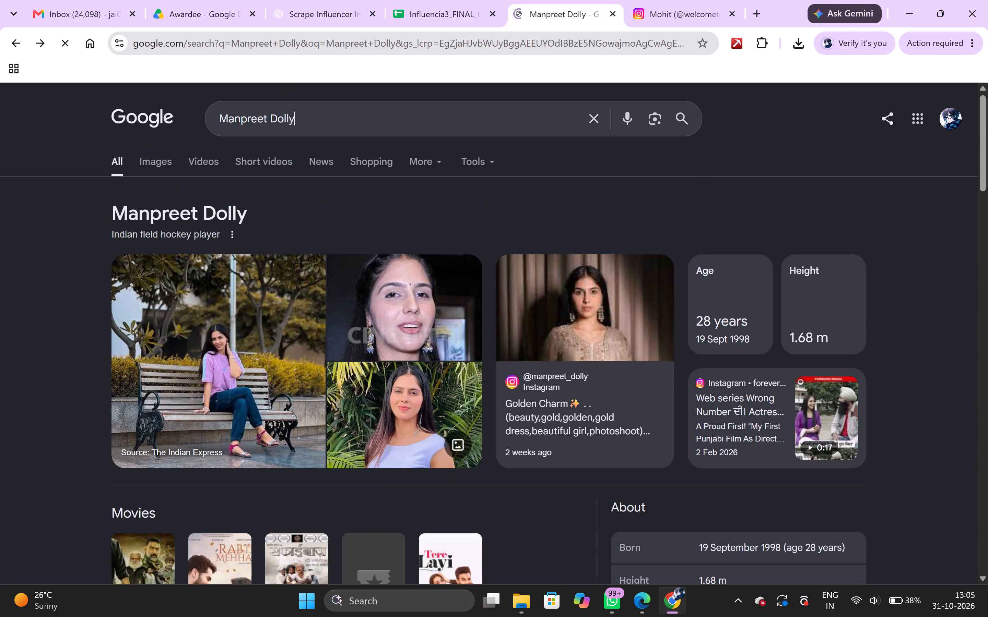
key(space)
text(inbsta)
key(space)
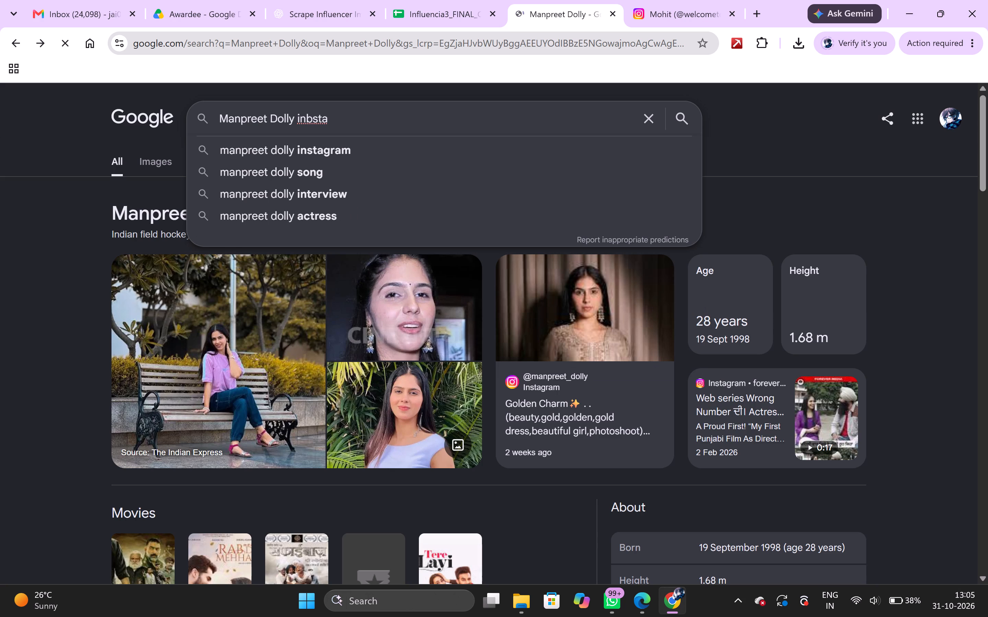
click(295, 155)
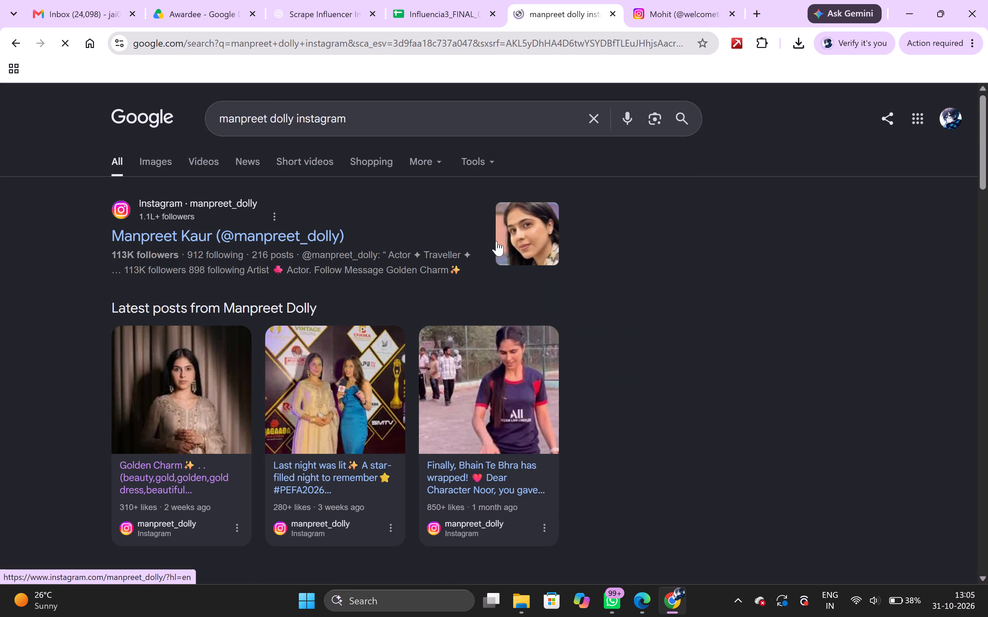
click(301, 232)
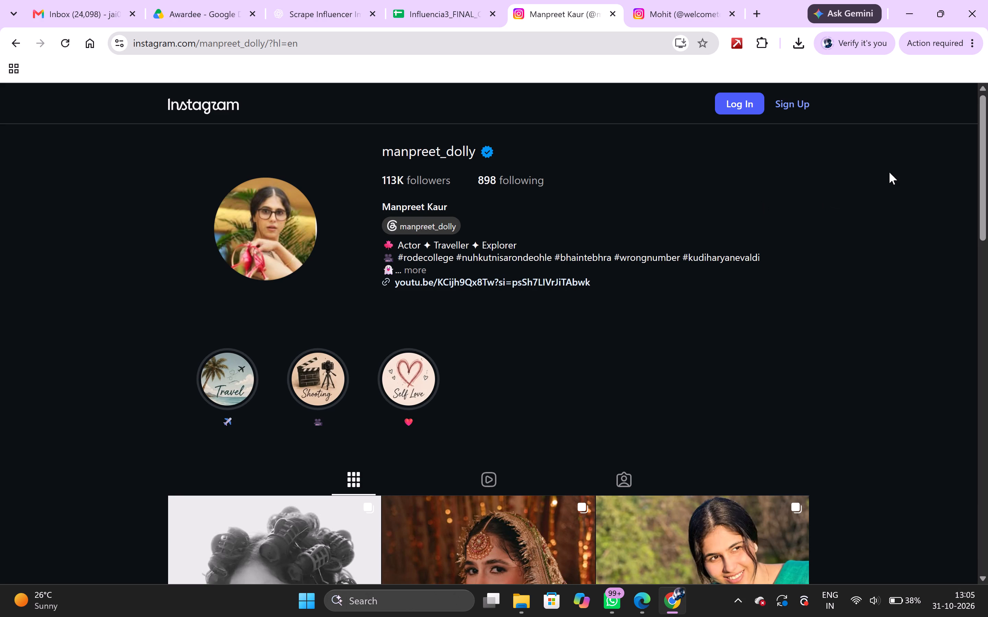
drag(987, 161, 986, 48)
click(12, 42)
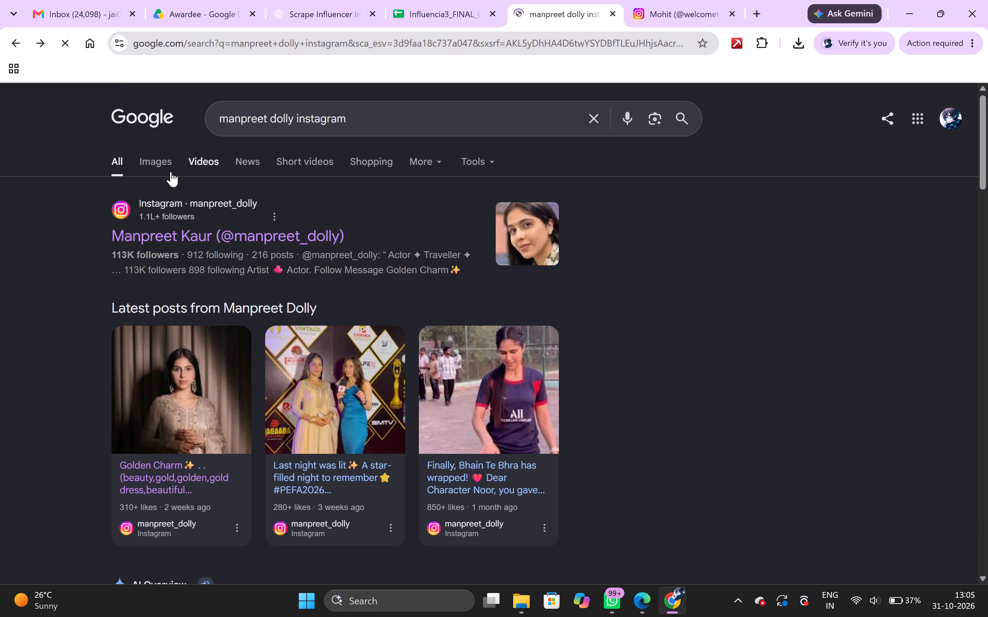
Browse the image results for the actor and preview the birthday photo with the lit candle.
click(164, 173)
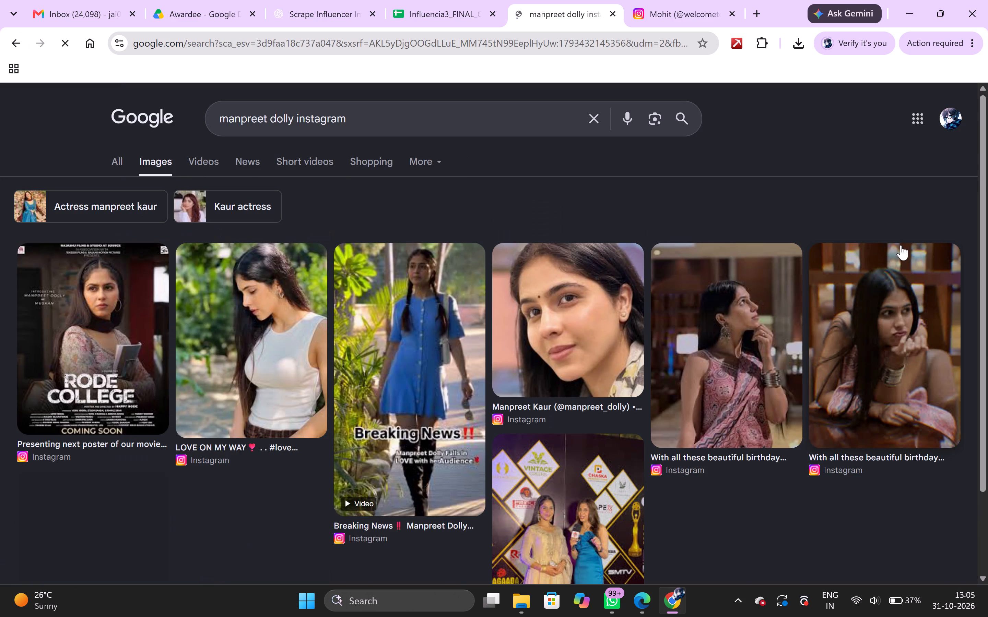
drag(987, 183, 987, 268)
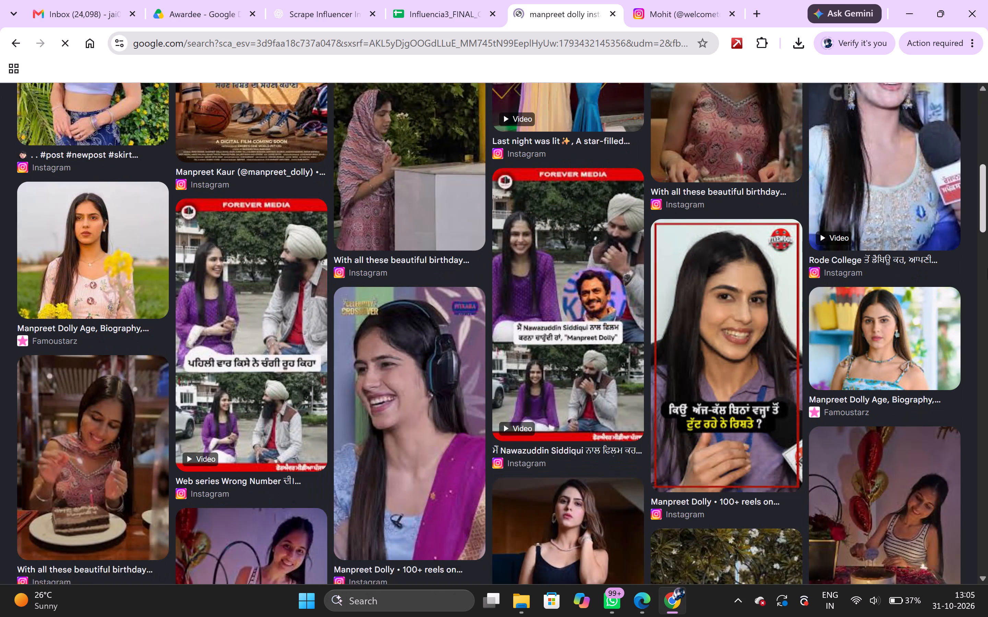
drag(987, 268, 982, 227)
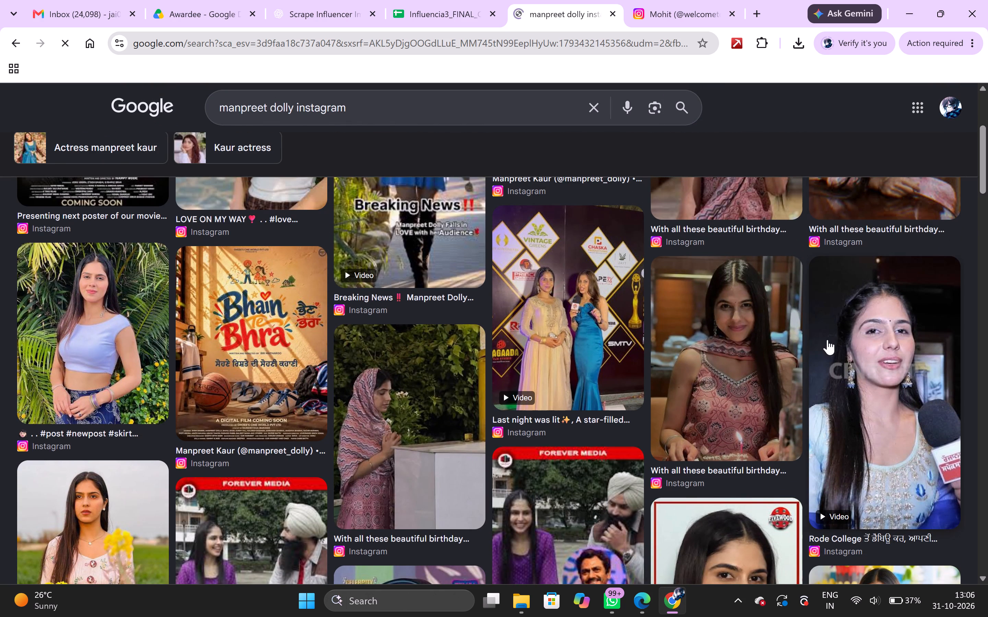
drag(987, 184, 987, 165)
click(702, 511)
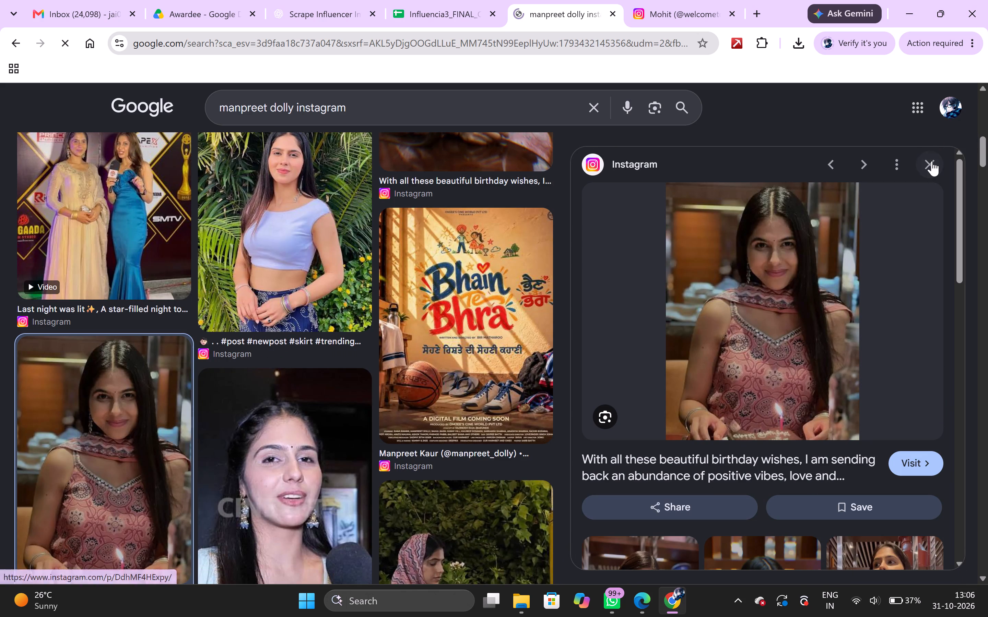
click(932, 161)
drag(987, 157, 987, 125)
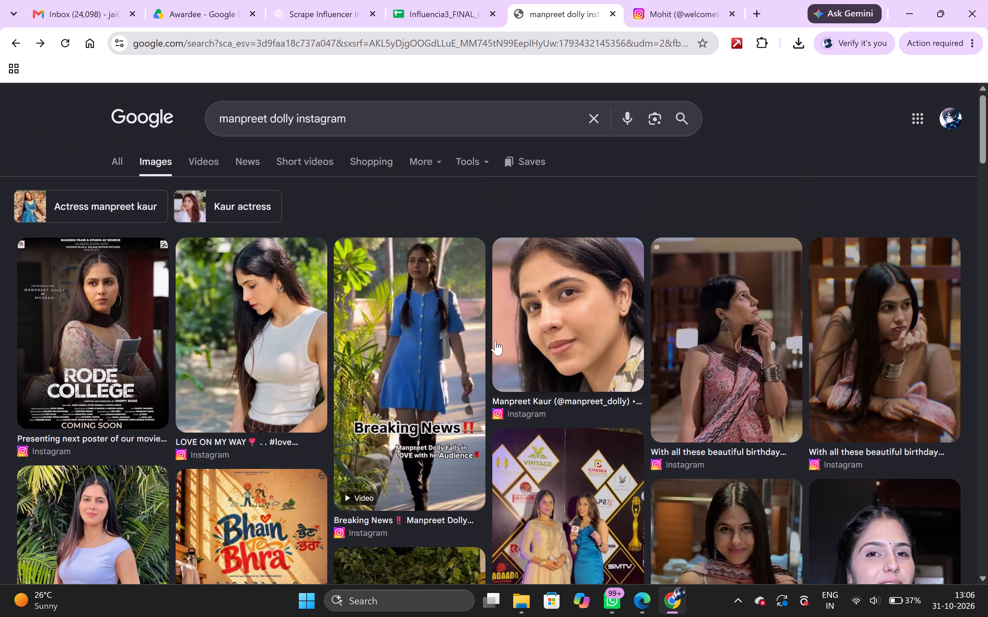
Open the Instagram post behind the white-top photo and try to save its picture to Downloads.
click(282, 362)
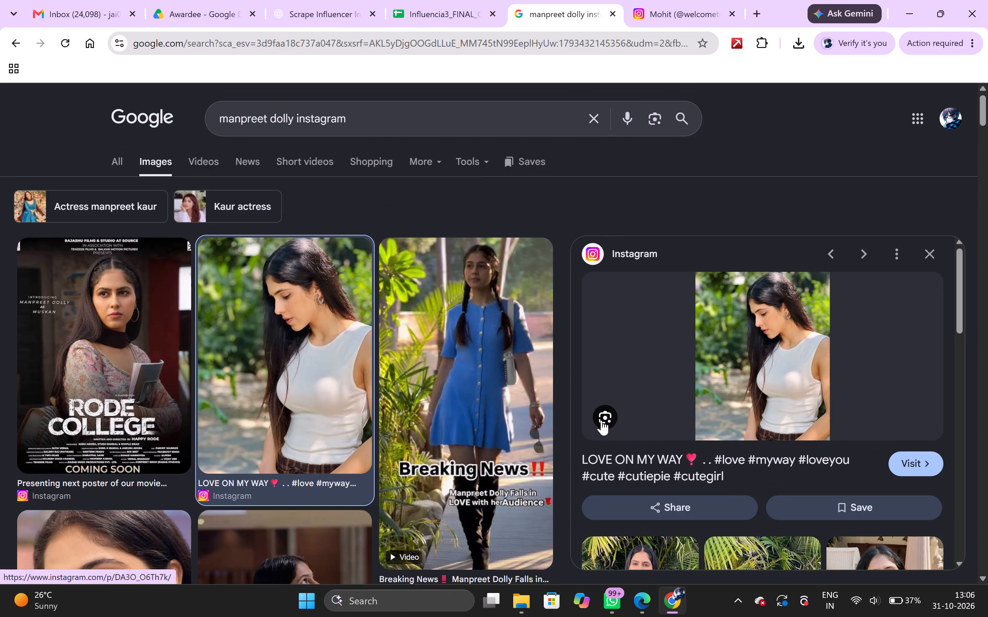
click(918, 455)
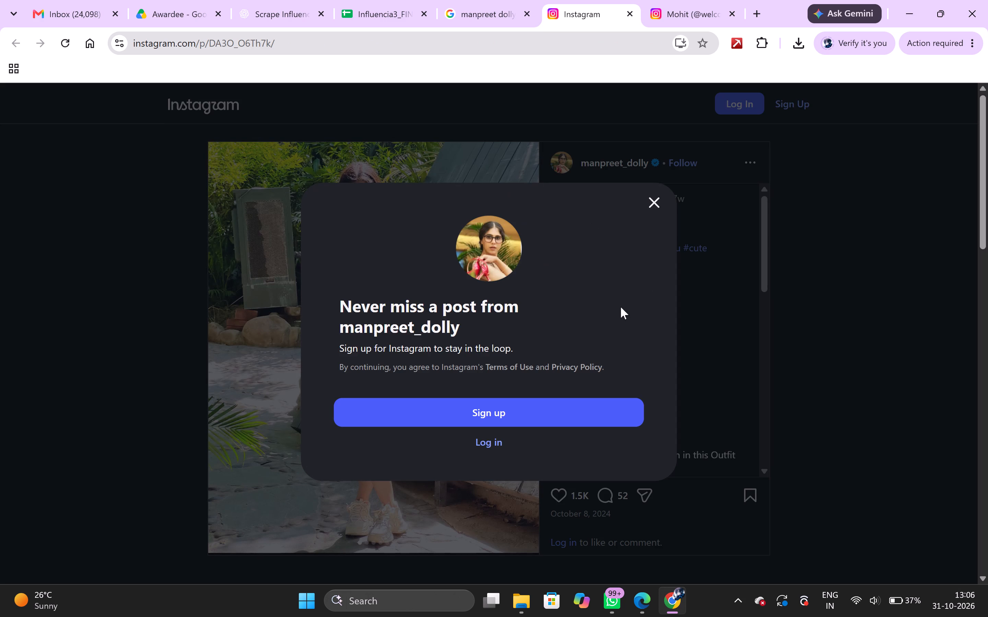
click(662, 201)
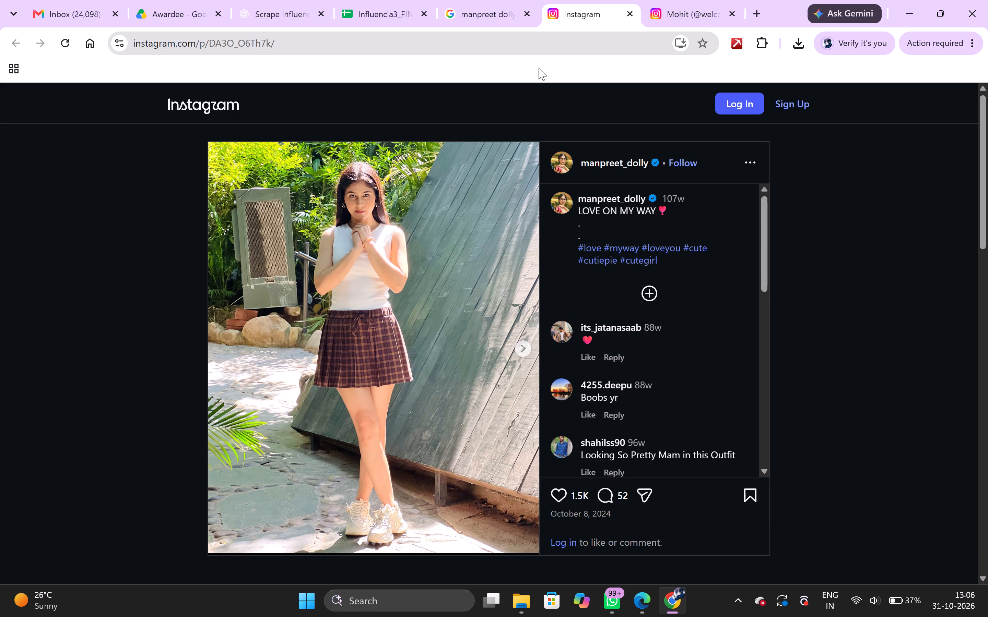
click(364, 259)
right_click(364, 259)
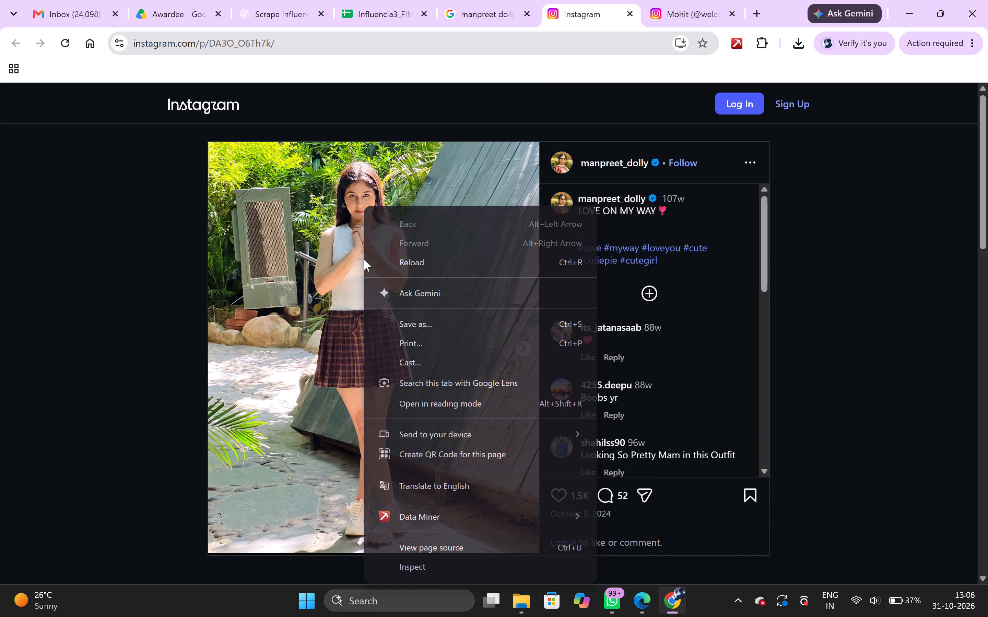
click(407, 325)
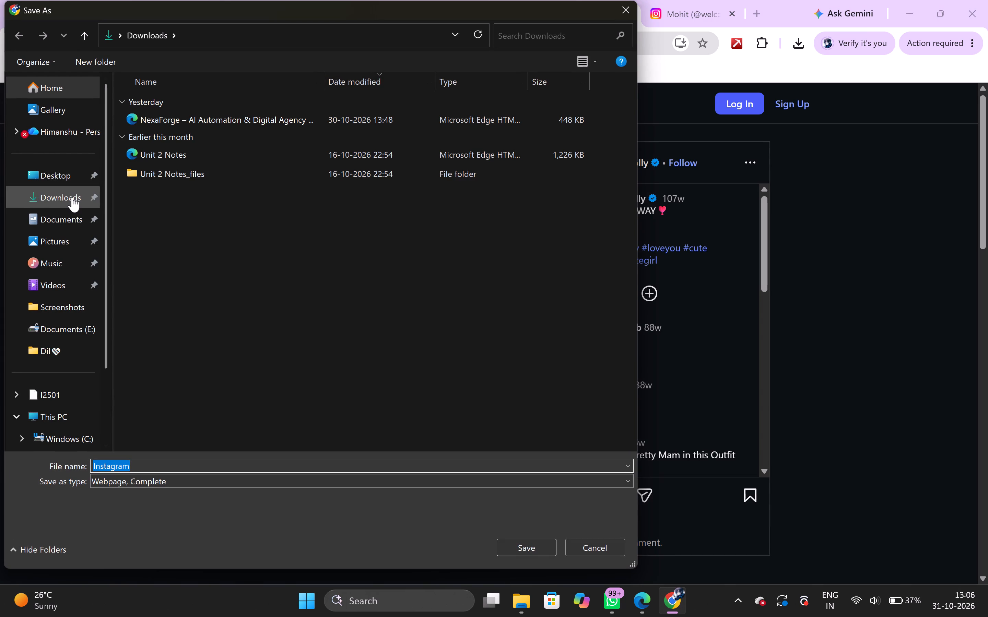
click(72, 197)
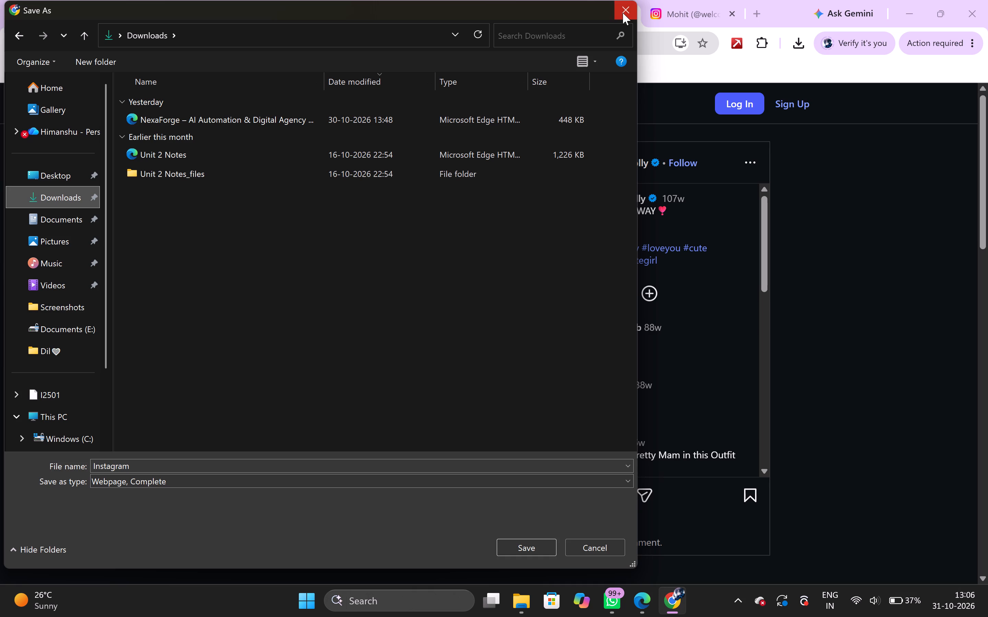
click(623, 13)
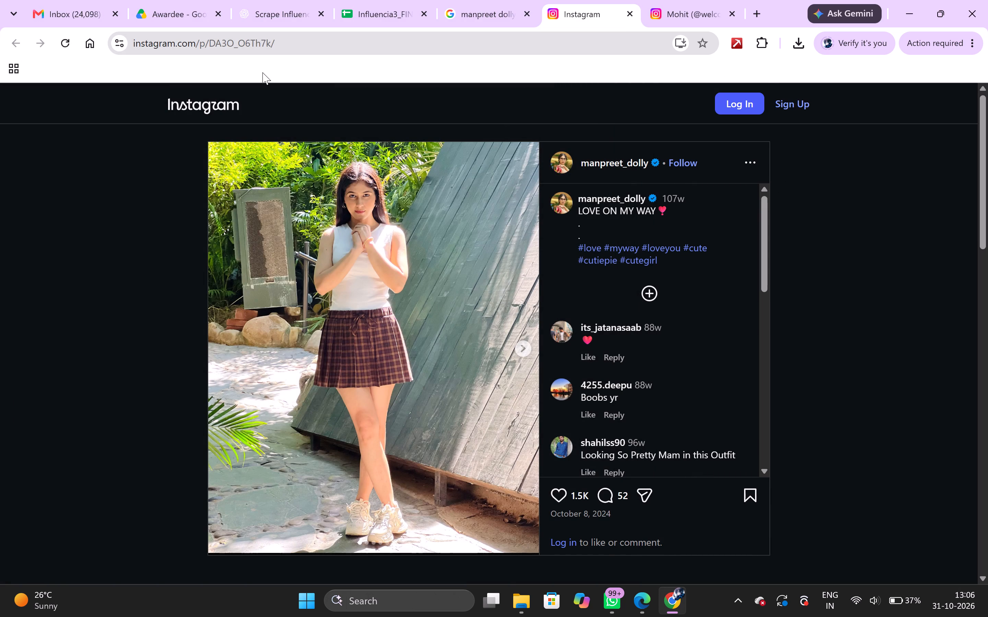
Browse the actor's image results further, preview the lavender-top photo, and close the preview.
click(477, 0)
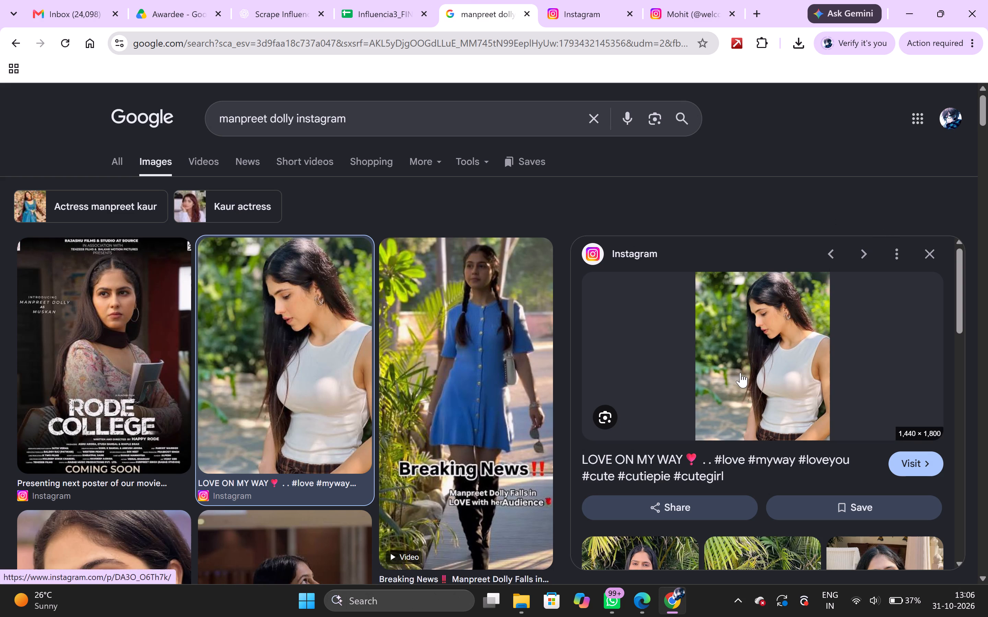
drag(984, 119, 987, 145)
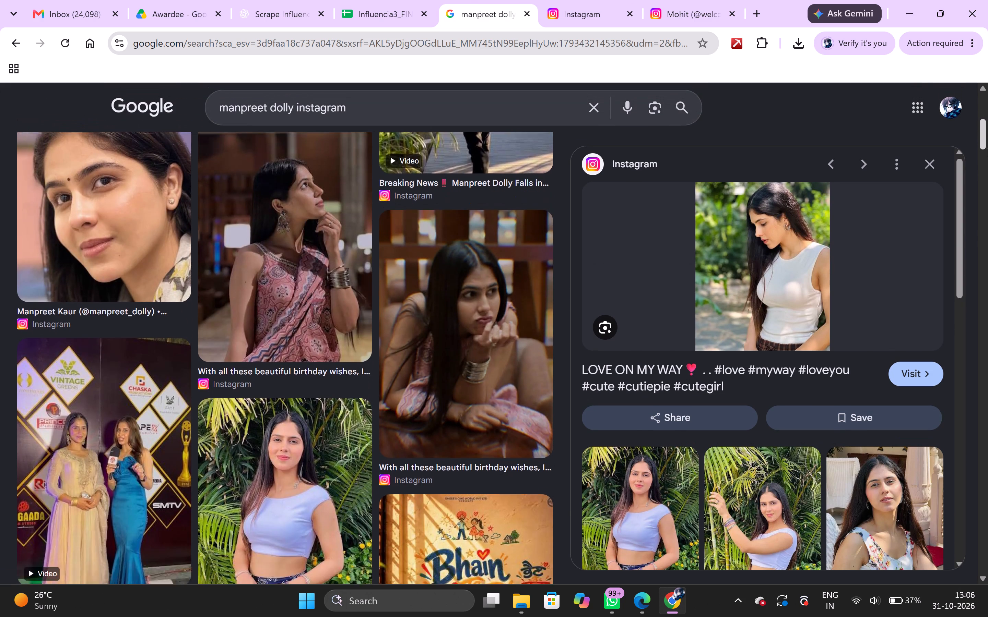
drag(987, 145, 987, 152)
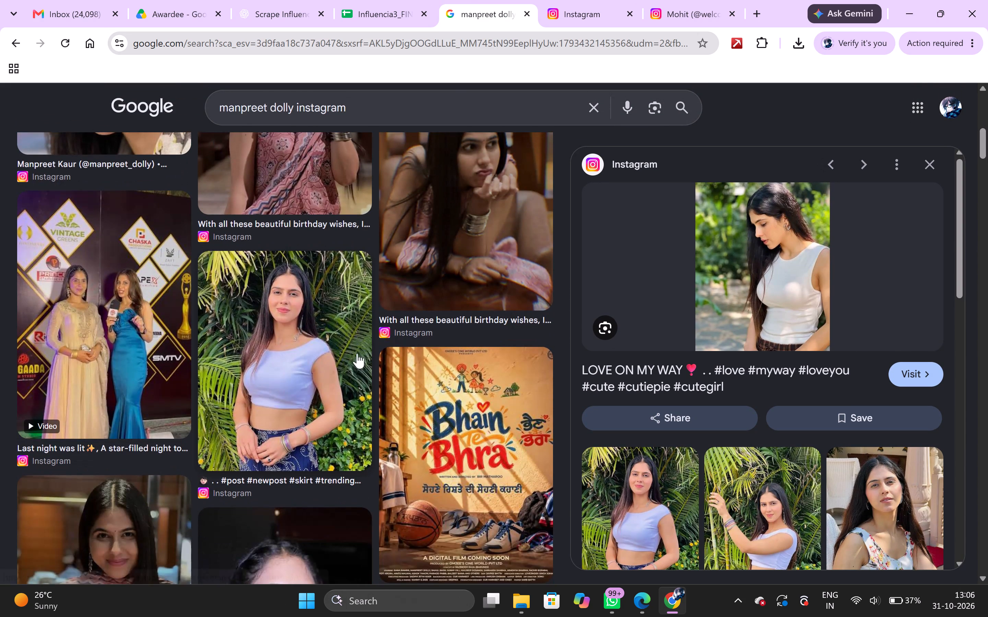
click(298, 353)
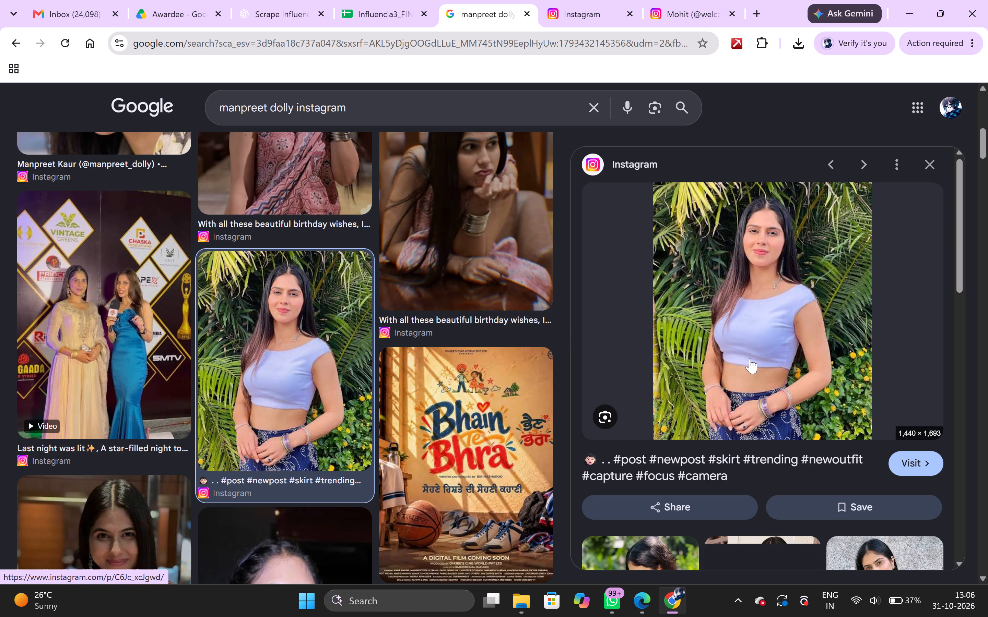
click(583, 0)
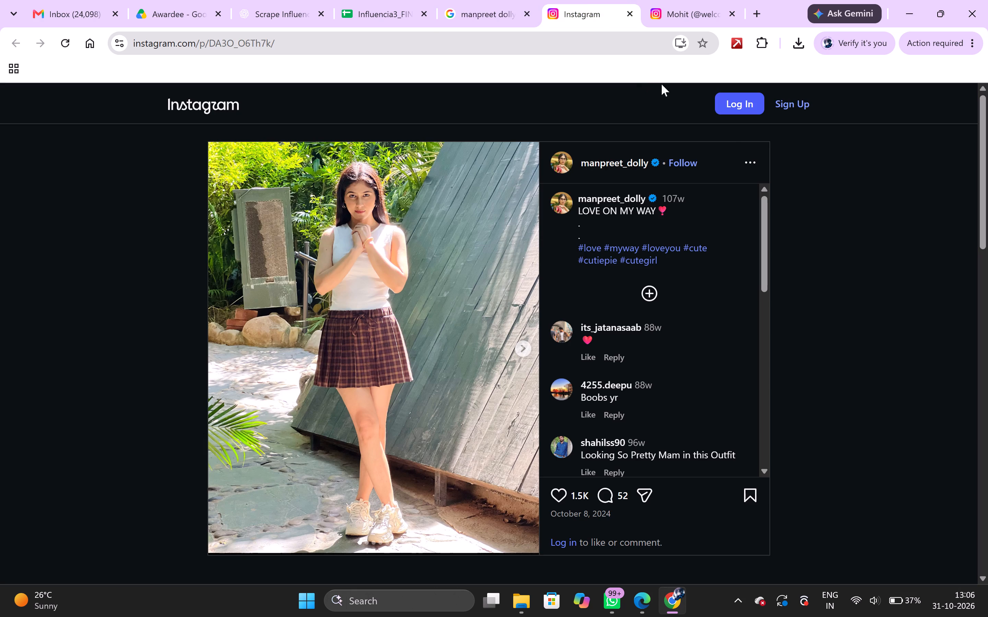
click(485, 0)
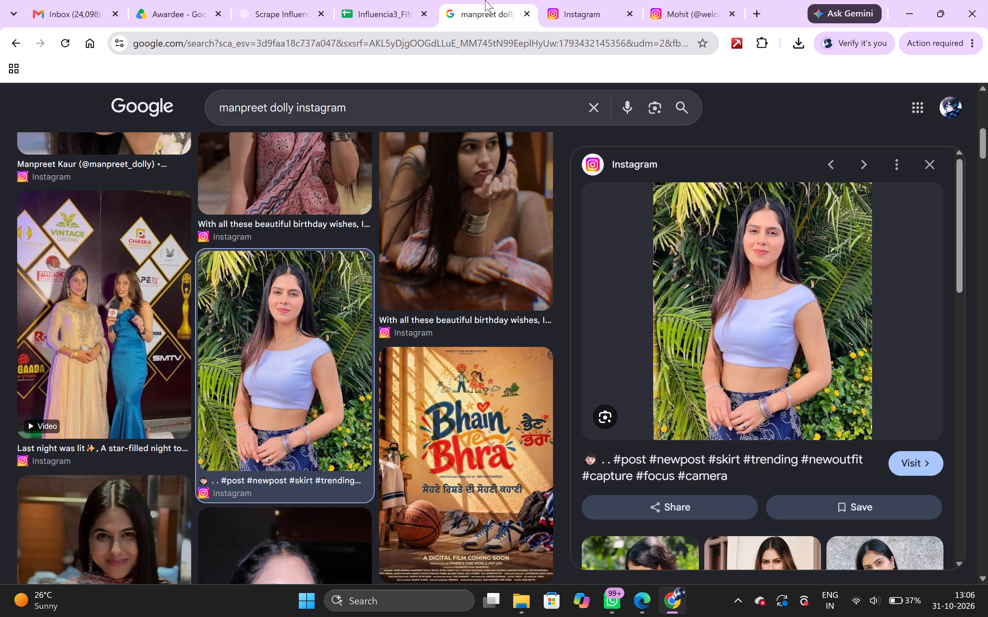
click(926, 166)
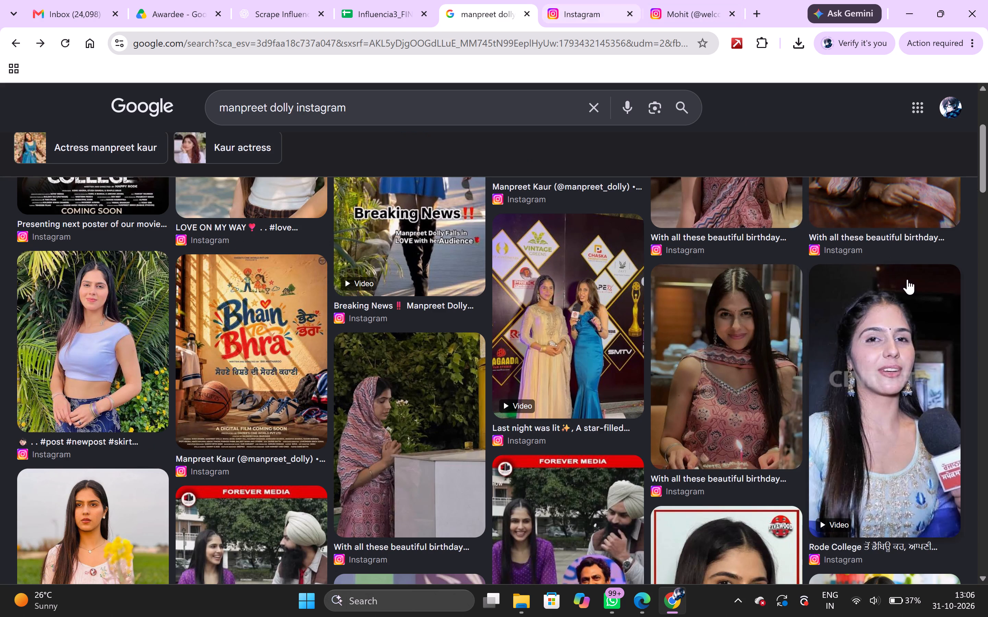
drag(987, 185, 987, 217)
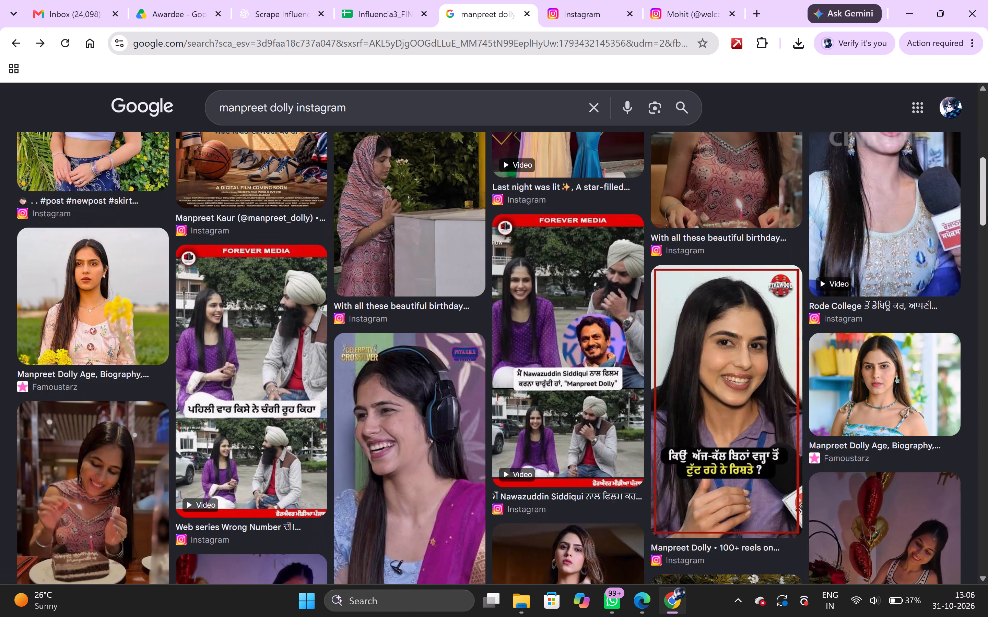
drag(987, 217, 984, 204)
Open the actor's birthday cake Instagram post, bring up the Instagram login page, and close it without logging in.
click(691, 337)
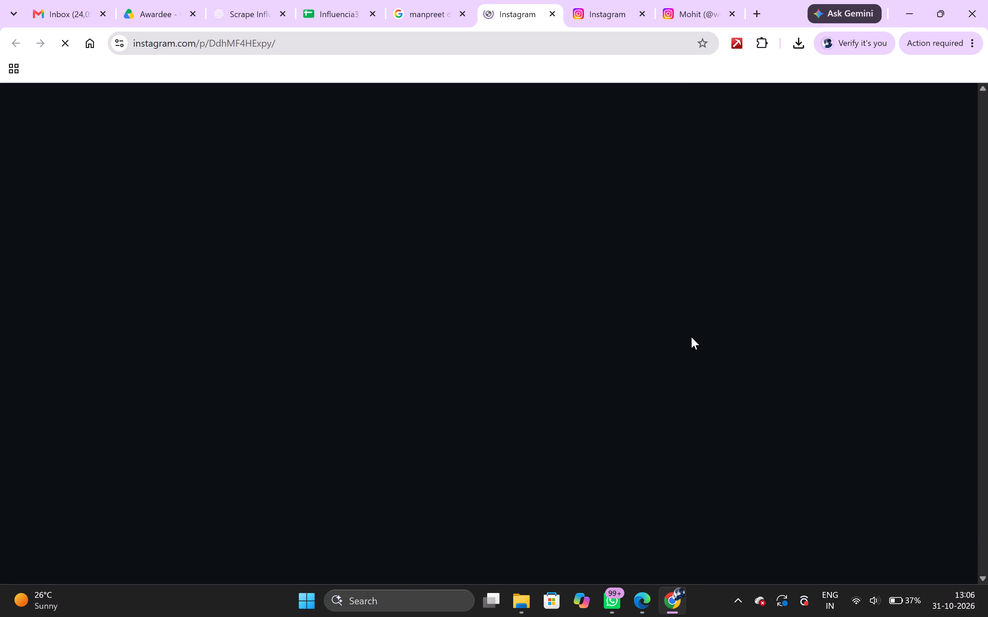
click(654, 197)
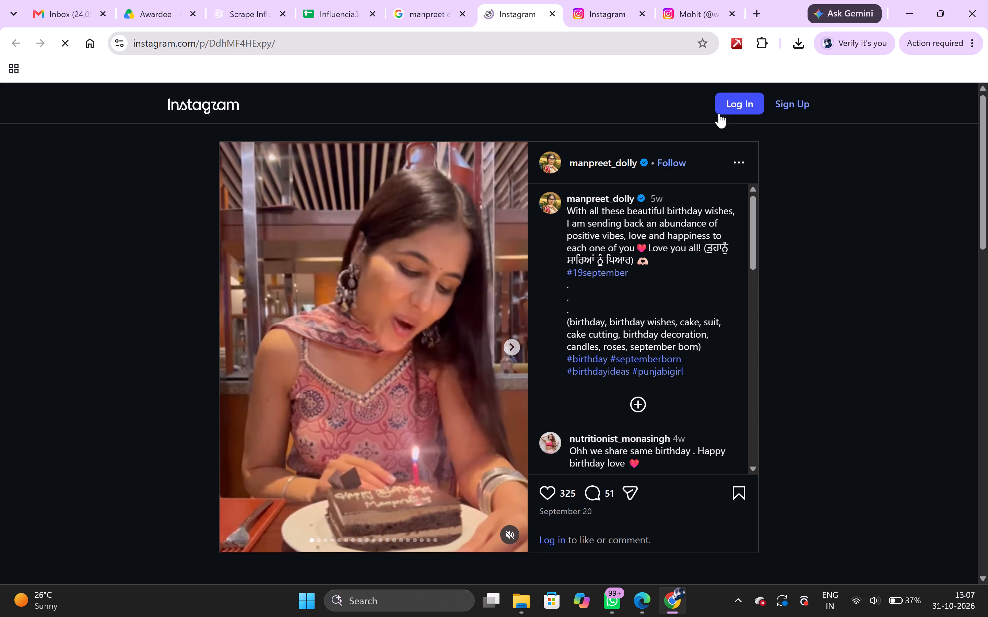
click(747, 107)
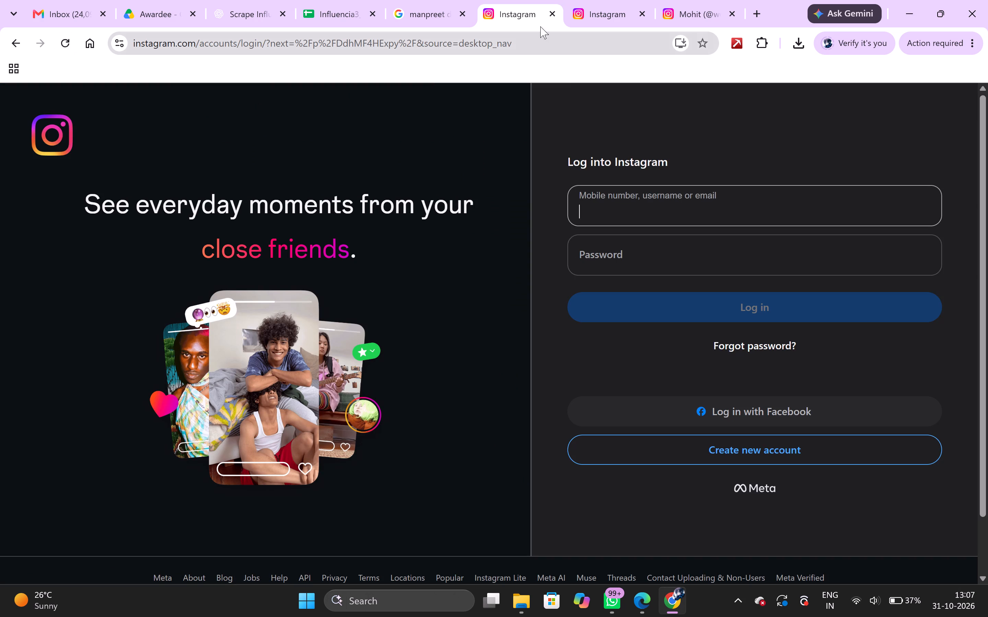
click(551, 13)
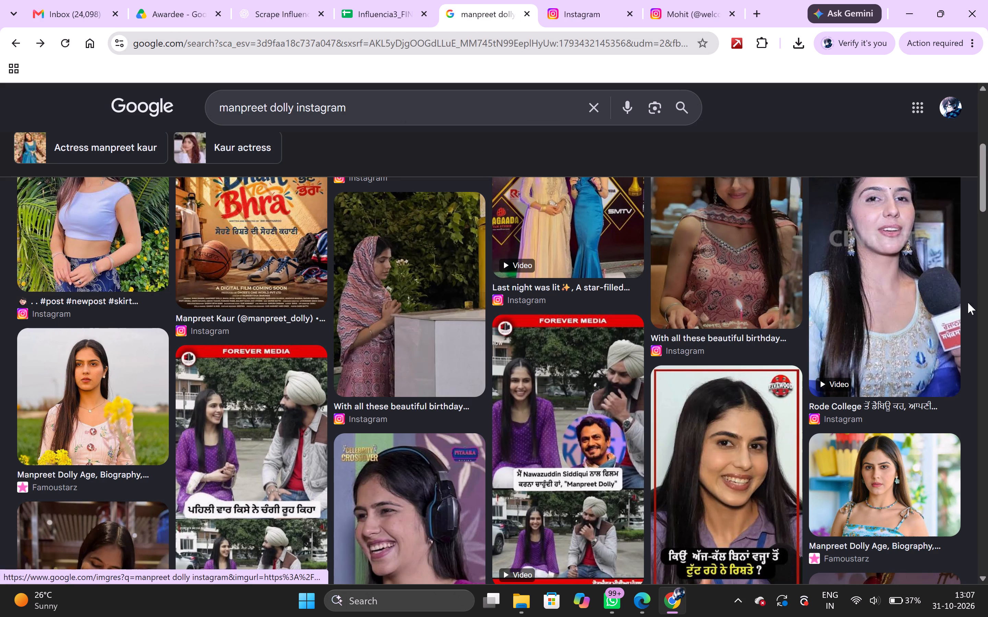
Reopen the actor's birthday cake Instagram post, look for a way to save its picture, and compare it with the white-top post.
drag(987, 194, 987, 130)
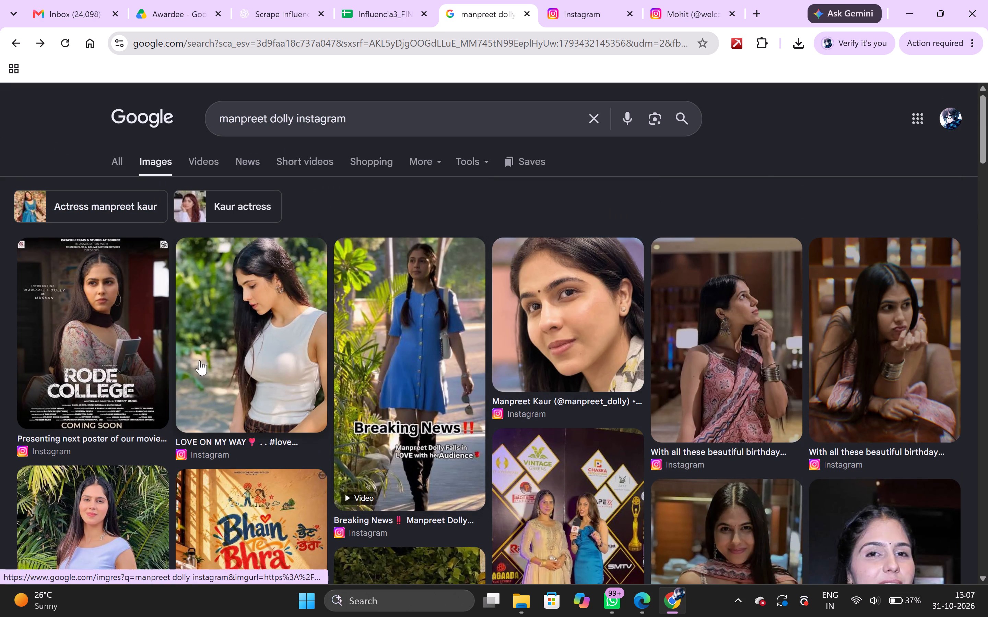
click(726, 453)
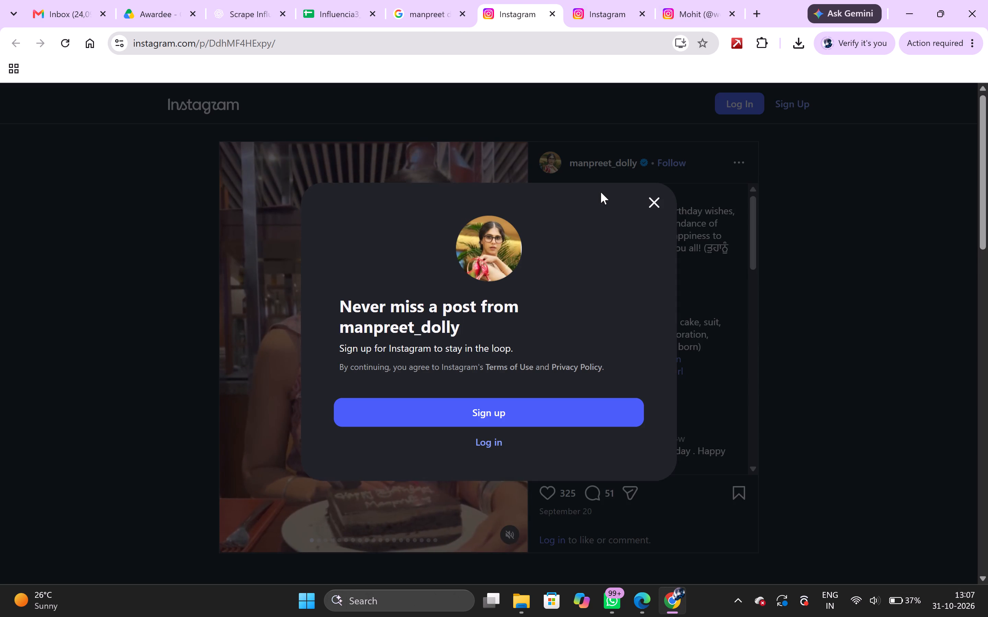
click(652, 202)
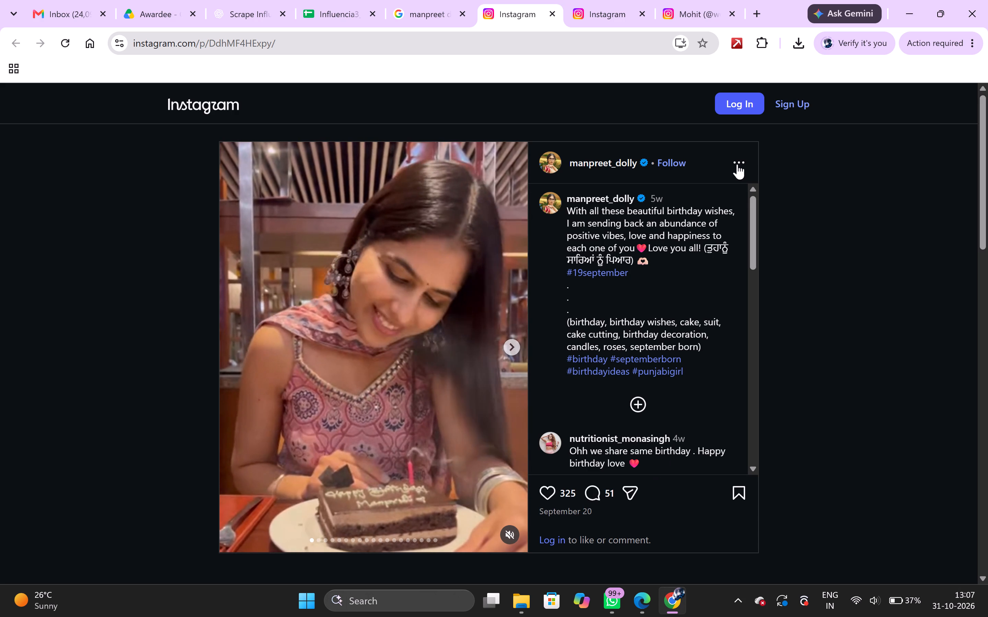
click(737, 164)
right_click(737, 164)
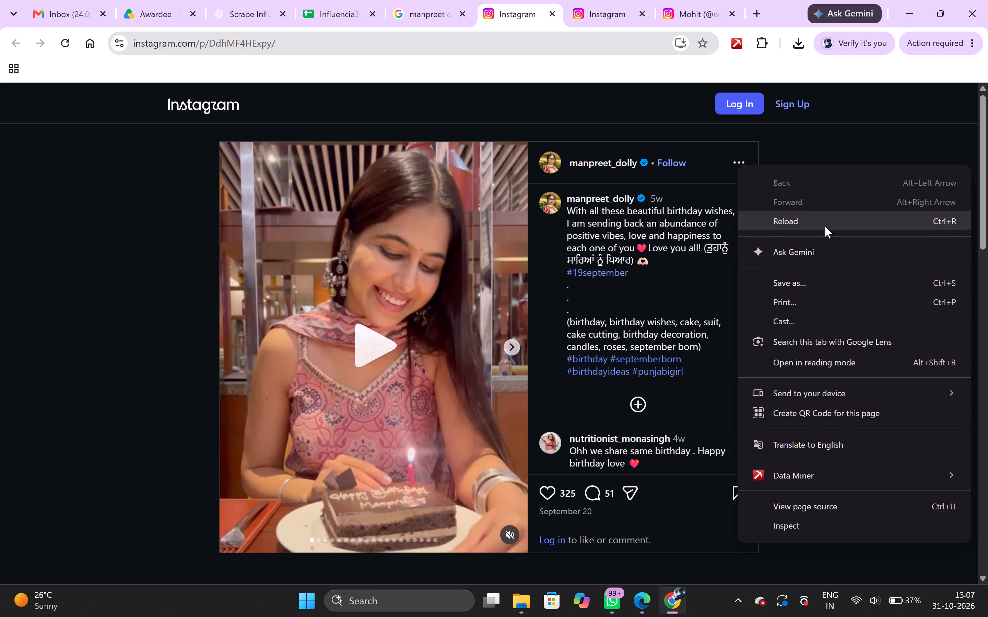
click(603, 1)
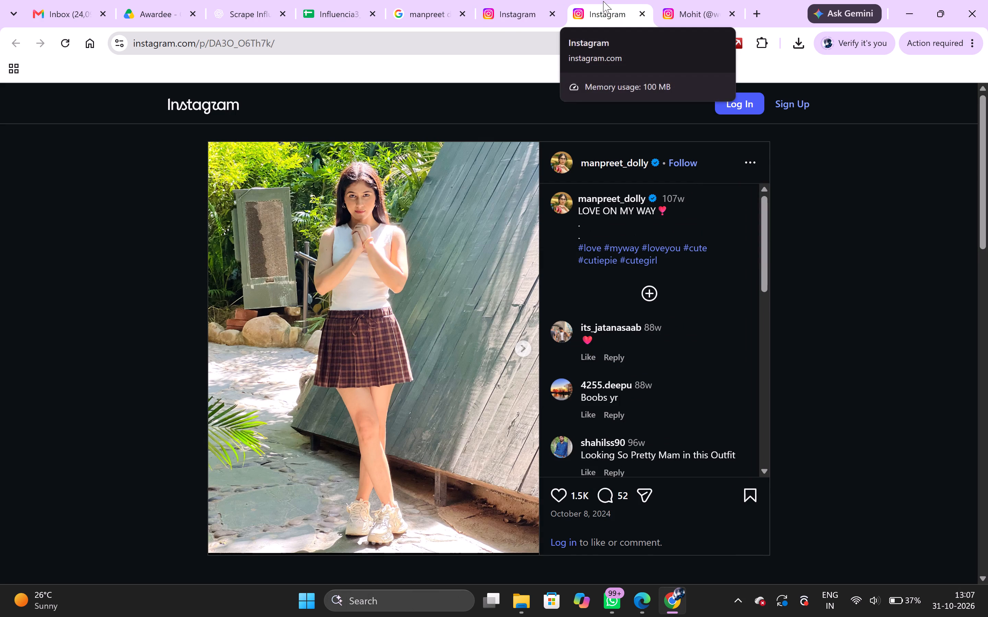
click(495, 0)
Return to the Kala and Gaurav sheet and check the Instagram / Social Profile cell in the actor's row 49.
click(338, 0)
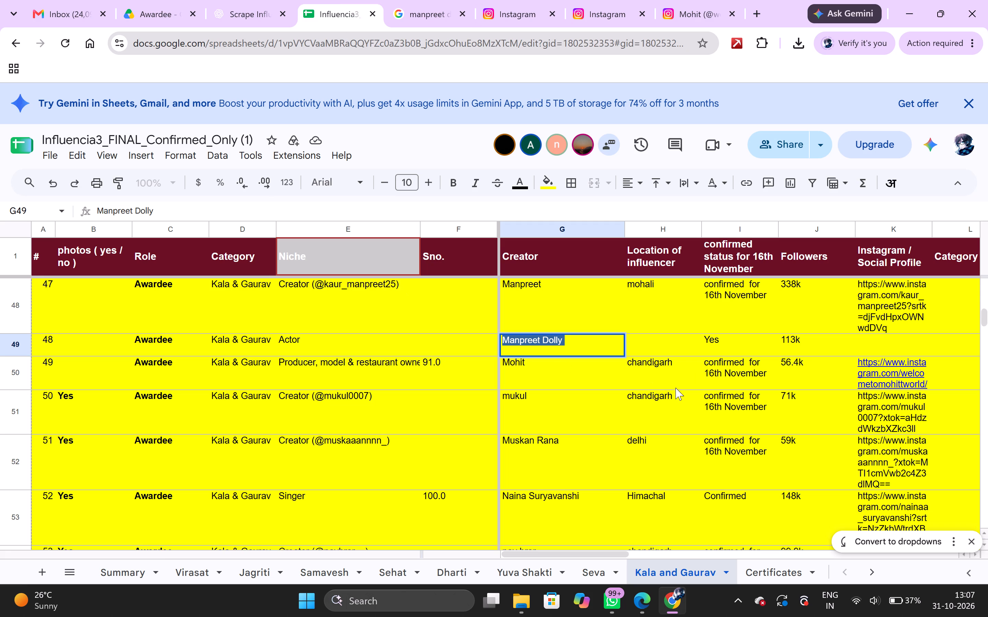
click(903, 352)
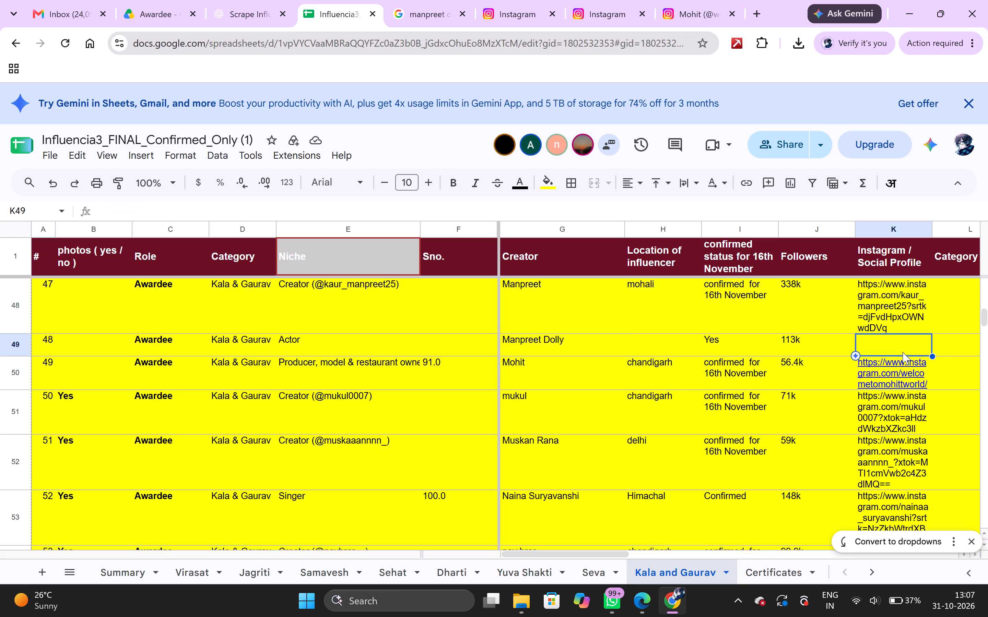
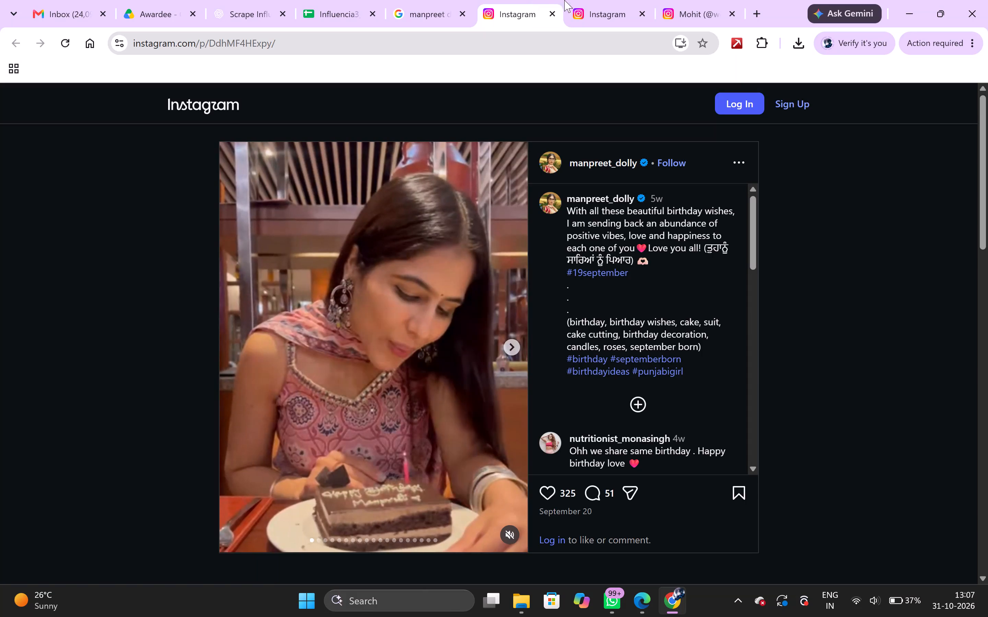
Look through the posts on Mohit's Instagram profile for a suitable photo of him.
click(717, 0)
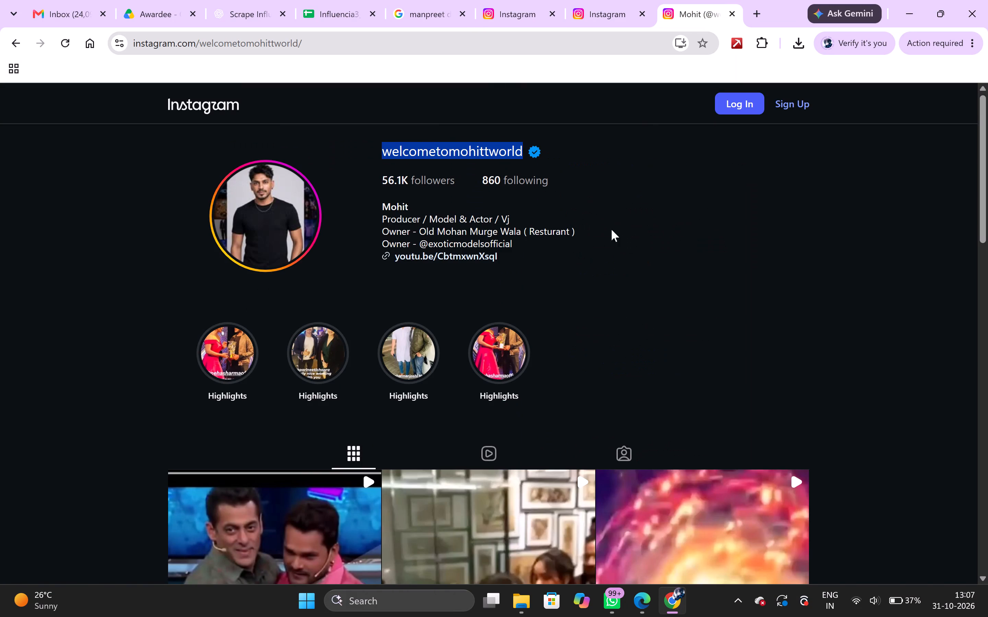
drag(986, 170, 987, 382)
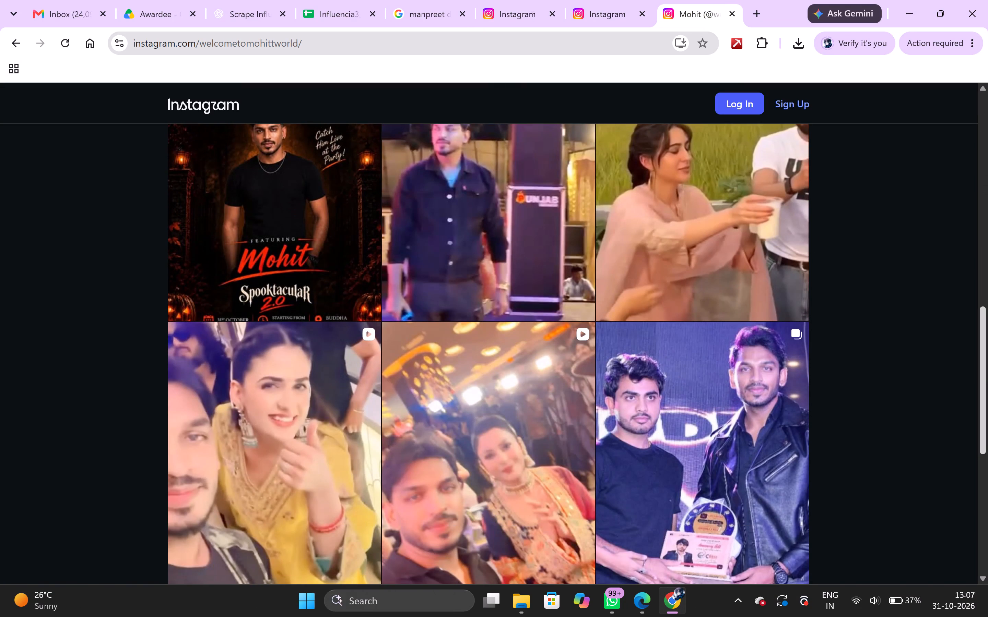
drag(987, 382, 987, 398)
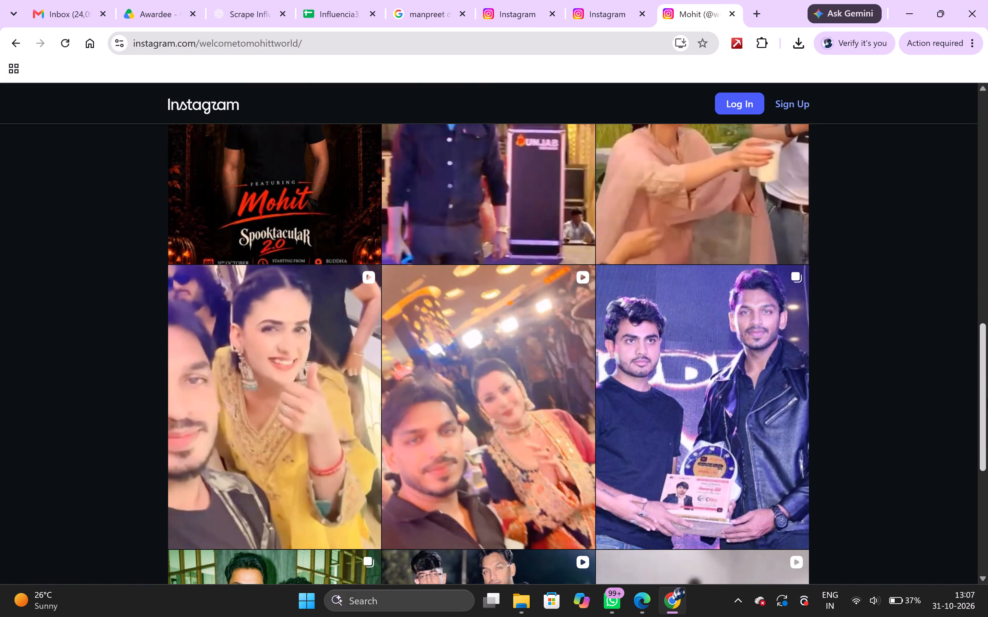
drag(984, 369, 986, 451)
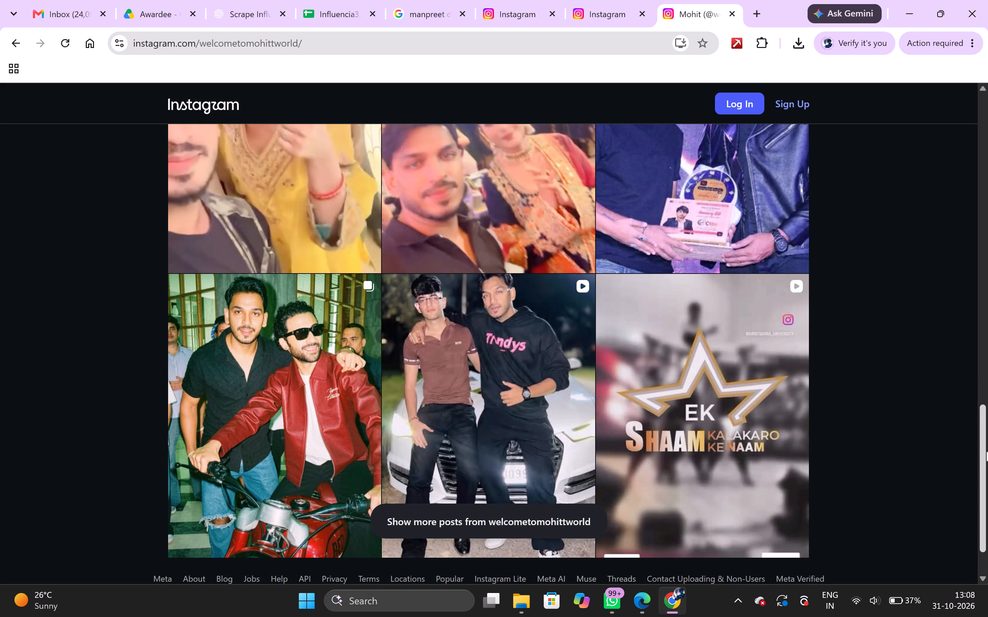
drag(987, 439, 985, 34)
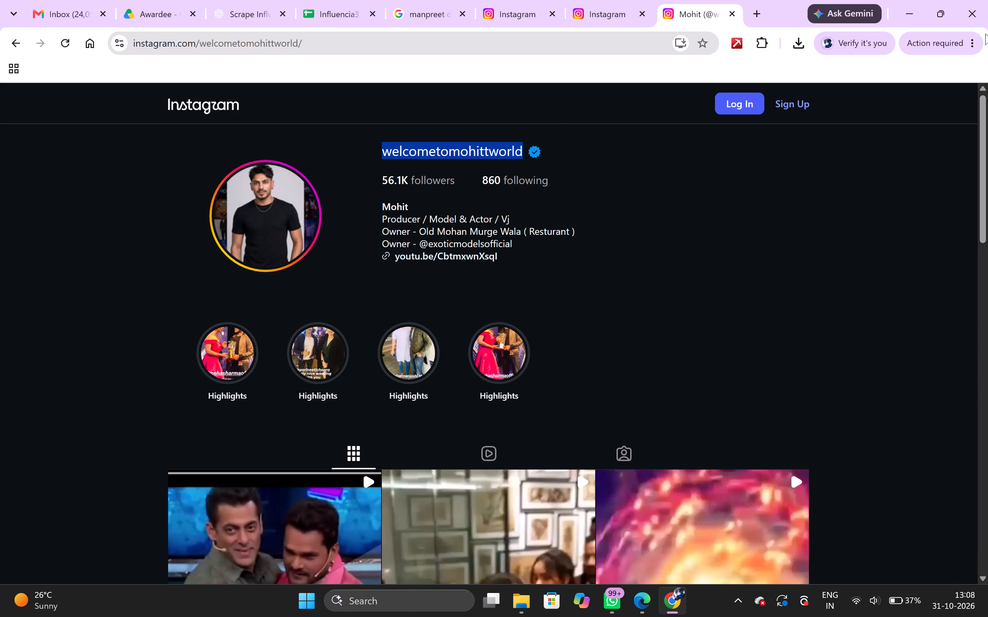
Copy the Instagram profile link of the awardee in row 48 of the Kala and Gaurav sheet in Influencia3.
click(332, 0)
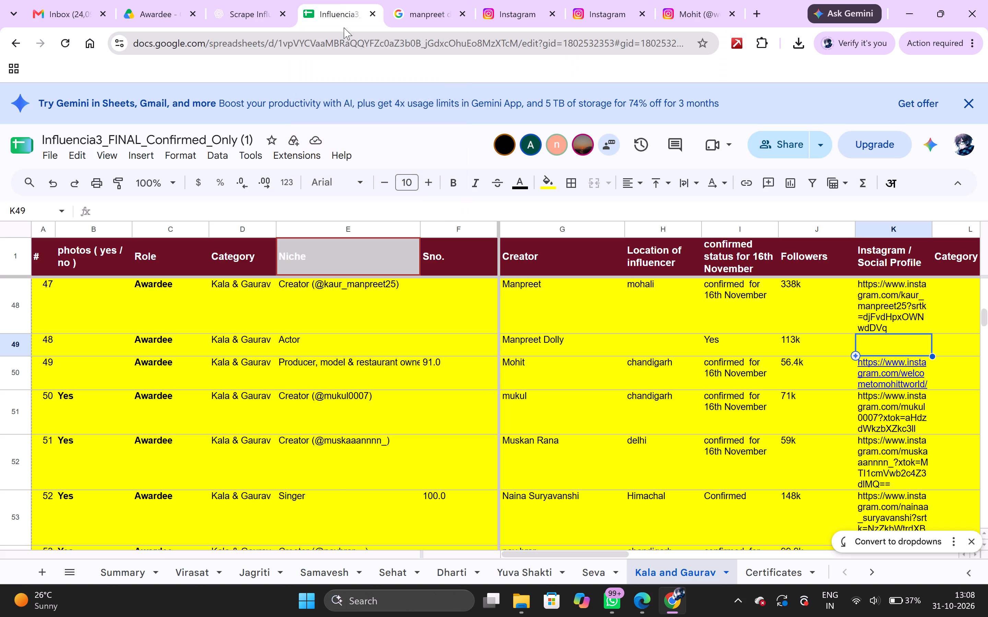
click(187, 351)
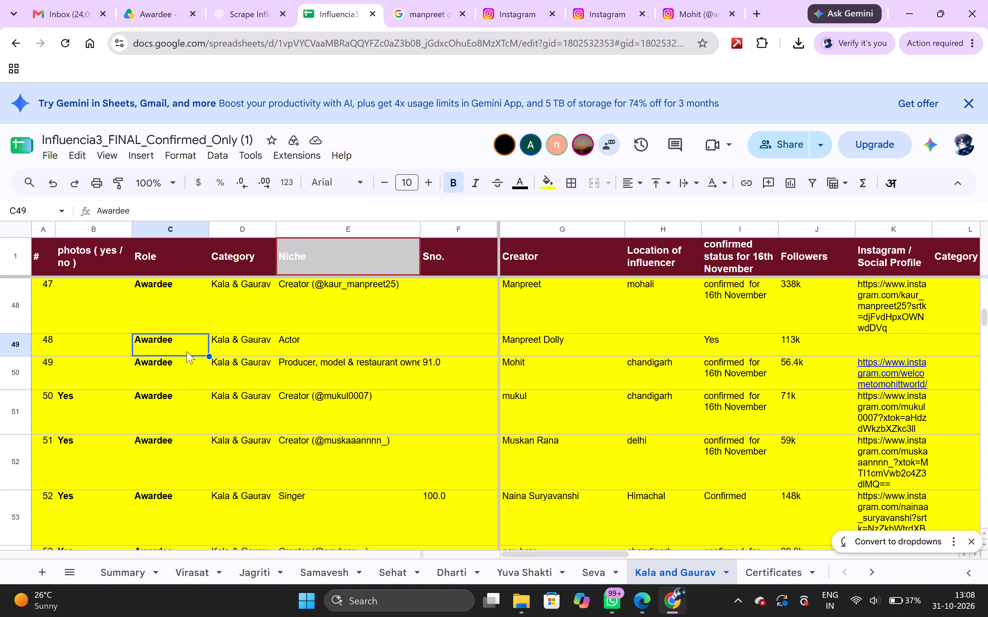
key(Up)
key(Up)
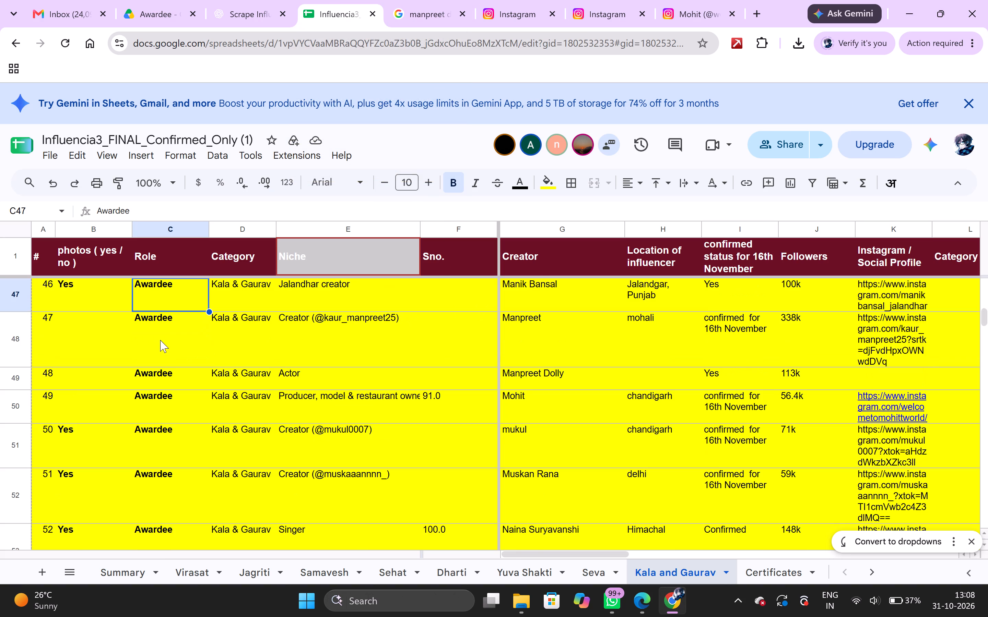
key(Down)
key(Right)
key(Right)
key(Right)
key(Right)
key(Right)
key(Right)
key(Right)
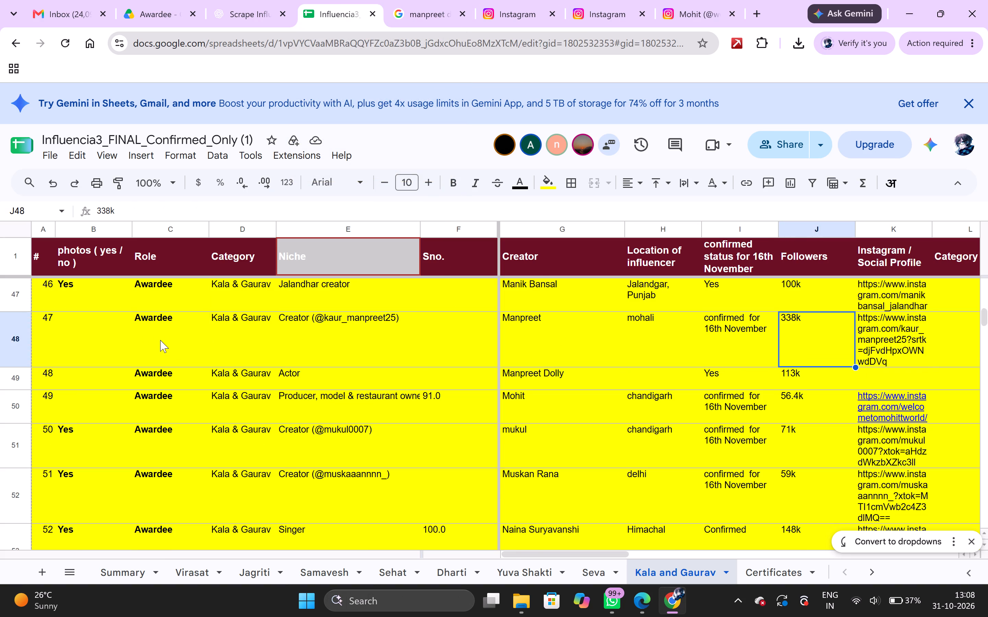
key(Right)
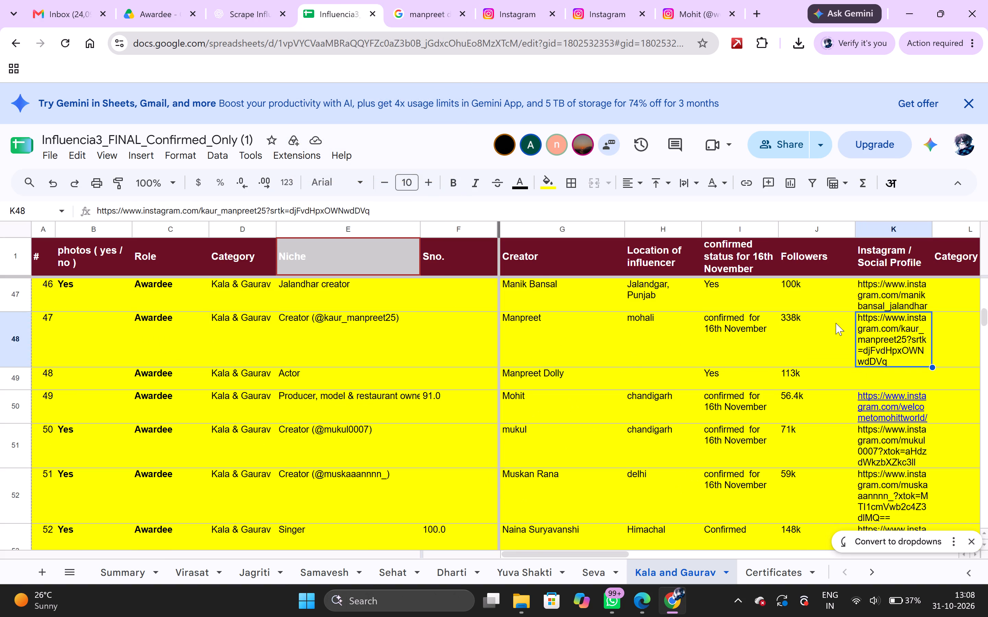
double_click(897, 355)
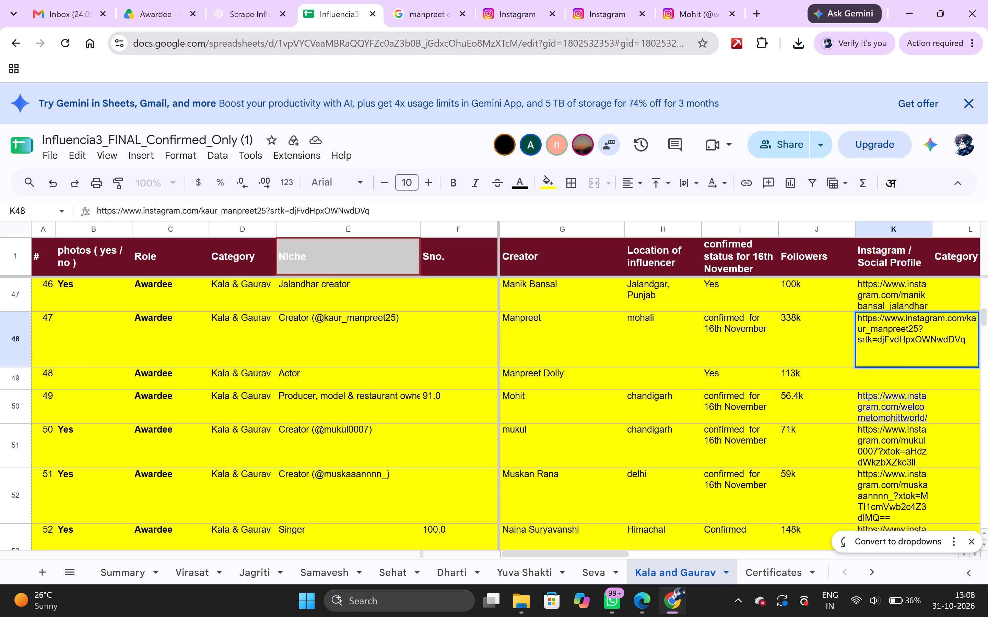
drag(971, 337, 729, 267)
key(ctrl+c)
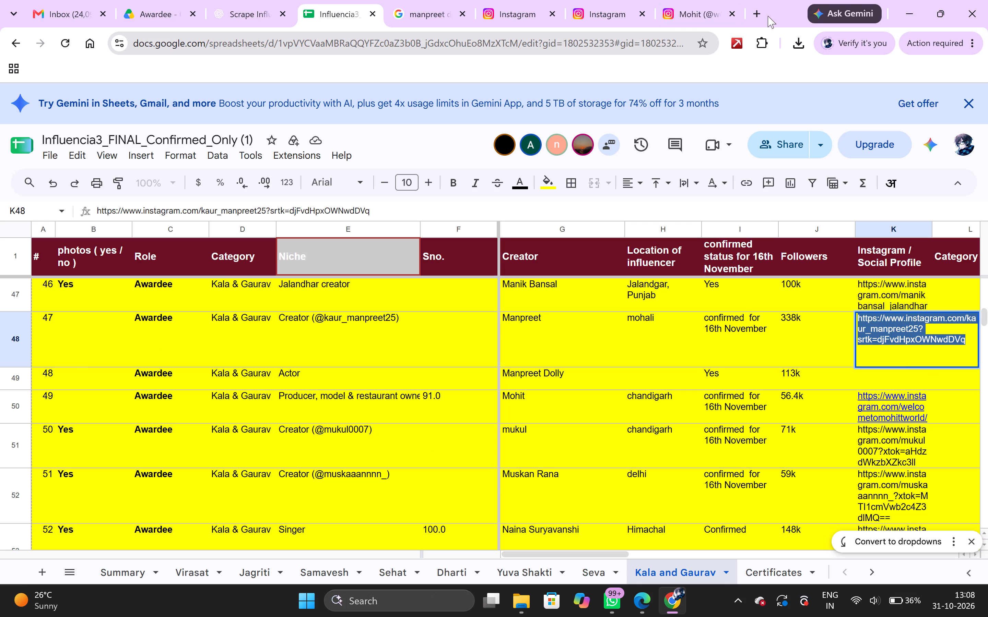
Open the copied profile link in a new tab, dismiss the sign-up prompt and look over the profile's posts.
click(762, 13)
key(alt+d)
key(ctrl+v)
key(Return)
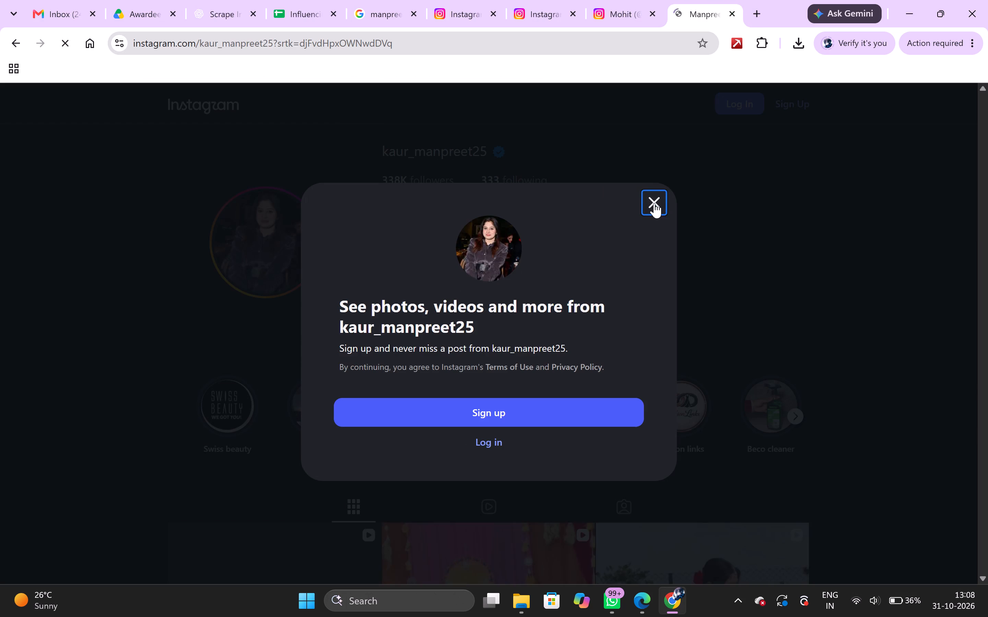
click(654, 203)
drag(986, 185, 977, 249)
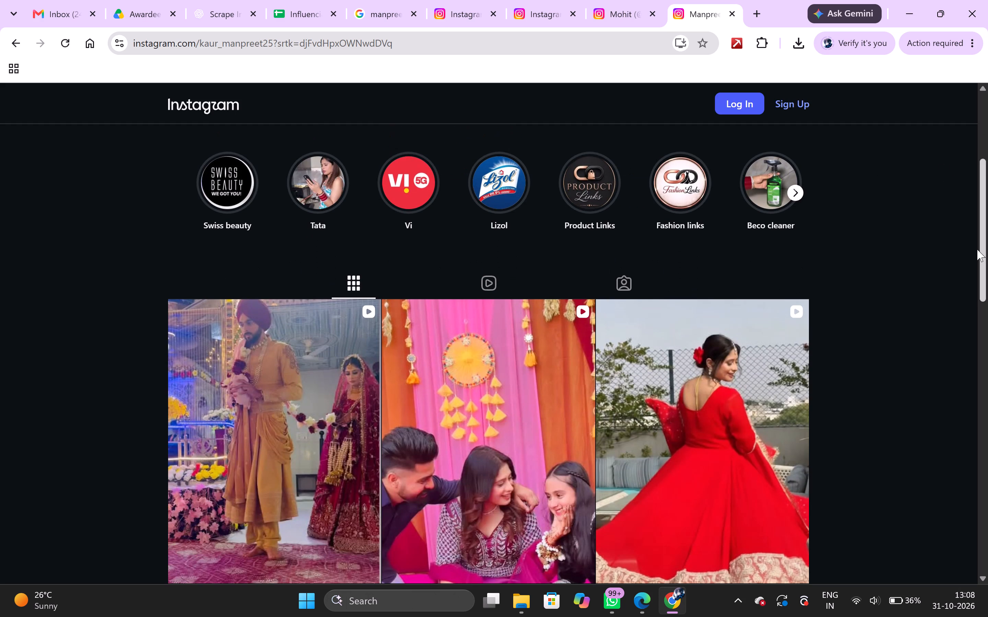
drag(977, 249, 987, 49)
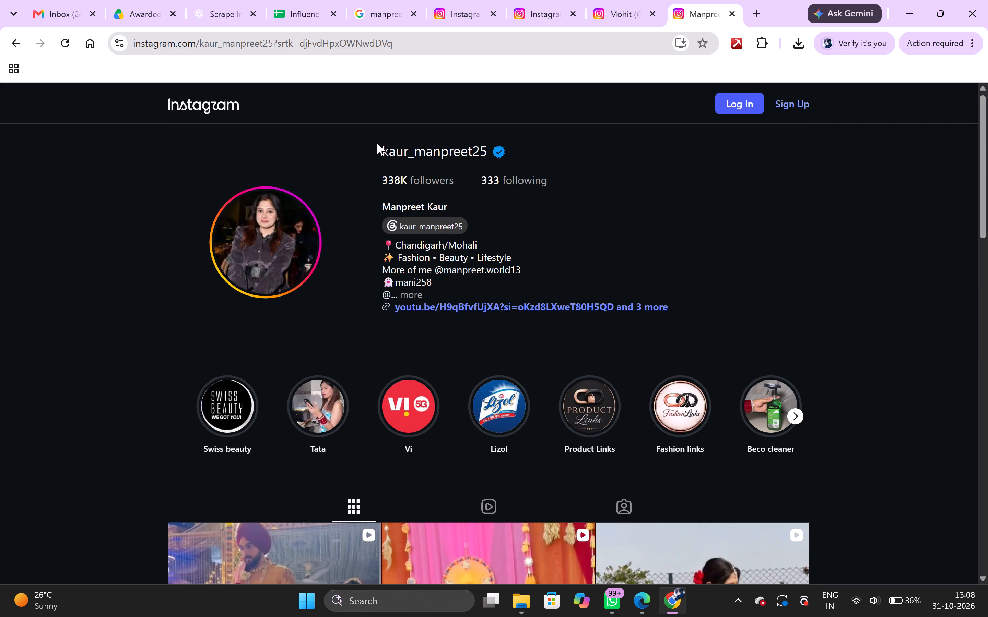
Search Google Images in a new window for the creator's Instagram username, copied from the profile.
drag(384, 152, 483, 152)
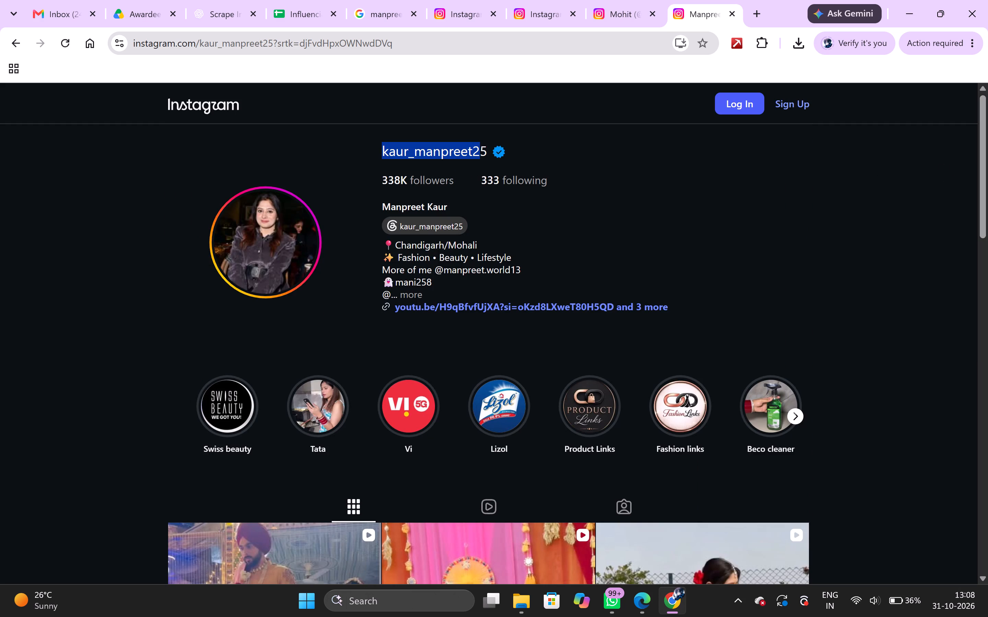
drag(483, 152, 486, 150)
key(ctrl+c)
key(alt+d)
key(ctrl+v)
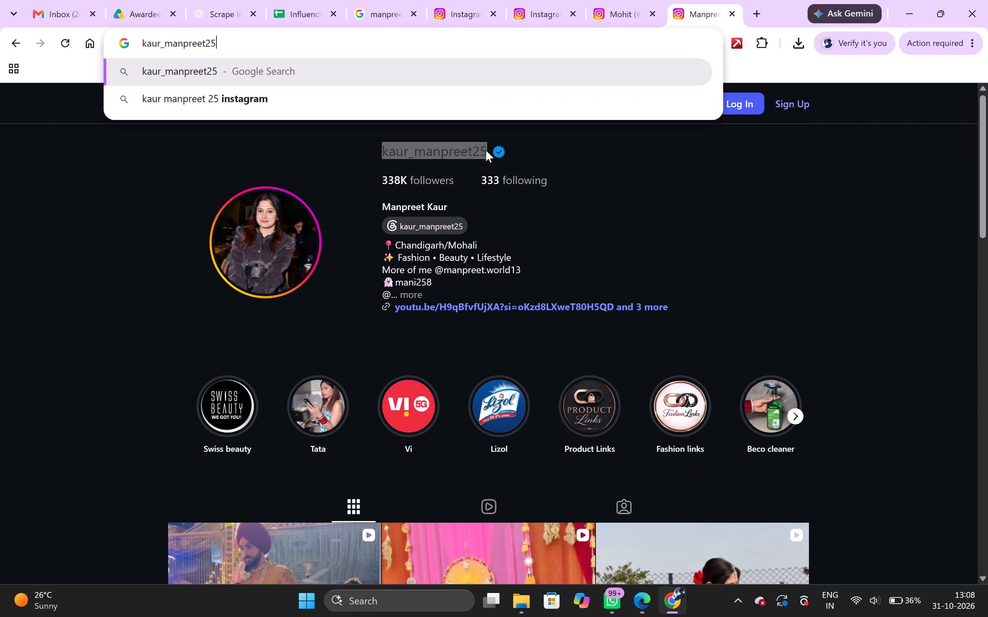
key(shift+Return)
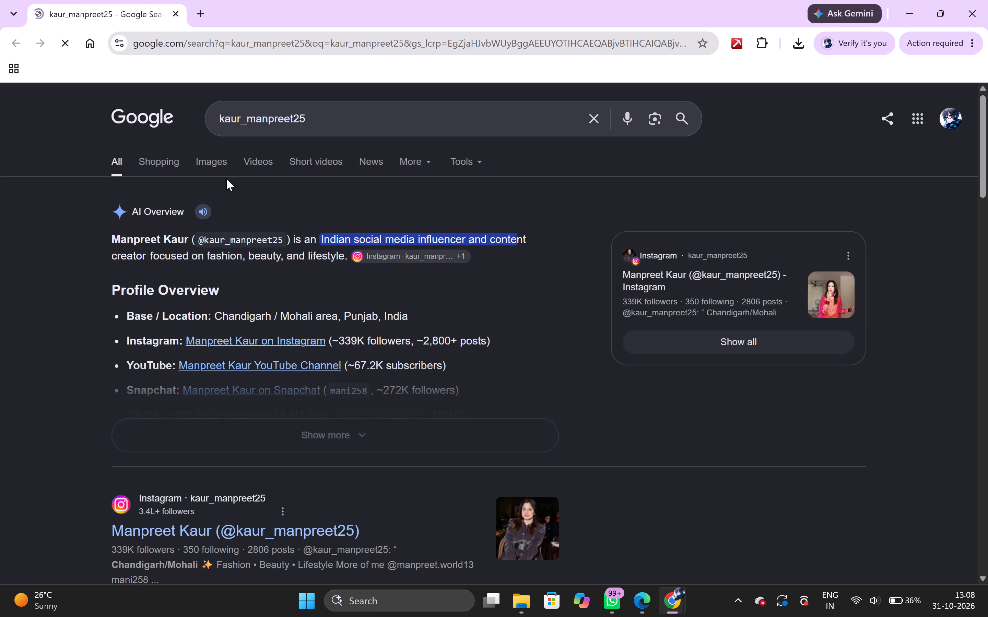
click(195, 158)
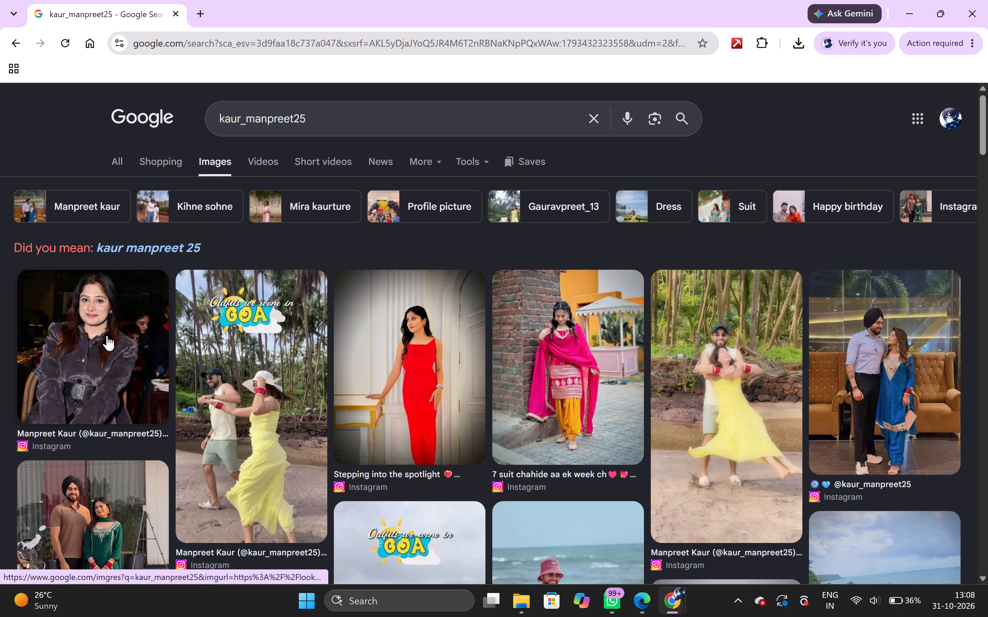
Save the seaside photo of the creator alone in a yellow dress with a white hat to Downloads as a JPEG named with her full name.
drag(987, 145, 987, 170)
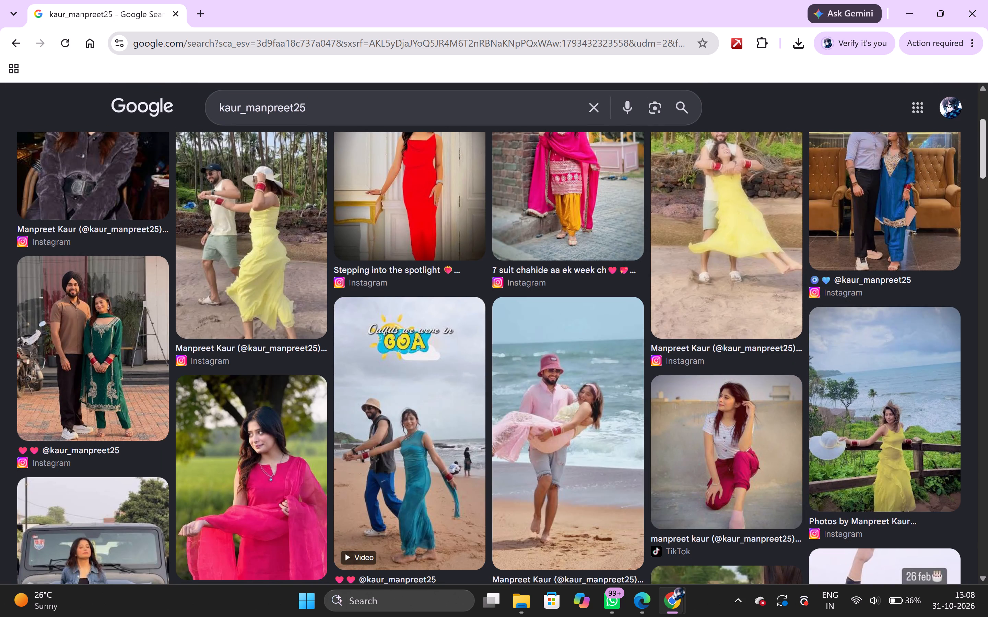
drag(987, 170, 987, 192)
click(855, 306)
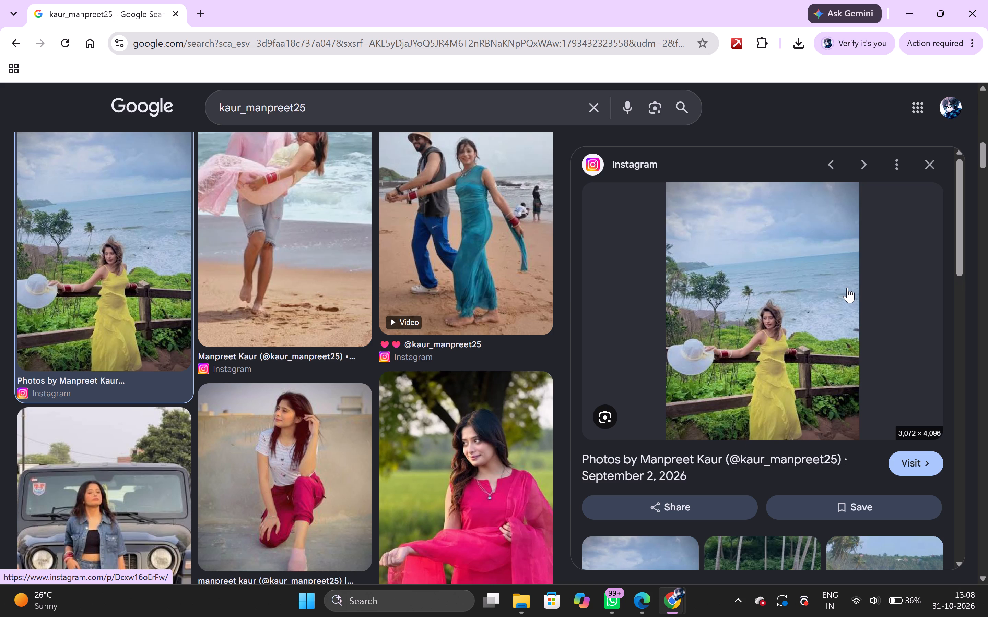
right_click(801, 270)
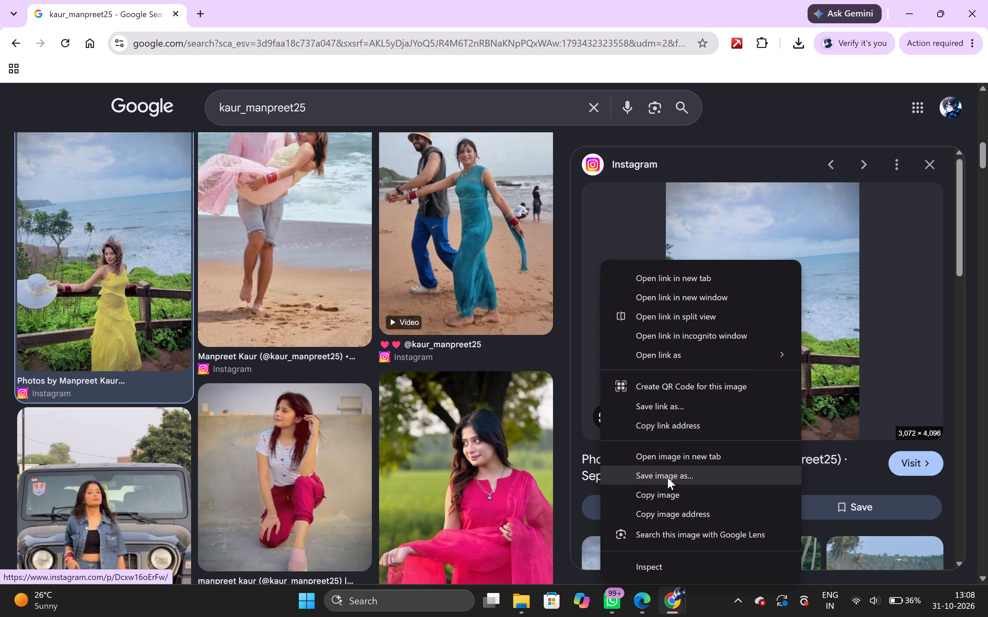
click(668, 477)
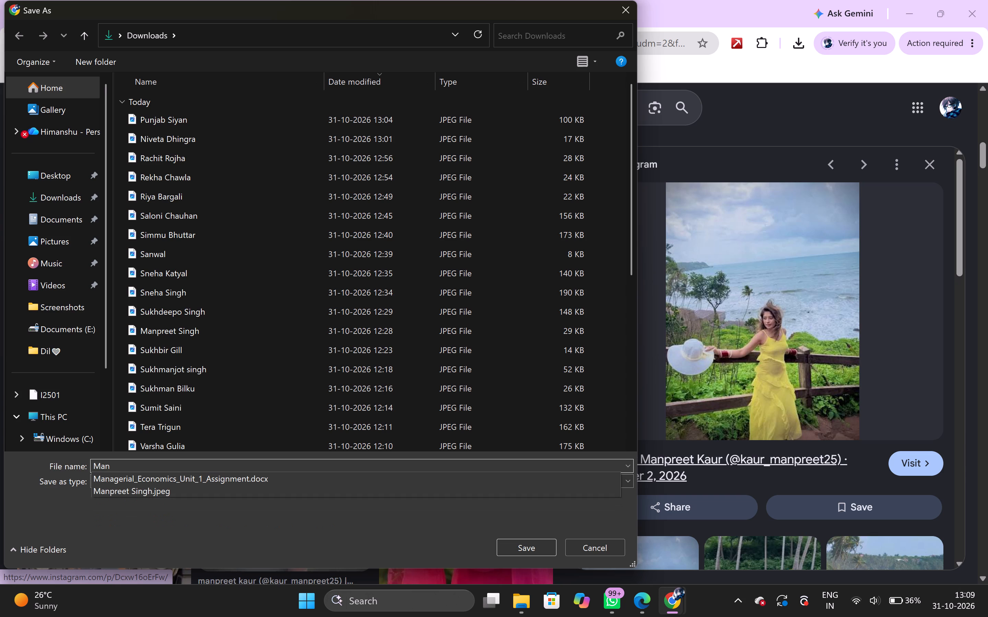
key(BackSpace)
key(BackSpace)
key(BackSpace)
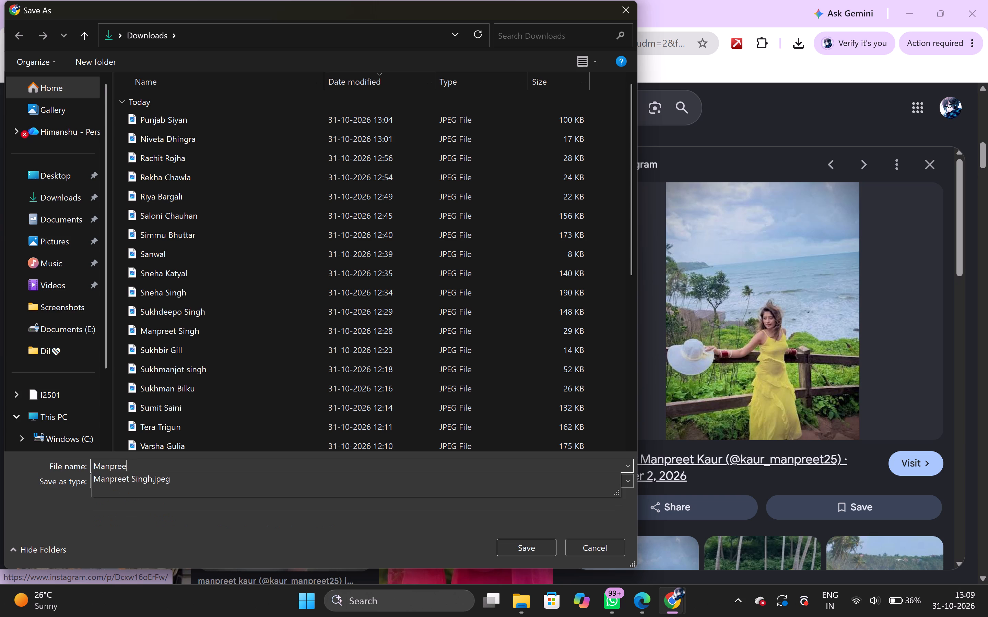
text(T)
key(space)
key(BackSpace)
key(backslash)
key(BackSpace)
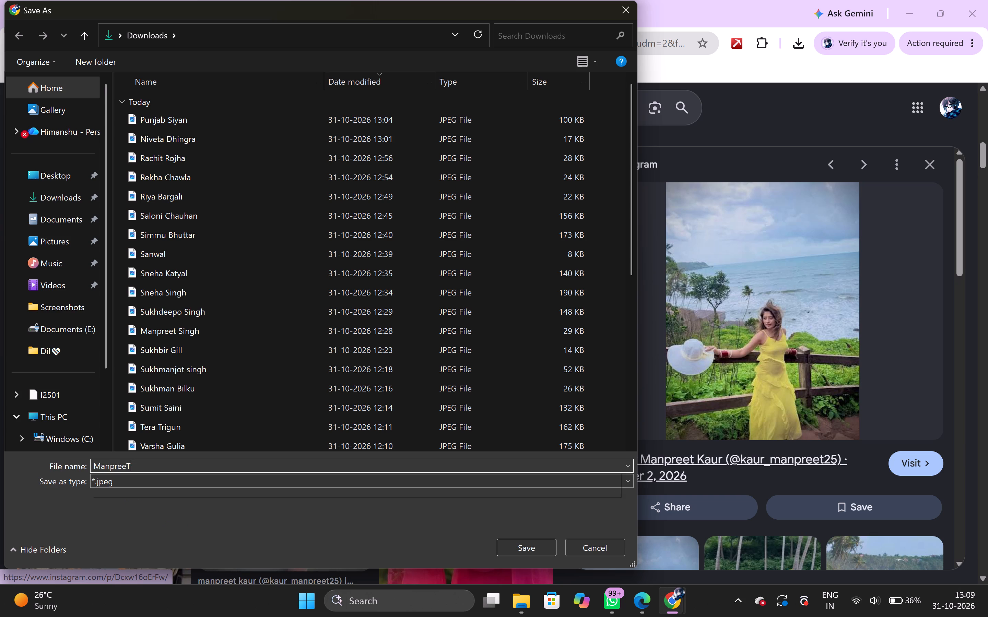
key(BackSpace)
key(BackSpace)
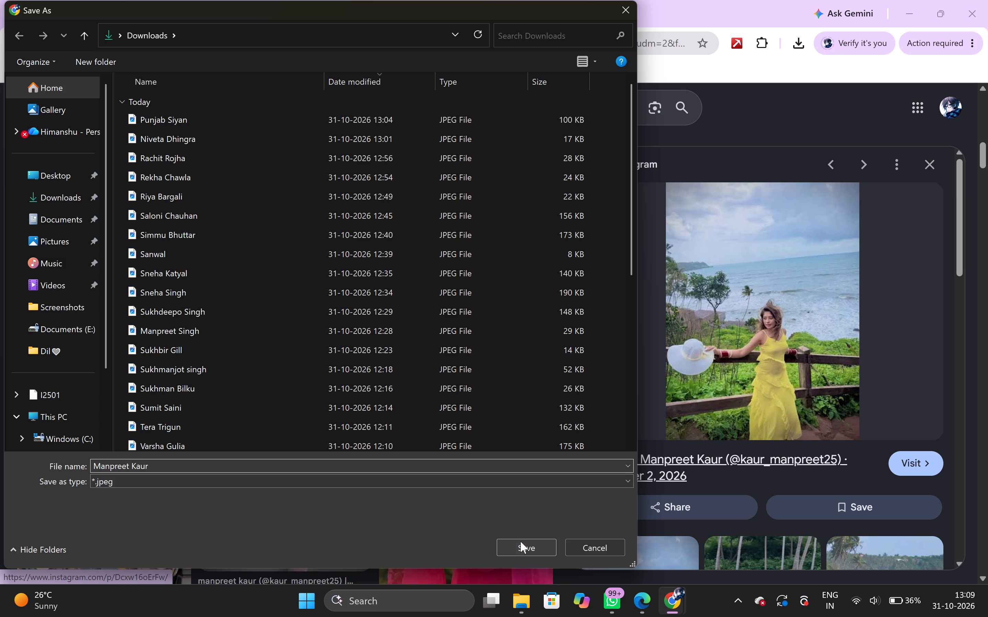
click(521, 541)
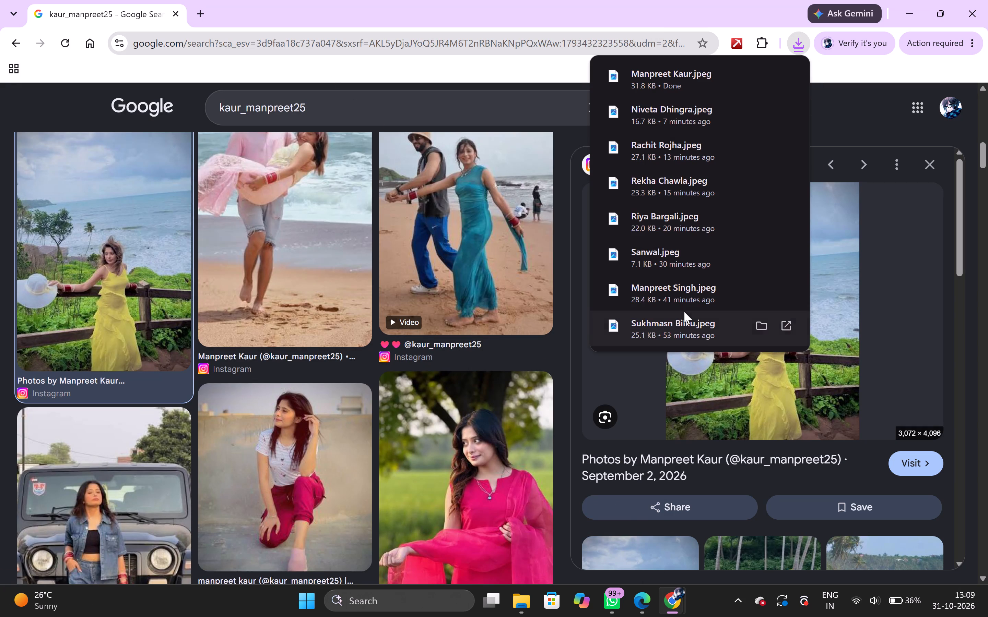
Upload the newest JPEG in Downloads, the photo just saved, to the Awardee folder in Google Drive.
click(675, 592)
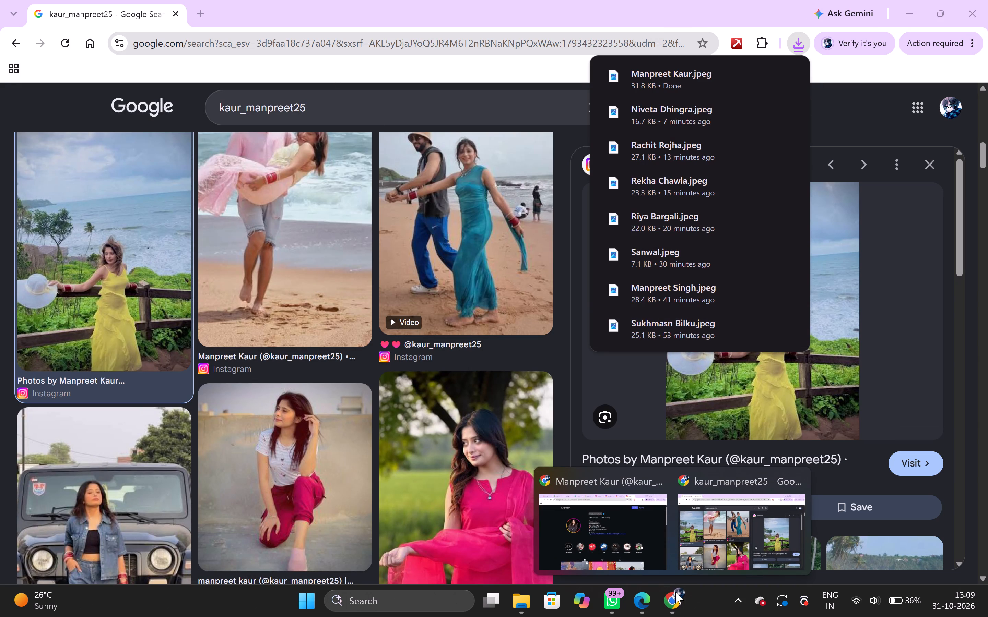
click(629, 510)
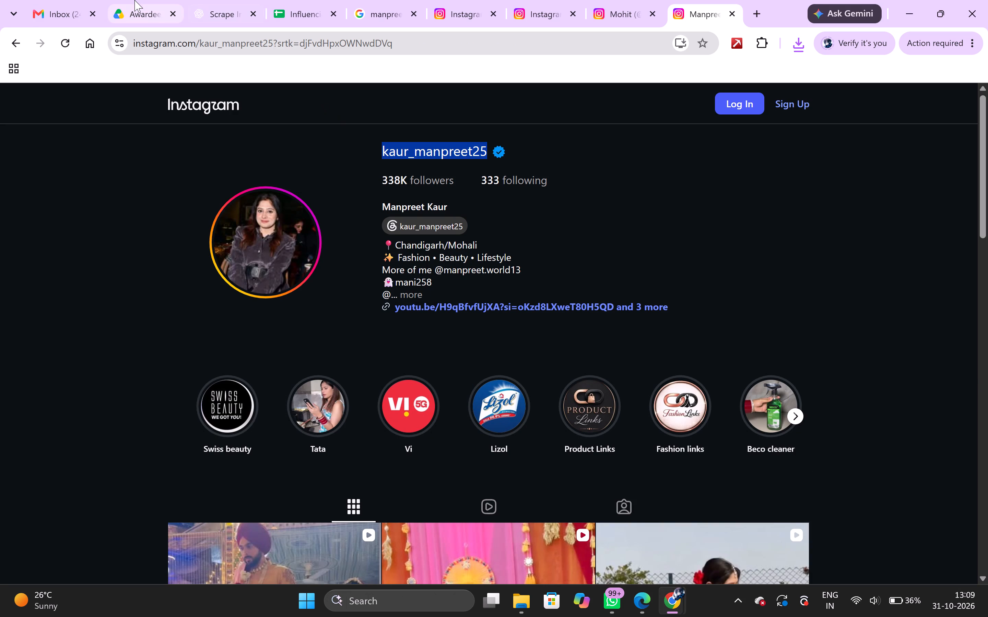
click(134, 0)
click(50, 146)
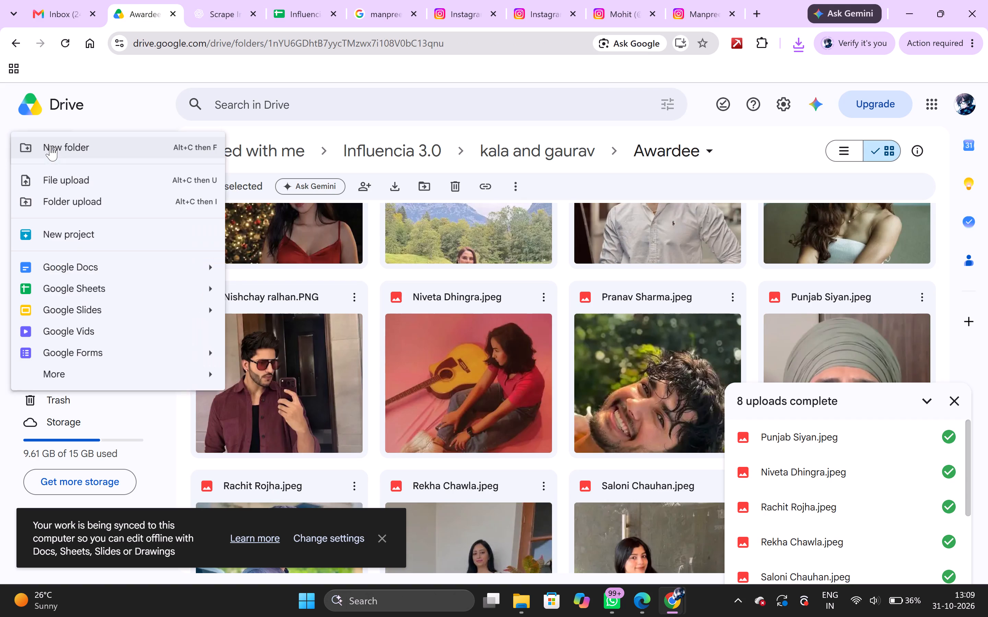
click(117, 177)
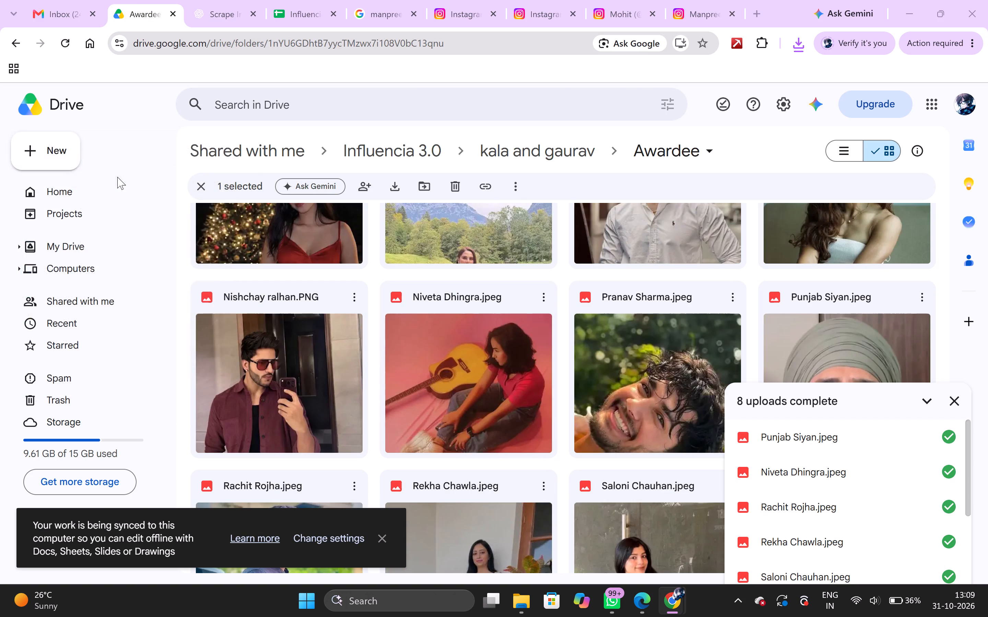
click(188, 122)
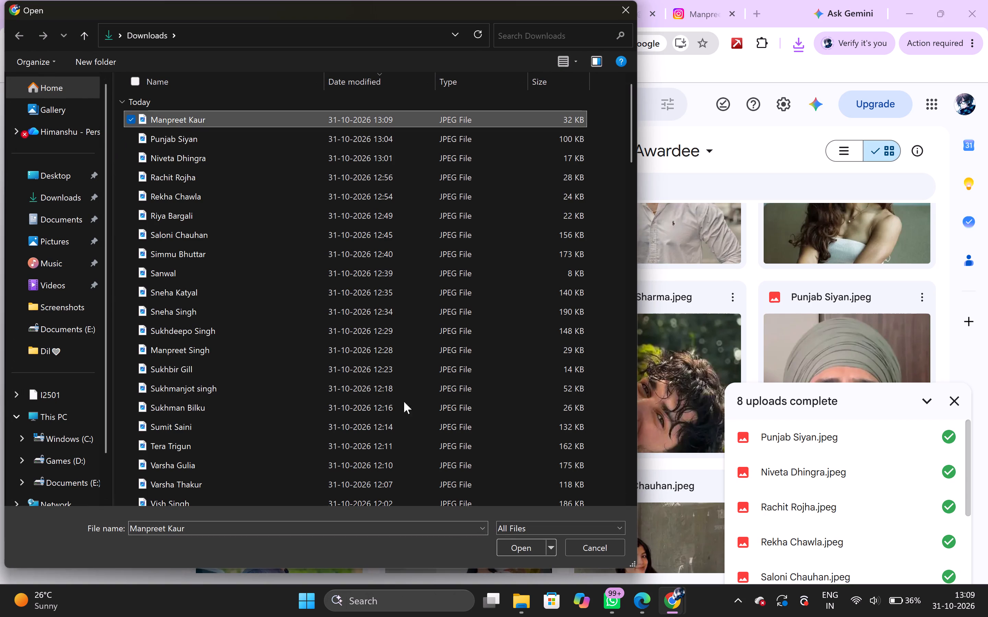
click(520, 546)
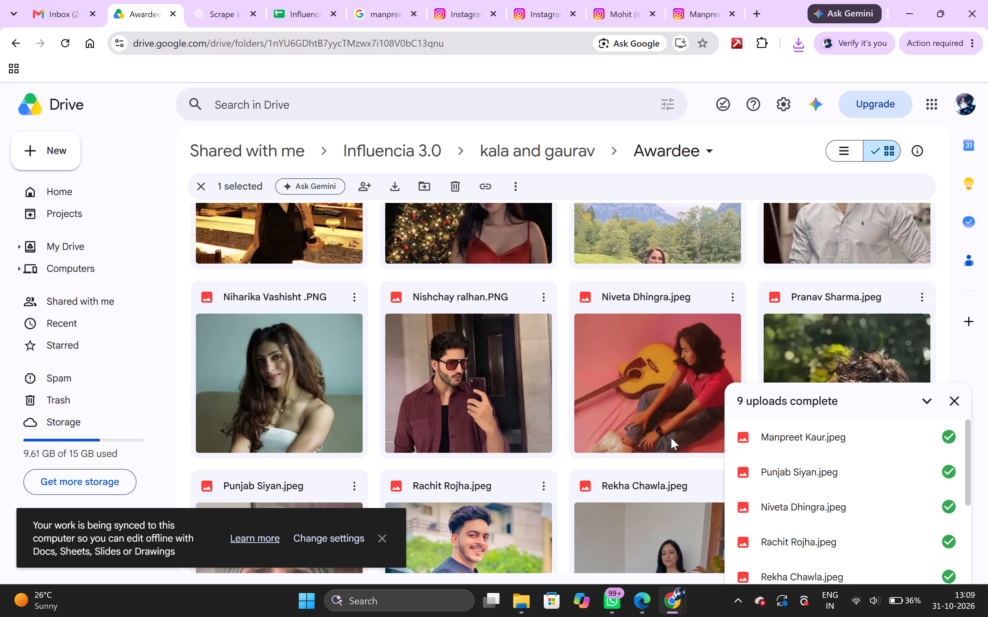
Look through the photos in the Awardee folder to check the uploaded files, and dismiss the upload summary.
scroll(946, 320, up, 2)
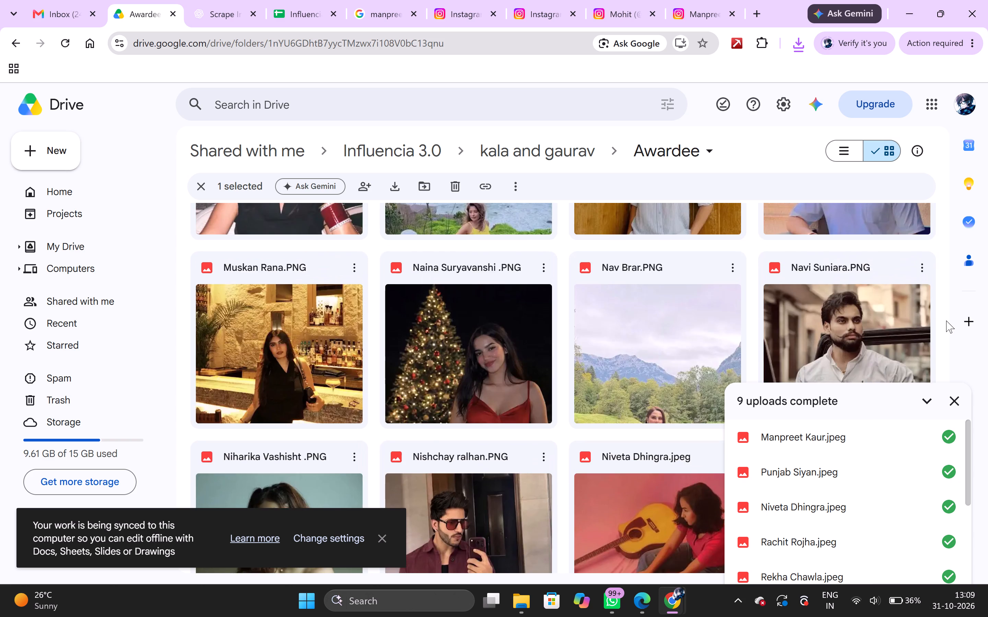
scroll(946, 320, up, 4)
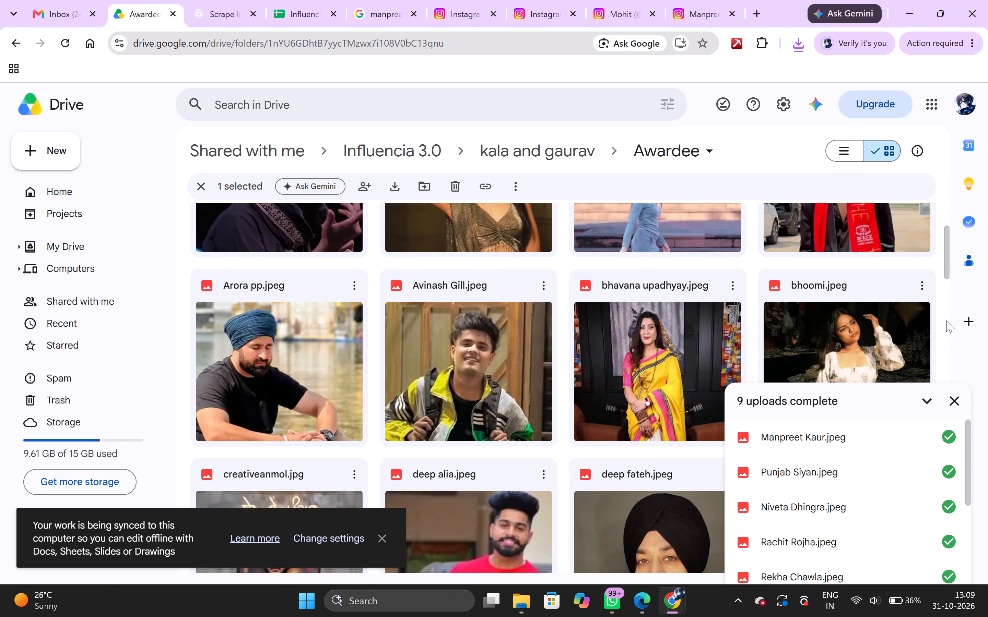
scroll(946, 320, down, 5)
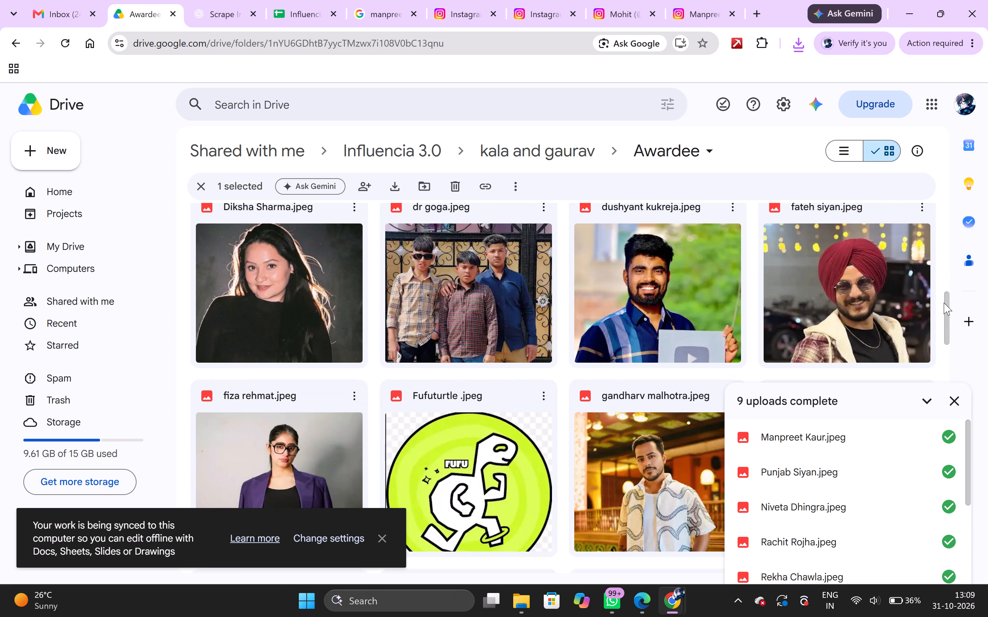
scroll(944, 303, up, 10)
scroll(944, 303, down, 5)
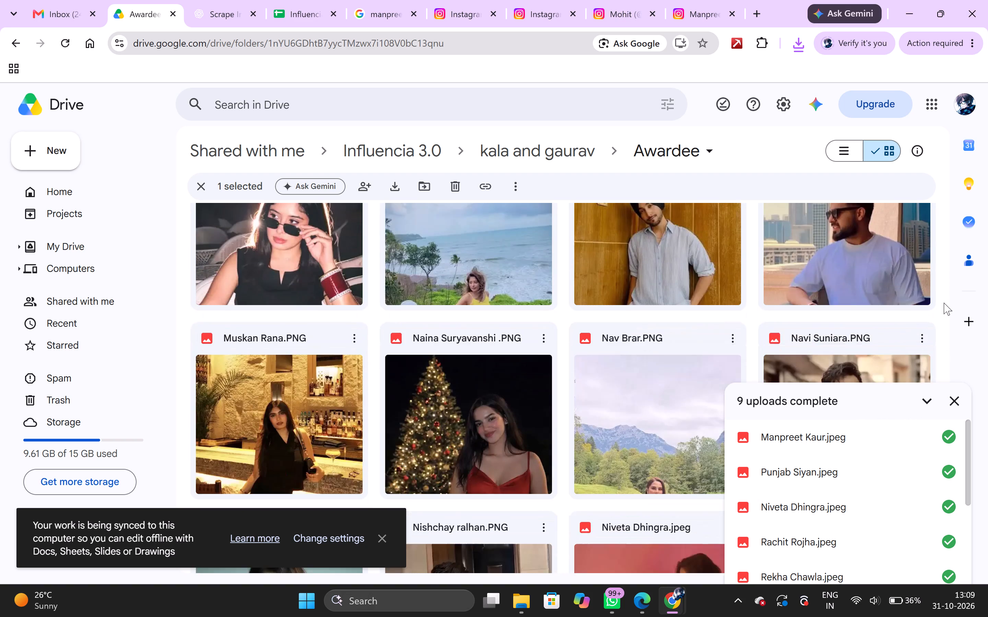
scroll(944, 303, down, 10)
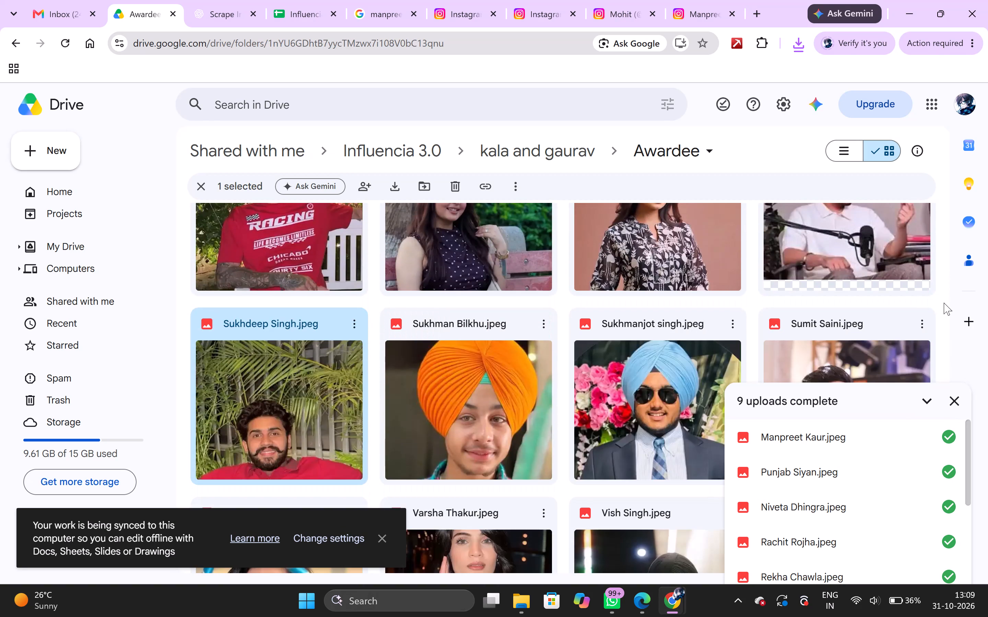
scroll(944, 303, up, 3)
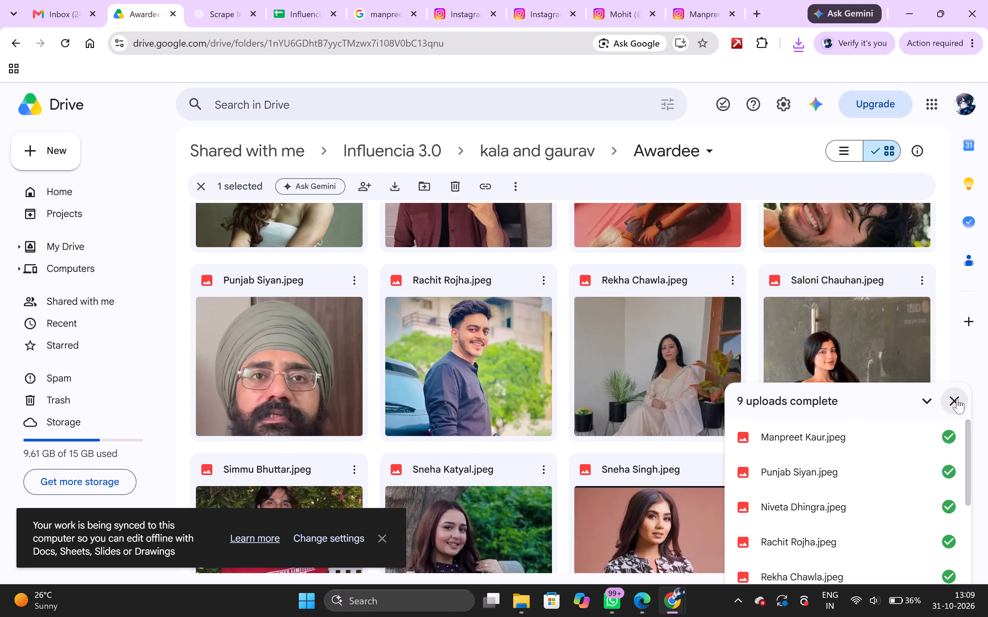
click(957, 399)
Search Drive for "pra" and preview the first matching JPEG, closing the preview when done.
click(540, 93)
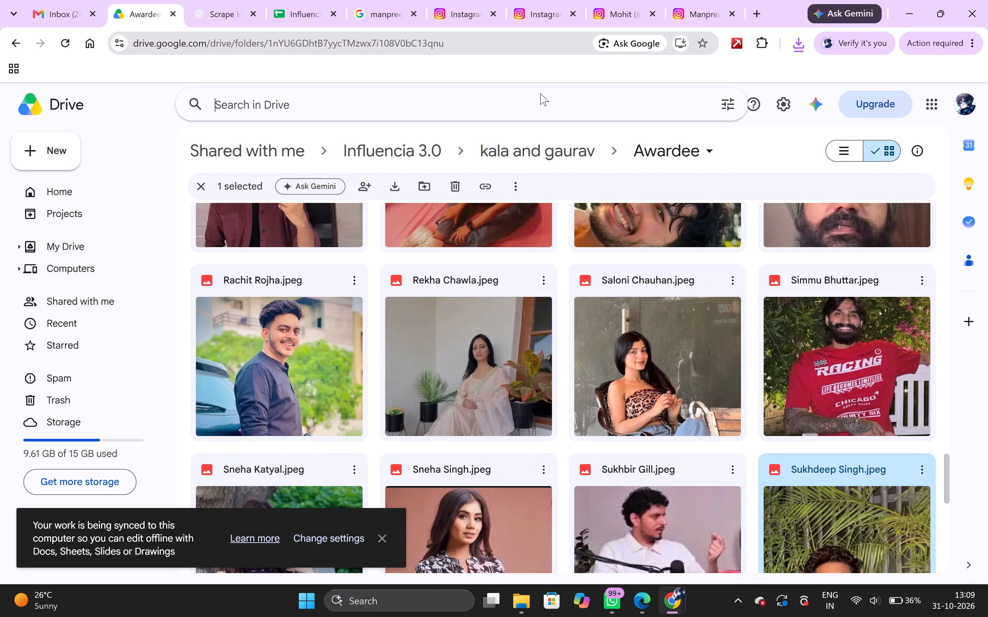
text(pra)
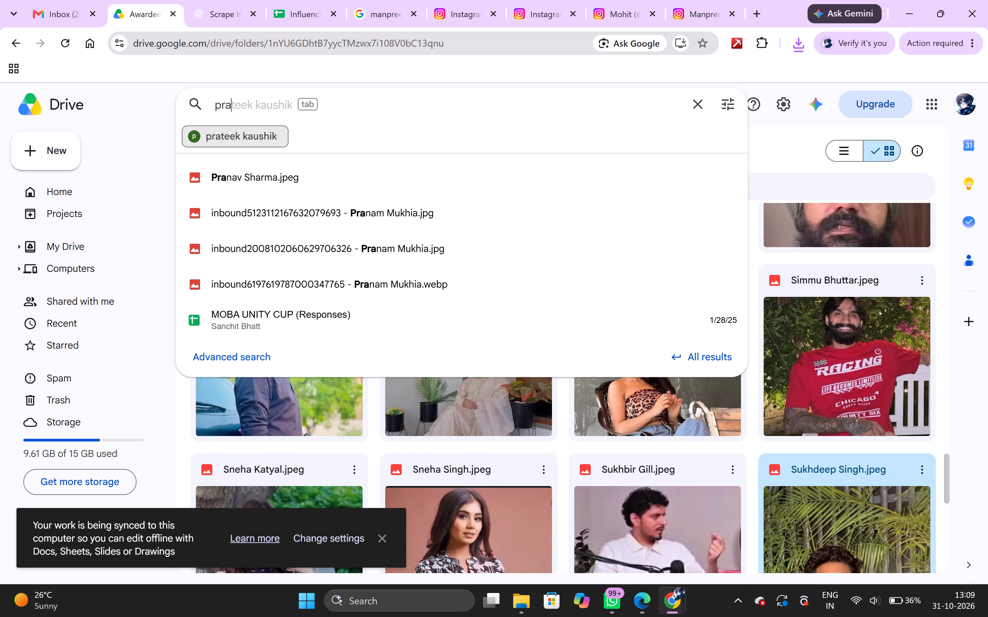
click(462, 193)
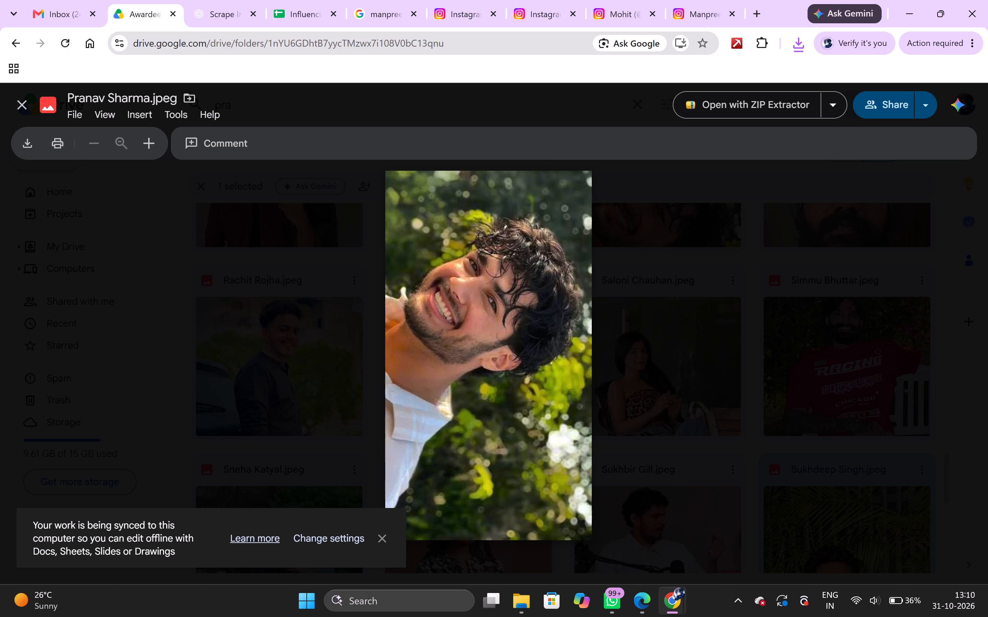
click(20, 107)
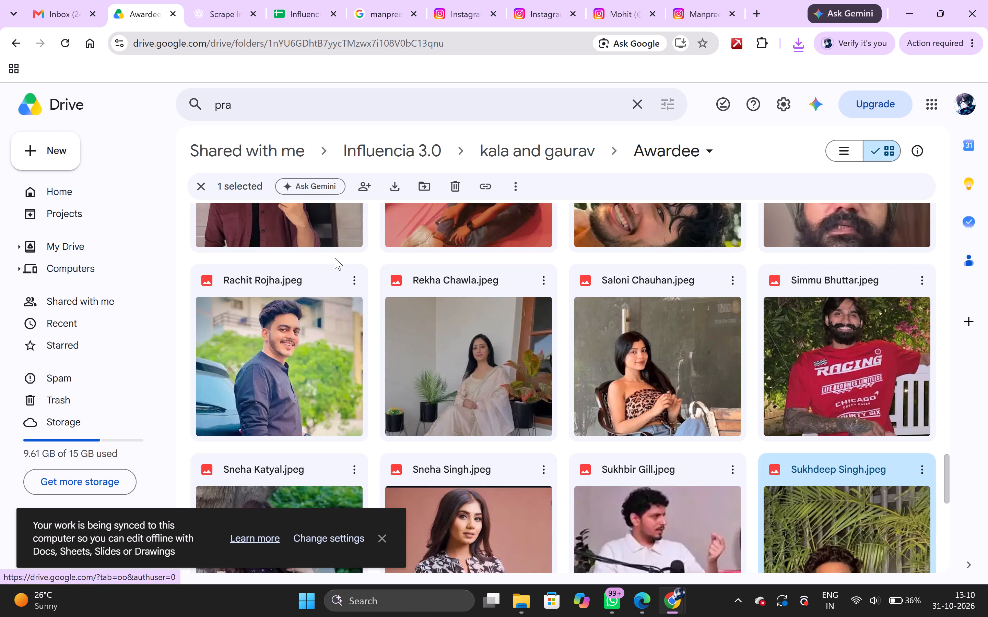
Select the empty photos cell in row 48 of the spreadsheet's Kala and Gaurav sheet.
click(317, 0)
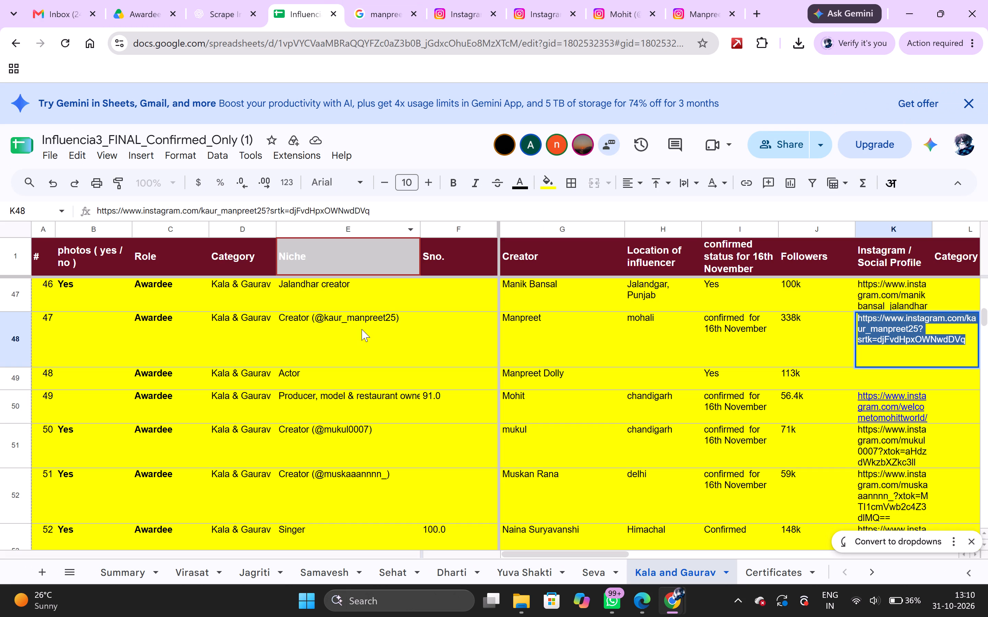
click(236, 329)
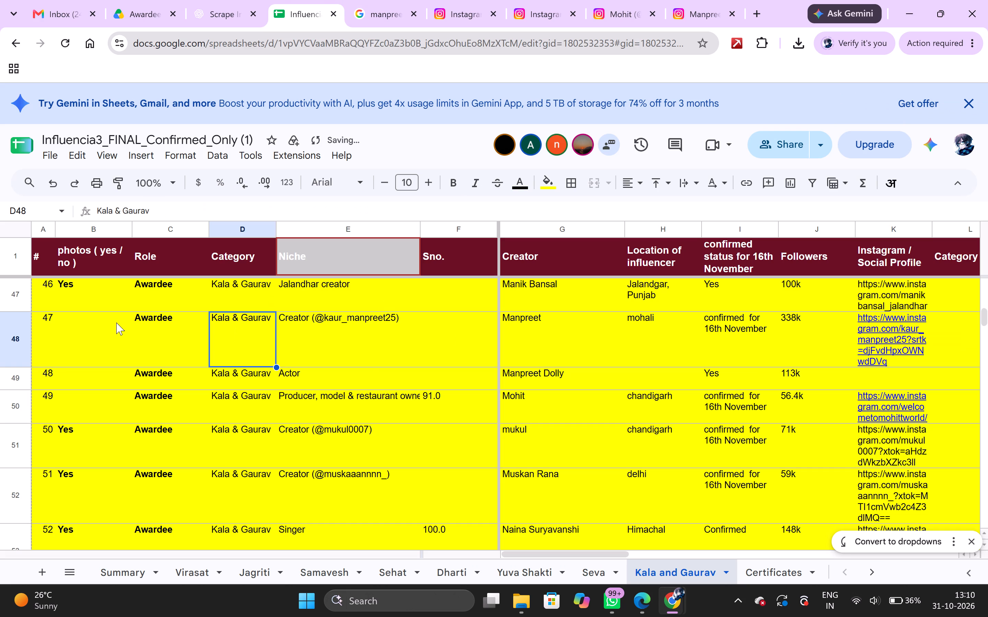
click(116, 323)
click(149, 0)
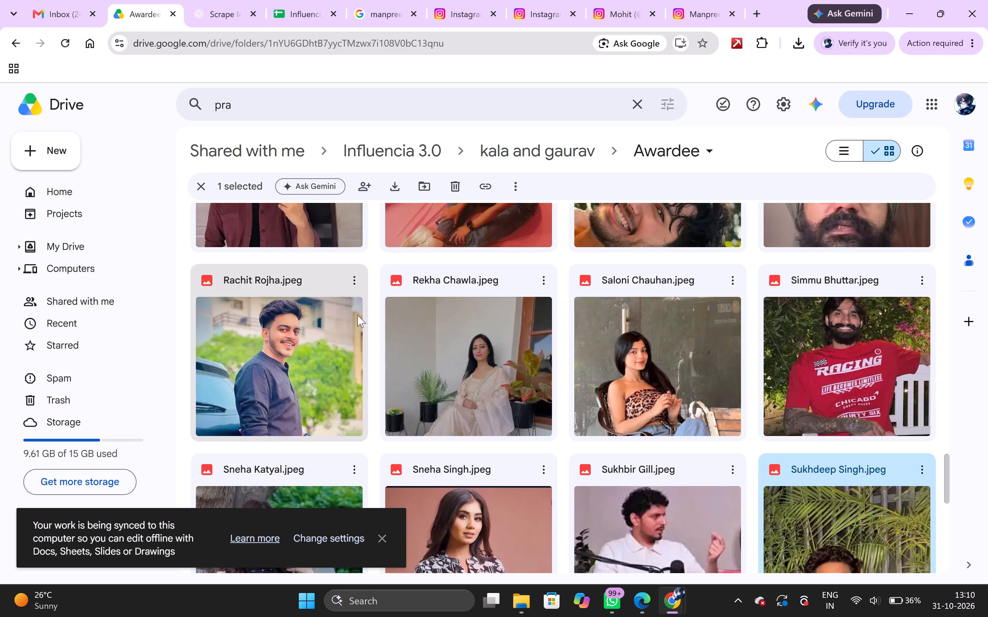
key(alt+Tab)
key(alt+Tab)
key(alt+Tab)
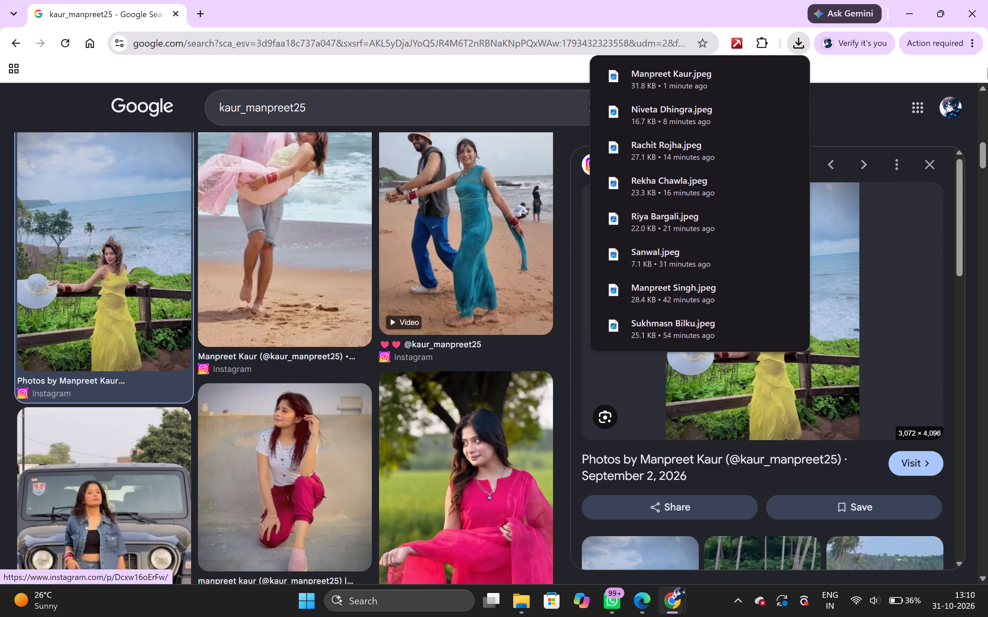
click(974, 24)
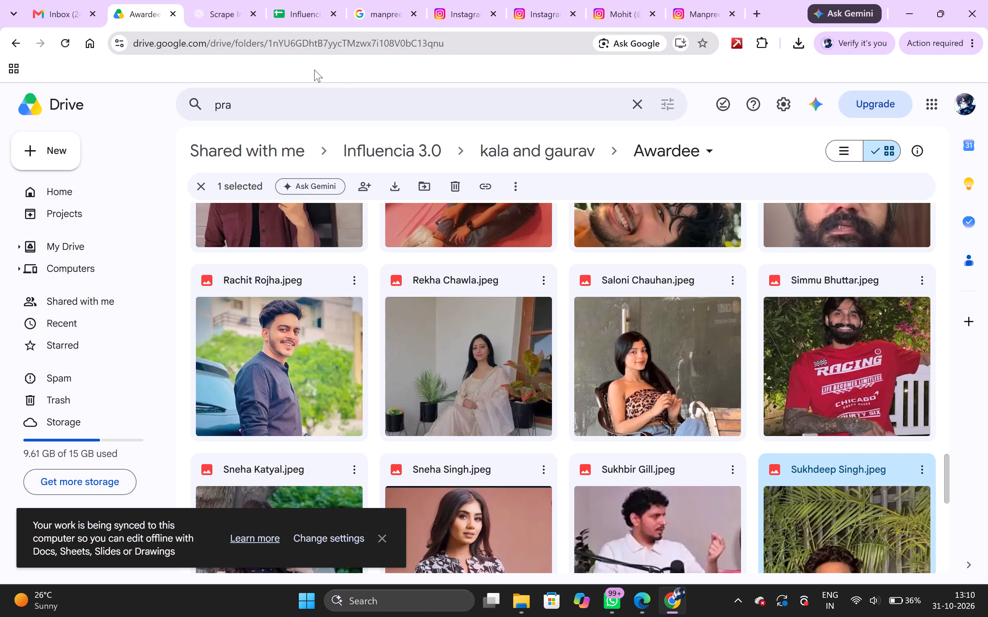
Check row 48 of the Kala and Gaurav sheet and look for that creator's photo in the Awardee folder.
click(320, 0)
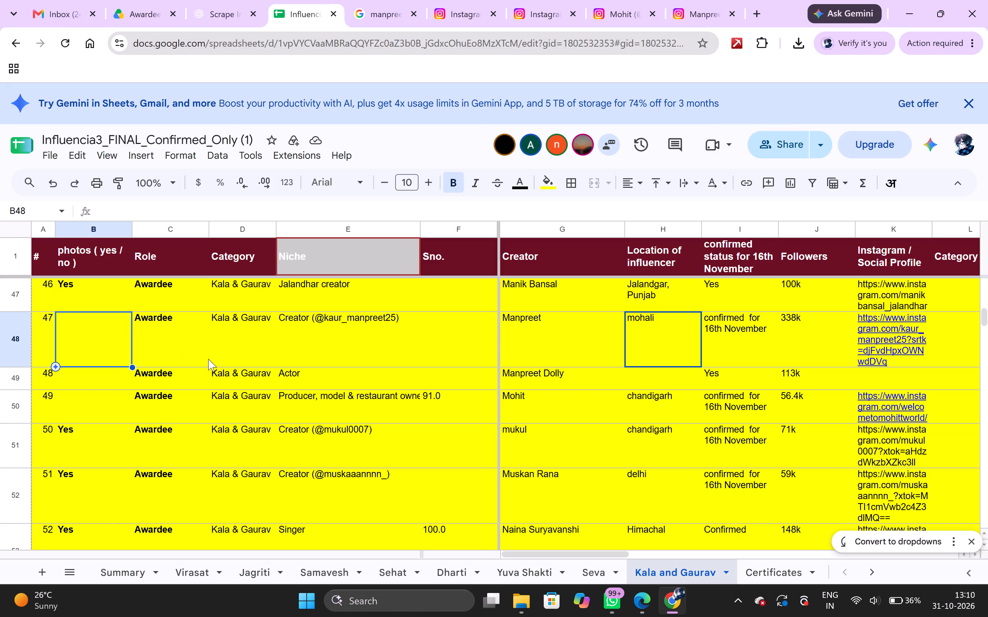
click(154, 0)
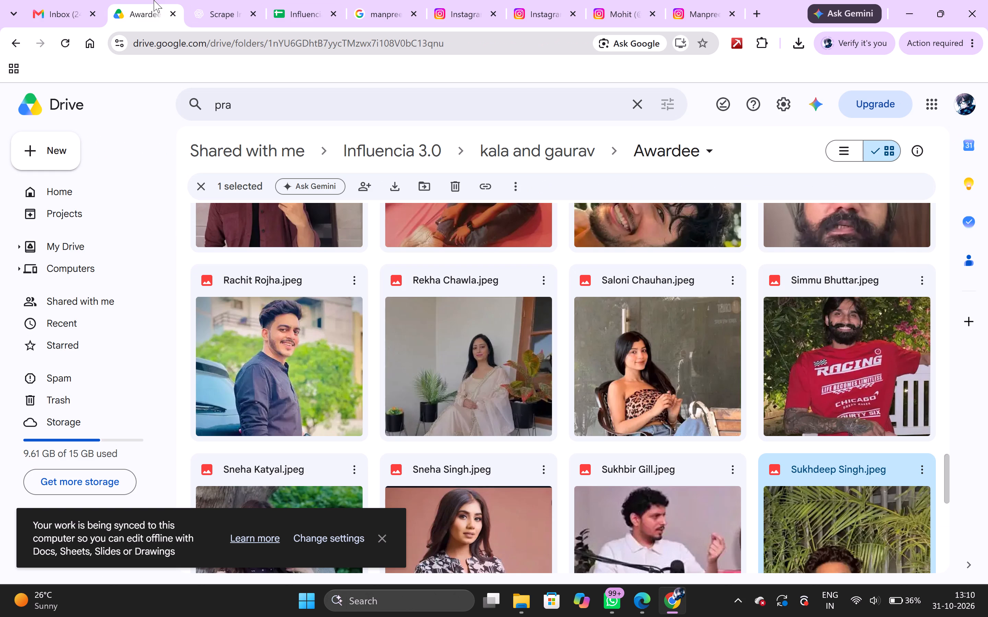
scroll(526, 336, down, 9)
scroll(526, 336, up, 5)
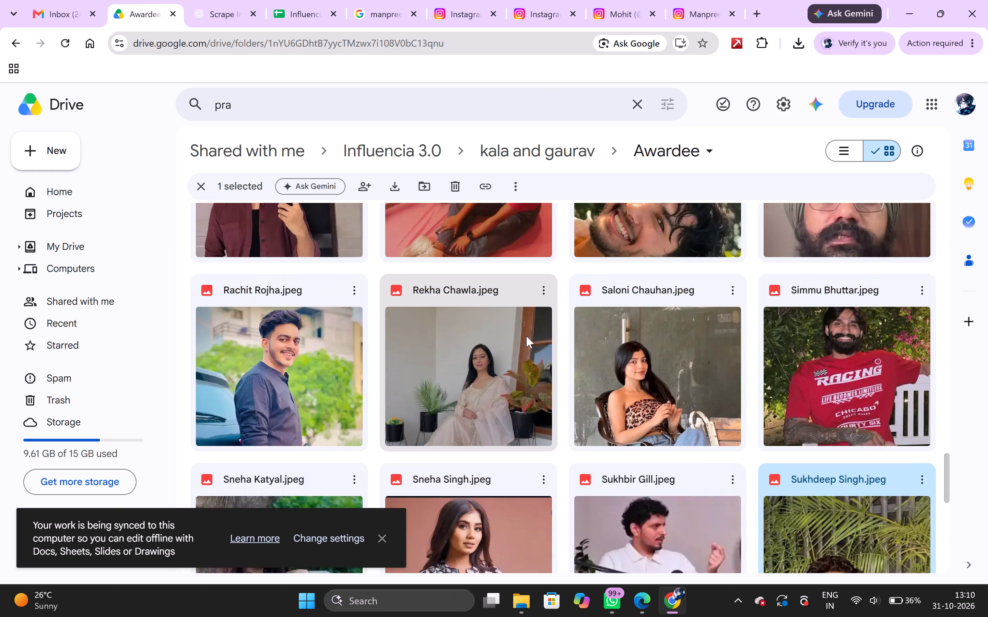
scroll(526, 336, up, 4)
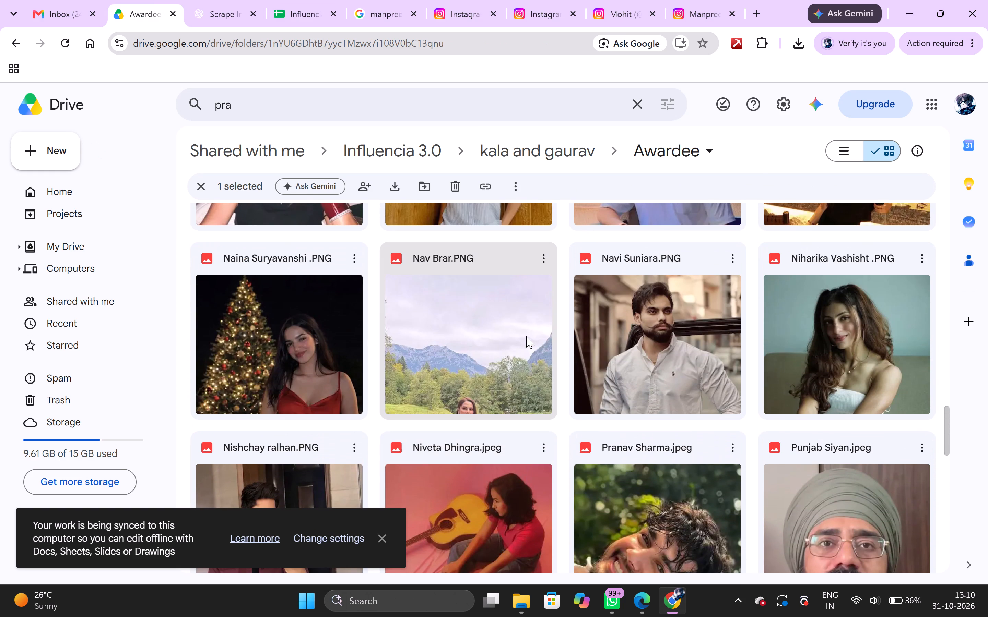
scroll(526, 329, down, 1)
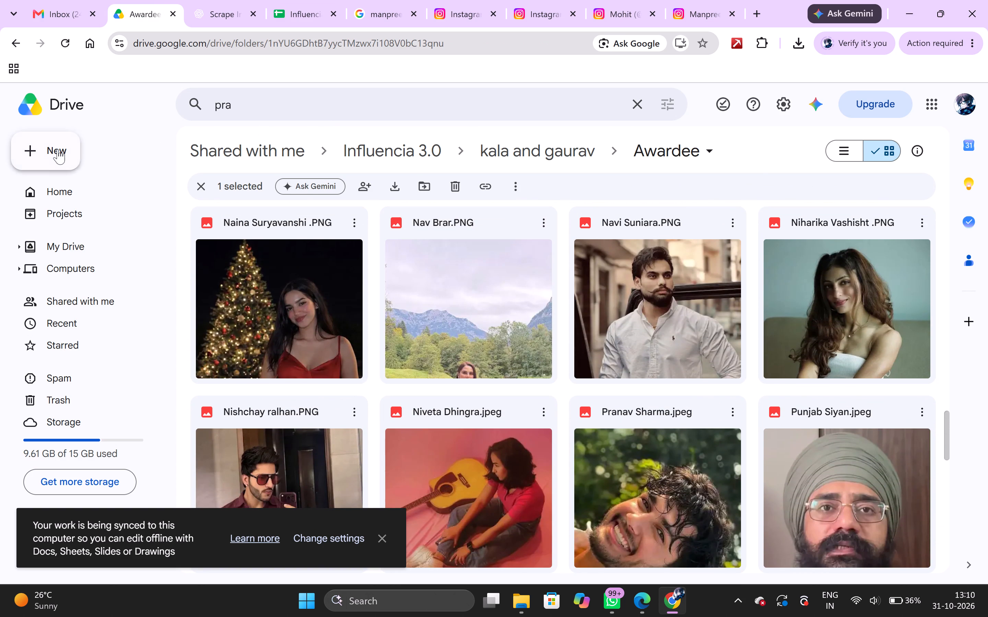
Upload the newest JPEG in Downloads to the Awardee folder again and dismiss the upload summary.
click(58, 149)
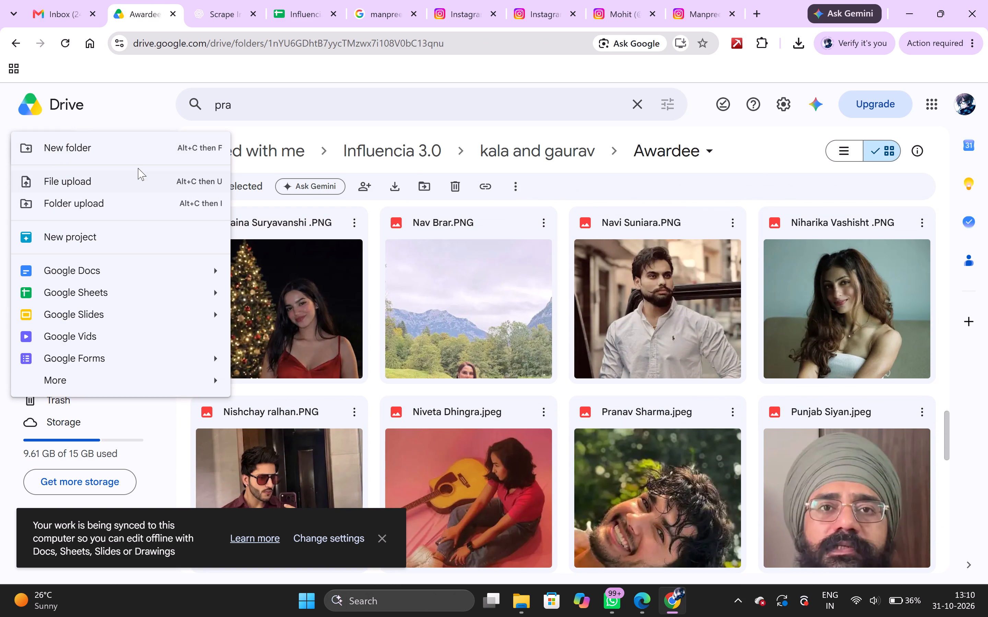
click(122, 184)
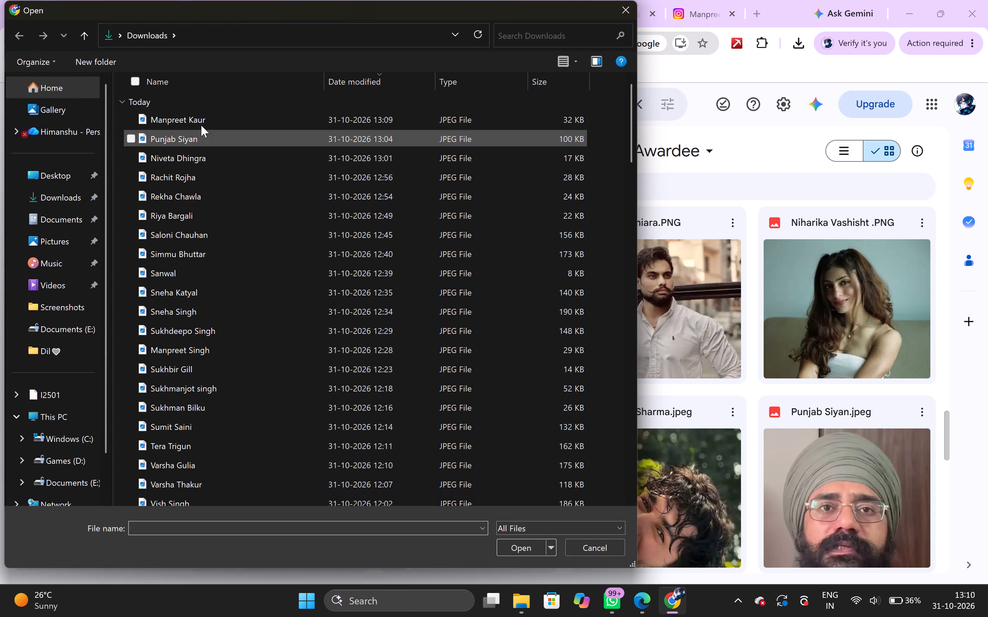
click(197, 114)
click(525, 551)
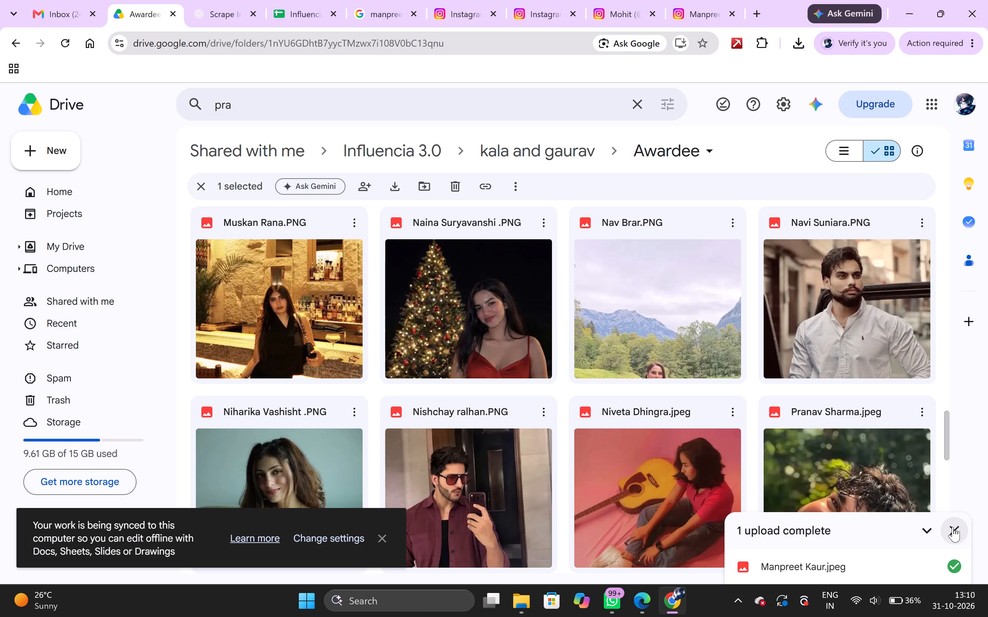
click(953, 527)
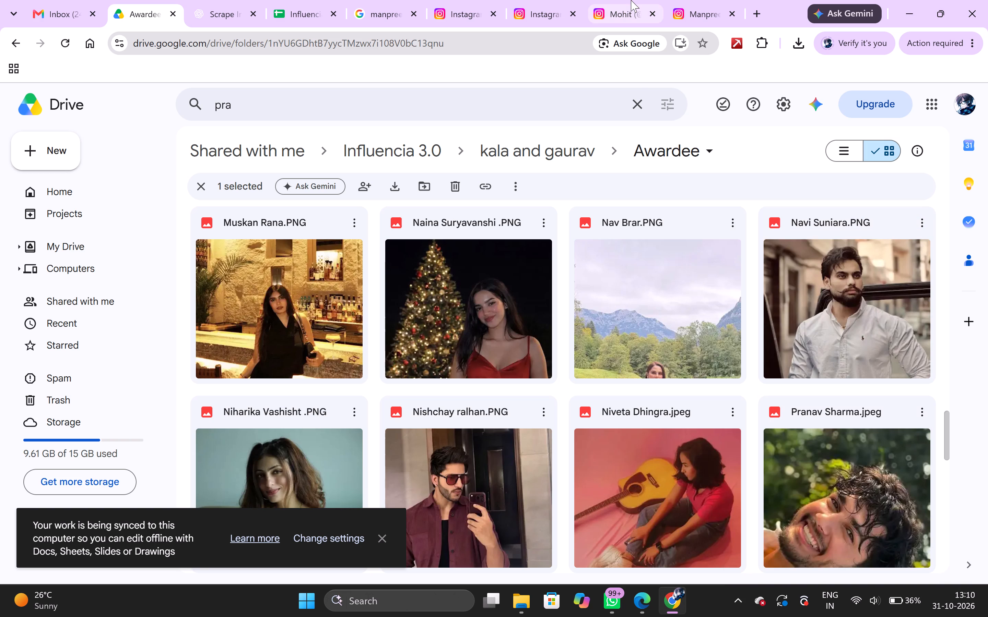
Look through the last photos in the Awardee folder and clear the Drive search text.
scroll(816, 274, down, 3)
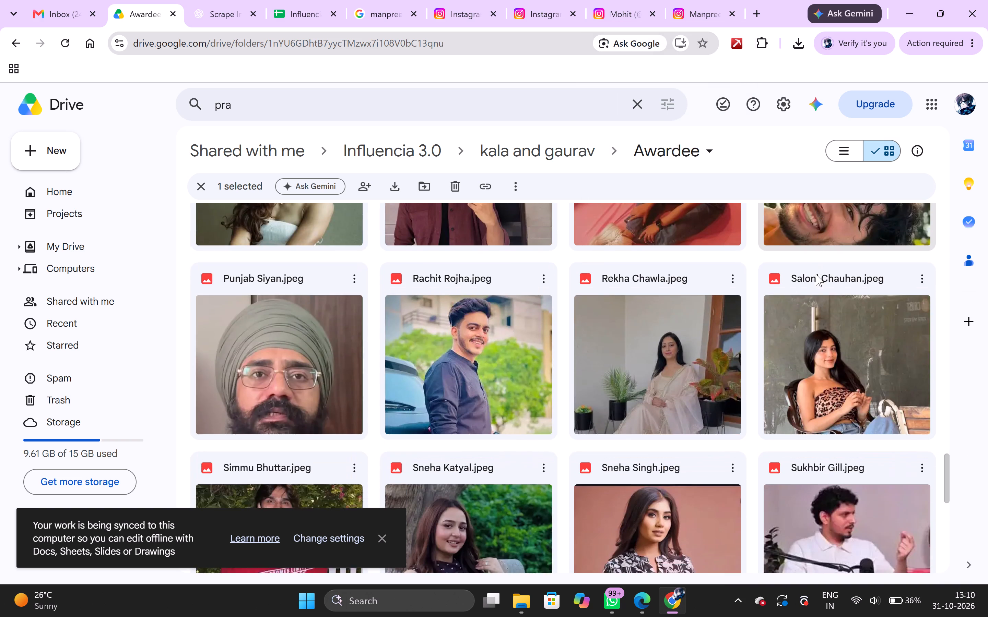
scroll(816, 274, down, 4)
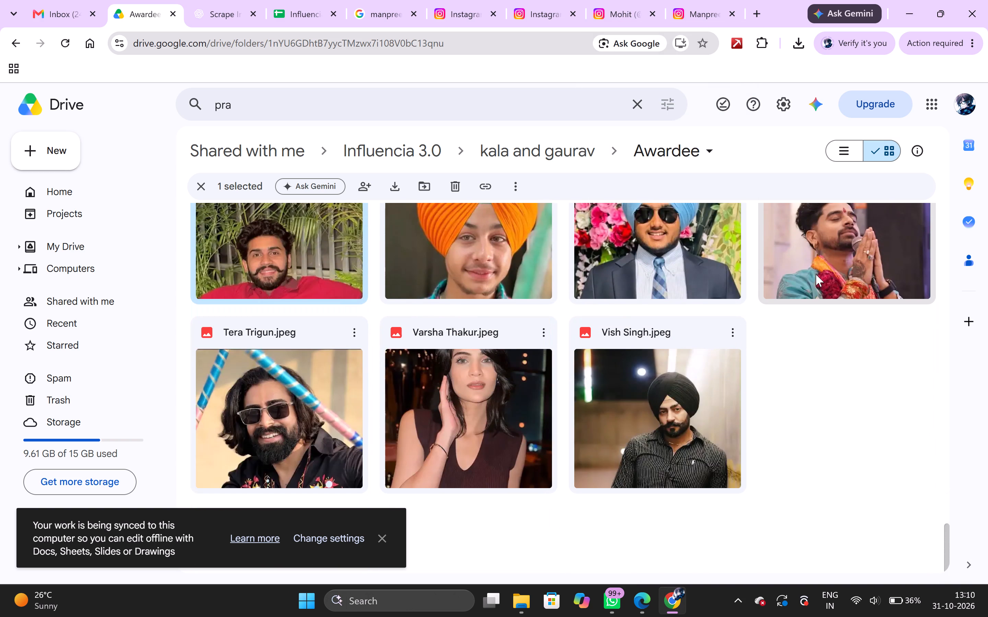
scroll(816, 274, up, 4)
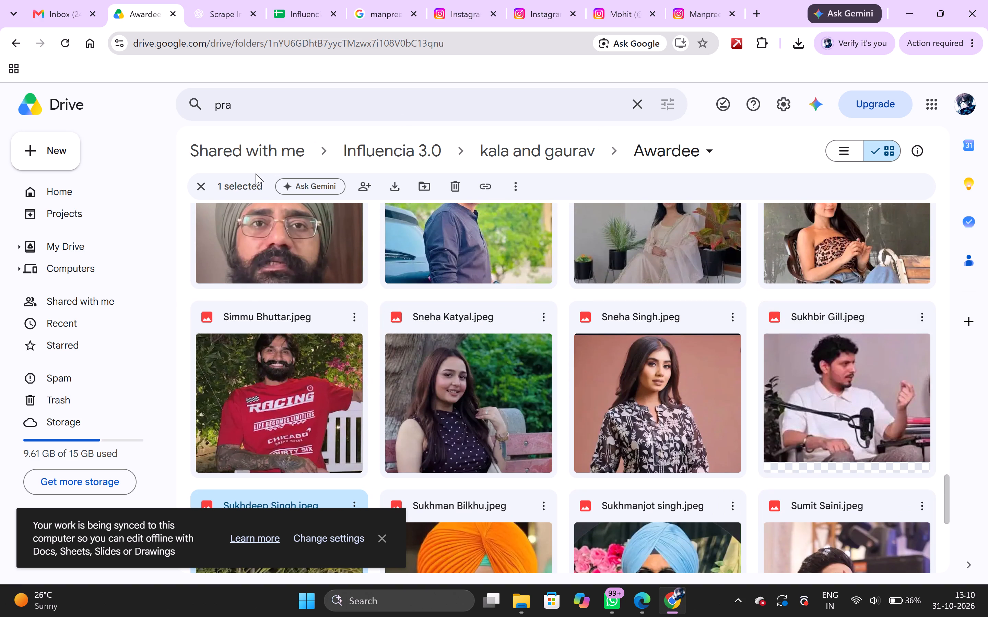
click(635, 115)
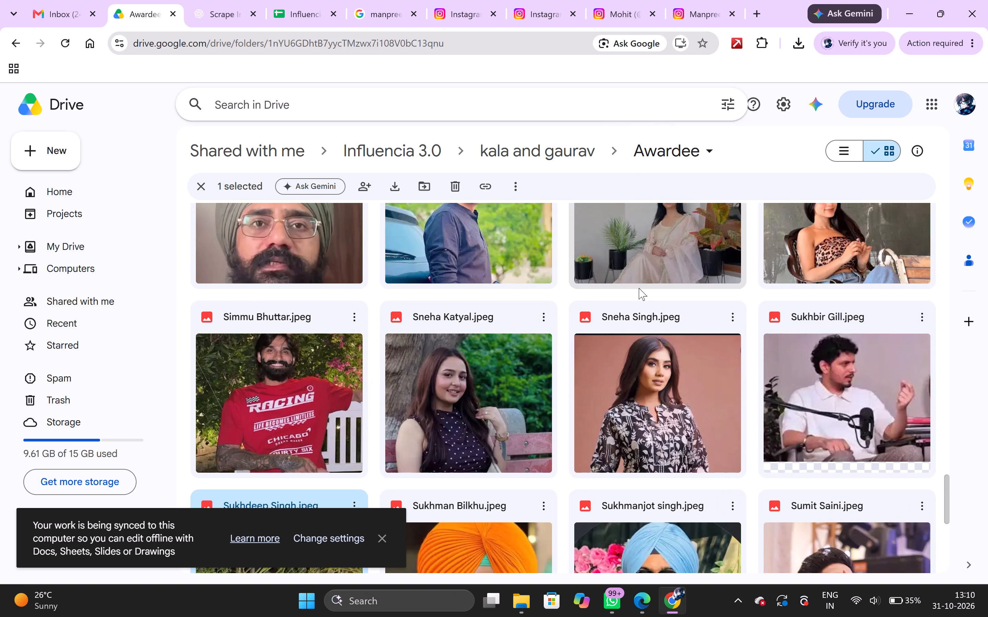
Clear the file selection in the Awardee folder.
scroll(639, 288, down, 5)
scroll(639, 288, up, 4)
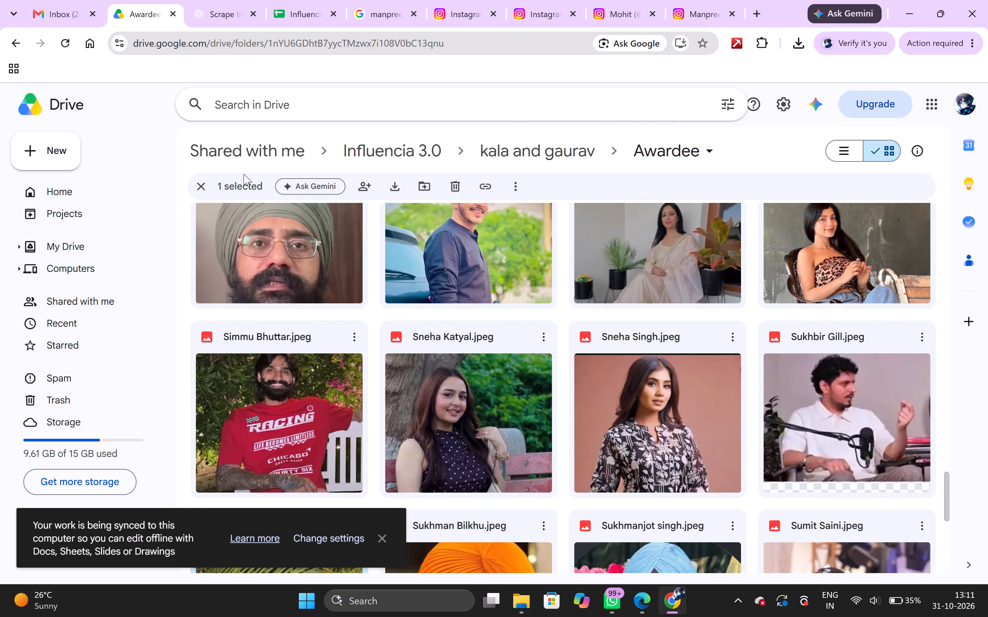
click(203, 190)
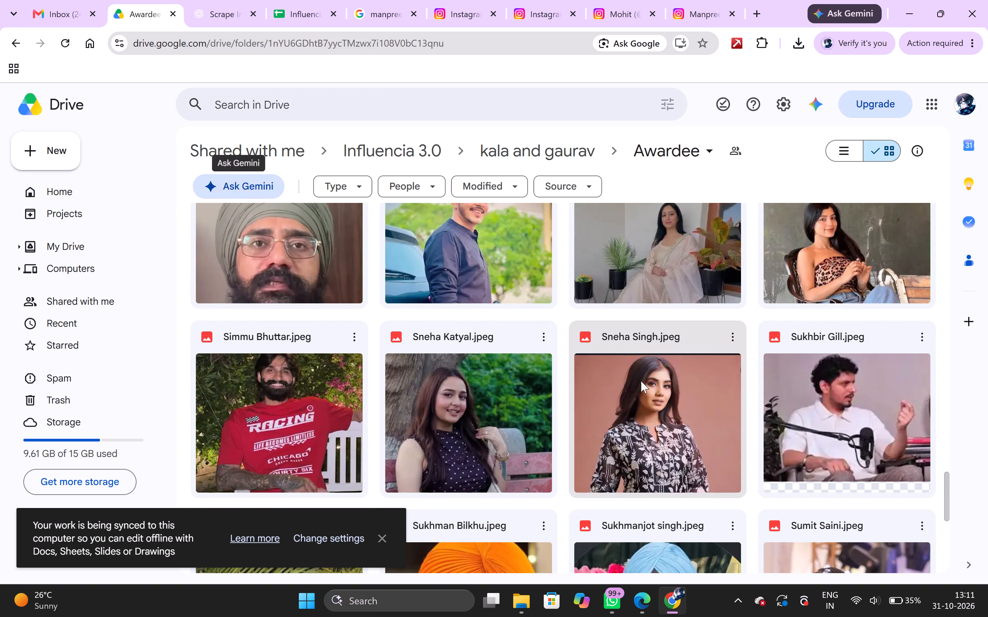
Look through the photos and file names in the Awardee folder, down to the last file.
scroll(641, 381, right, 1)
scroll(641, 381, down, 5)
scroll(641, 381, up, 13)
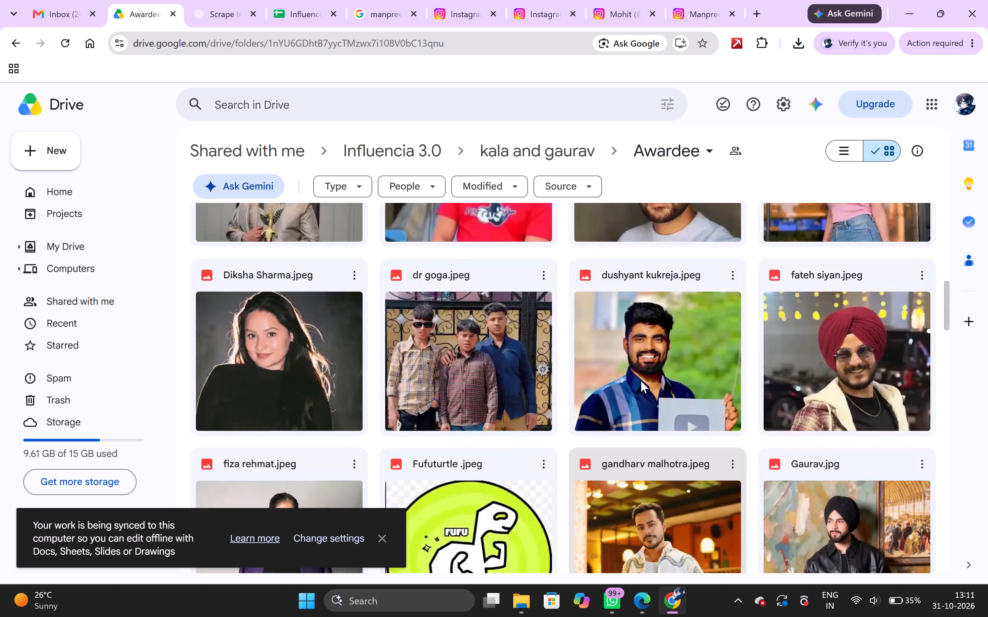
scroll(641, 381, down, 5)
scroll(641, 381, up, 2)
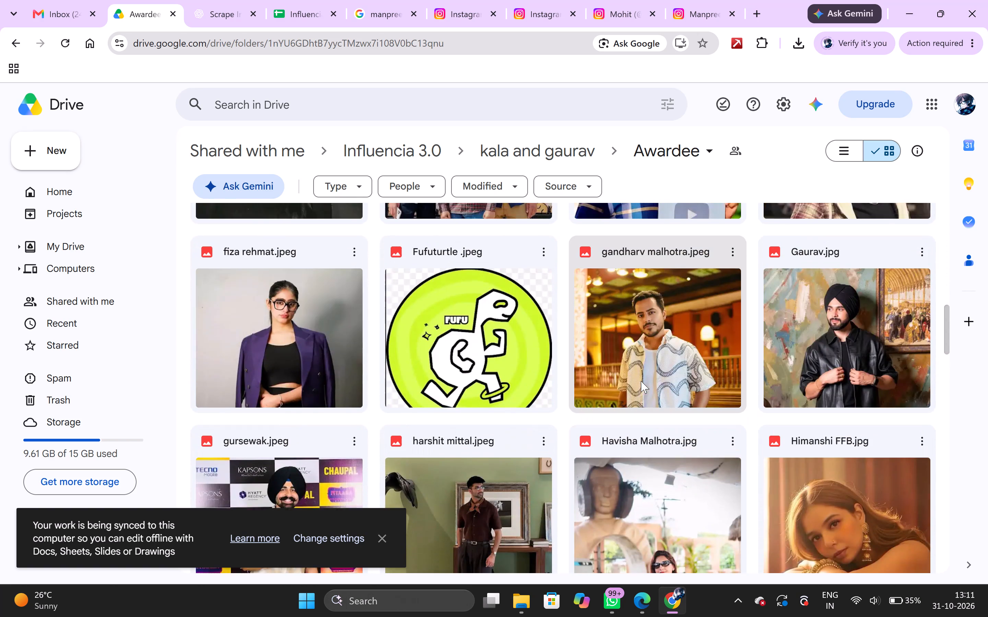
scroll(641, 381, down, 2)
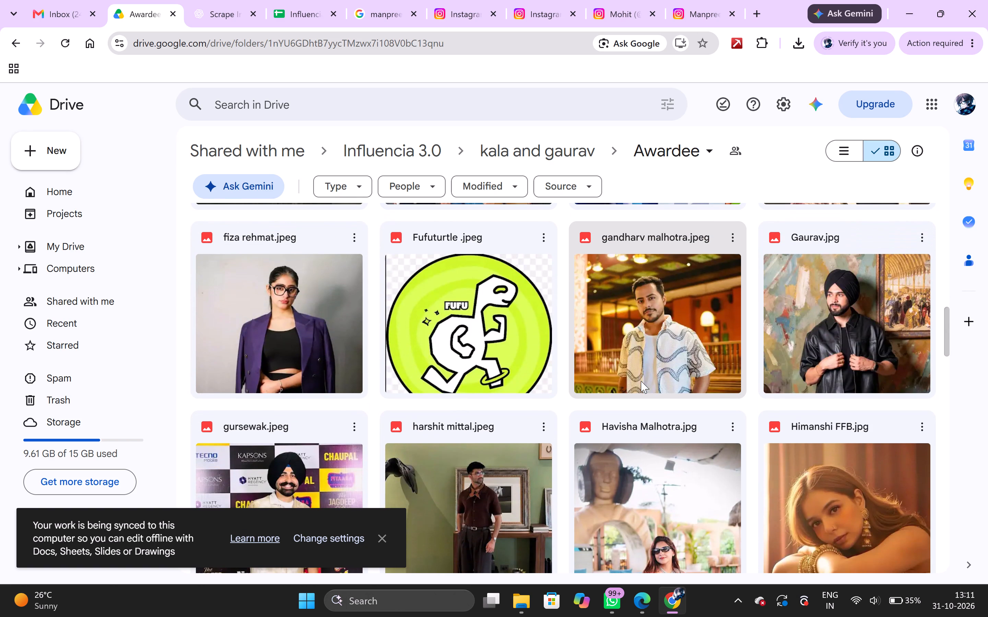
scroll(641, 381, down, 4)
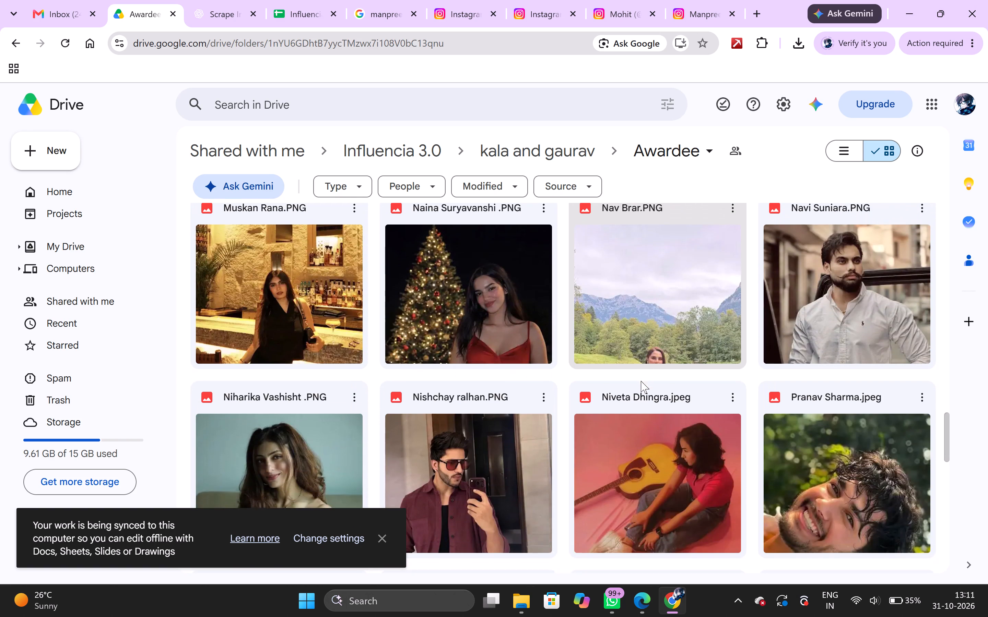
scroll(641, 381, up, 1)
scroll(641, 381, down, 3)
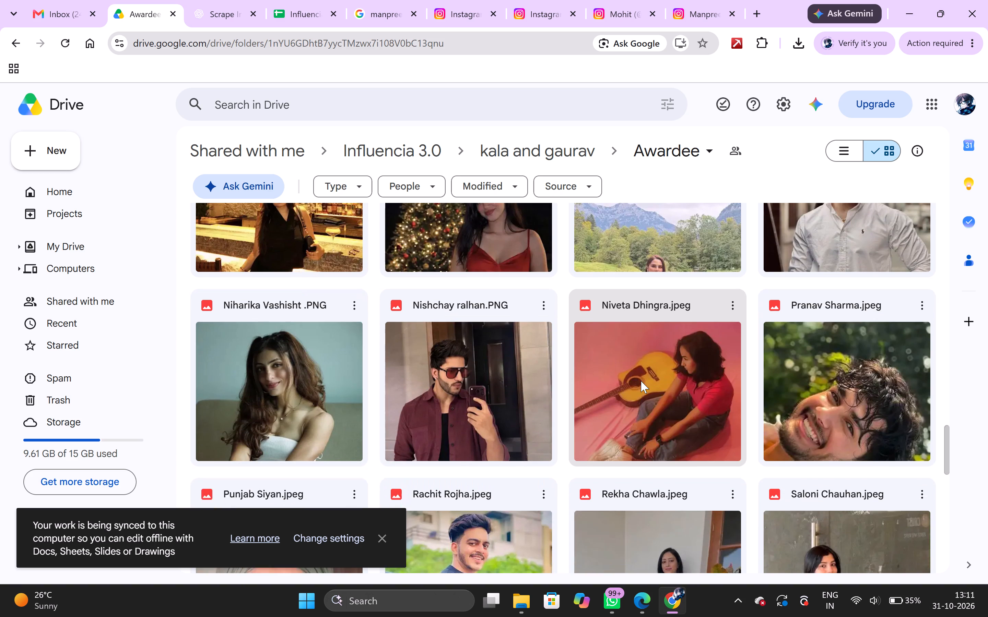
scroll(641, 381, down, 5)
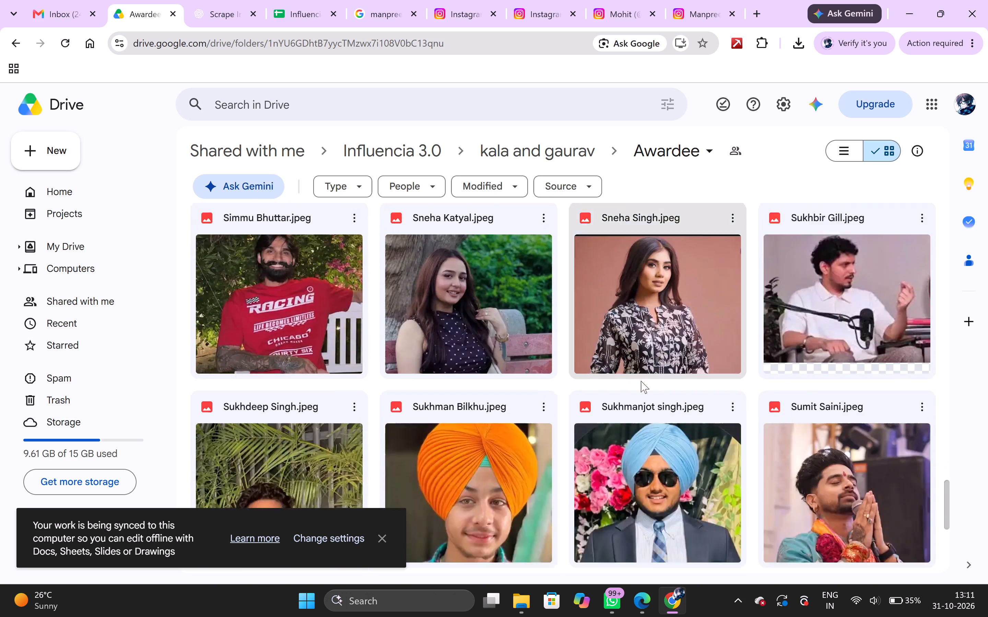
scroll(641, 381, down, 3)
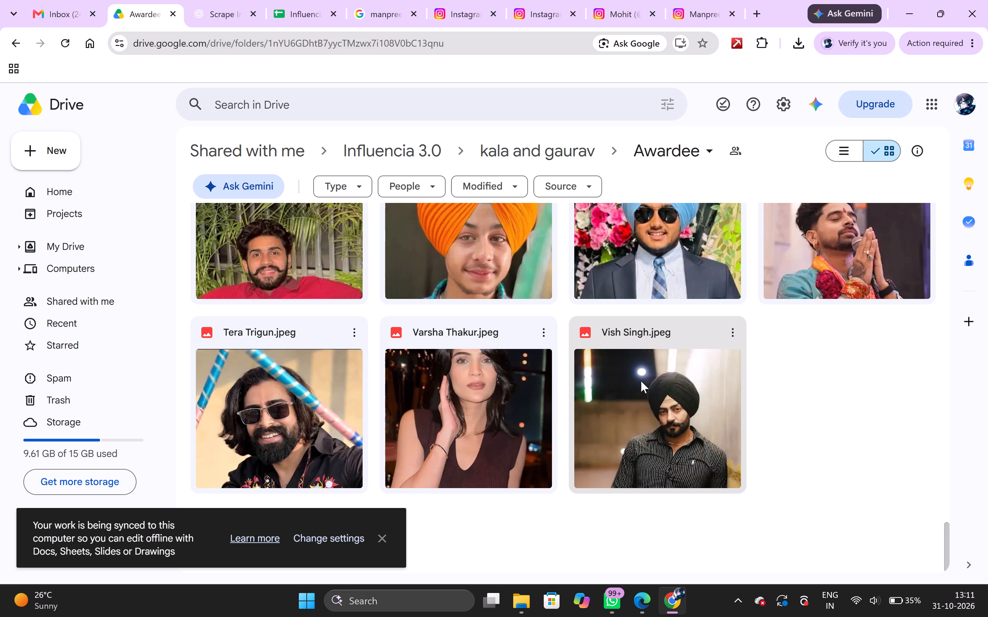
Go back through the Awardee folder and recheck the photos and file names, especially those starting with M.
scroll(624, 361, up, 4)
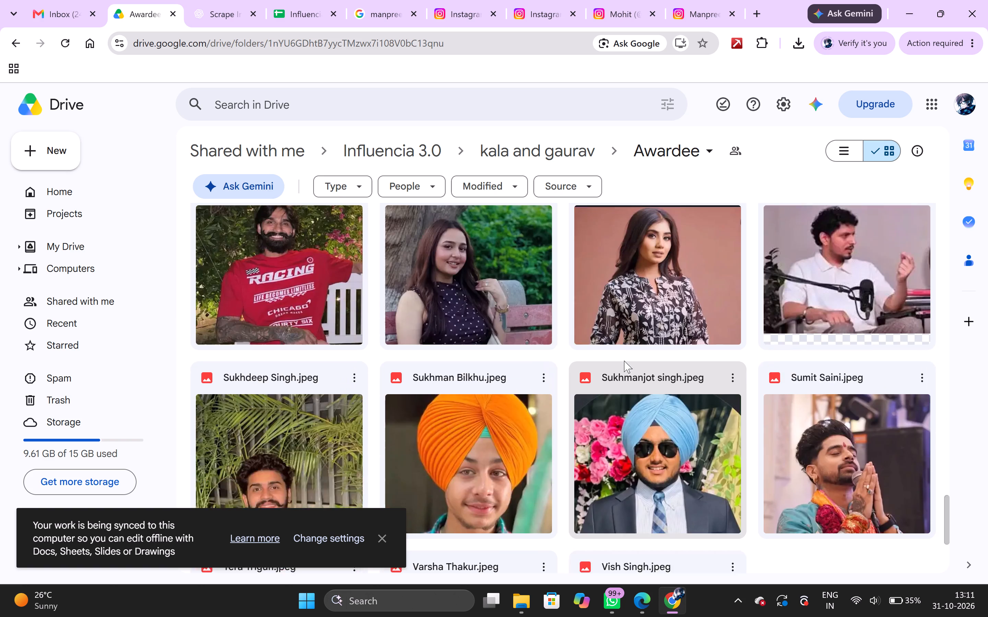
scroll(624, 361, up, 7)
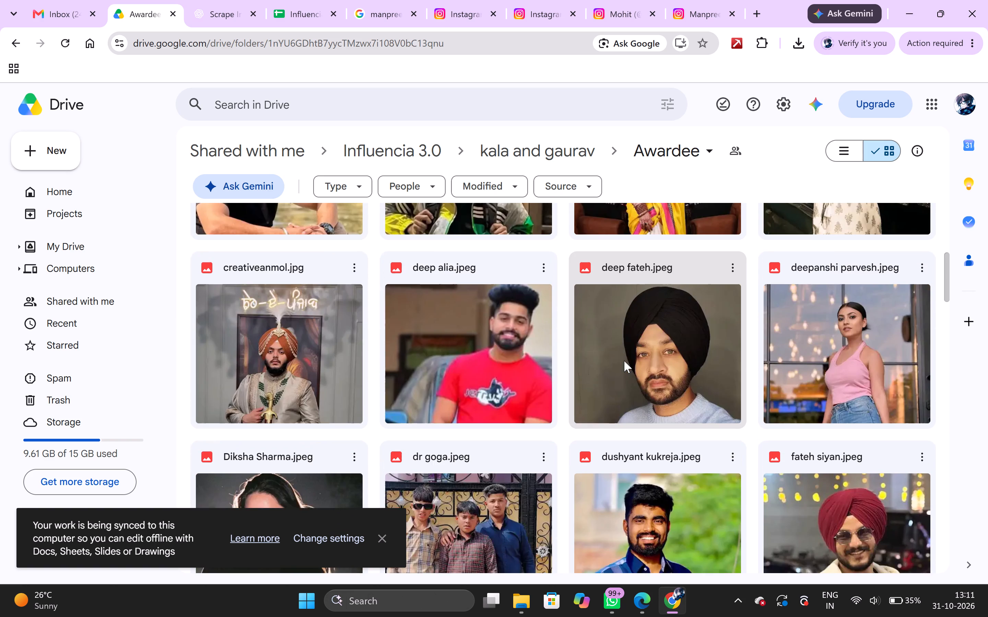
scroll(624, 361, up, 1)
scroll(624, 361, right, 1)
scroll(624, 361, down, 4)
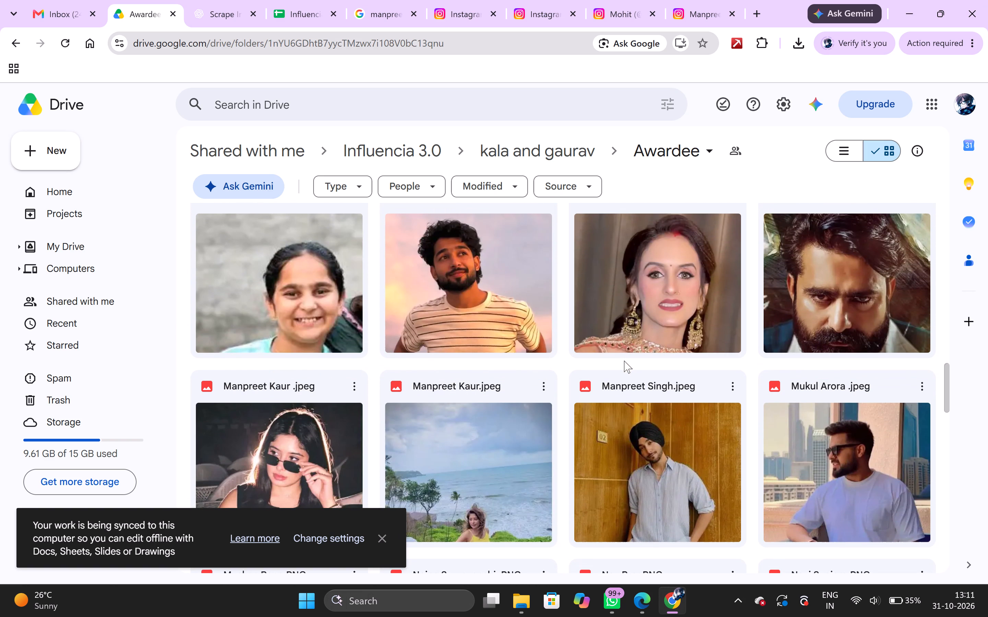
scroll(624, 361, down, 3)
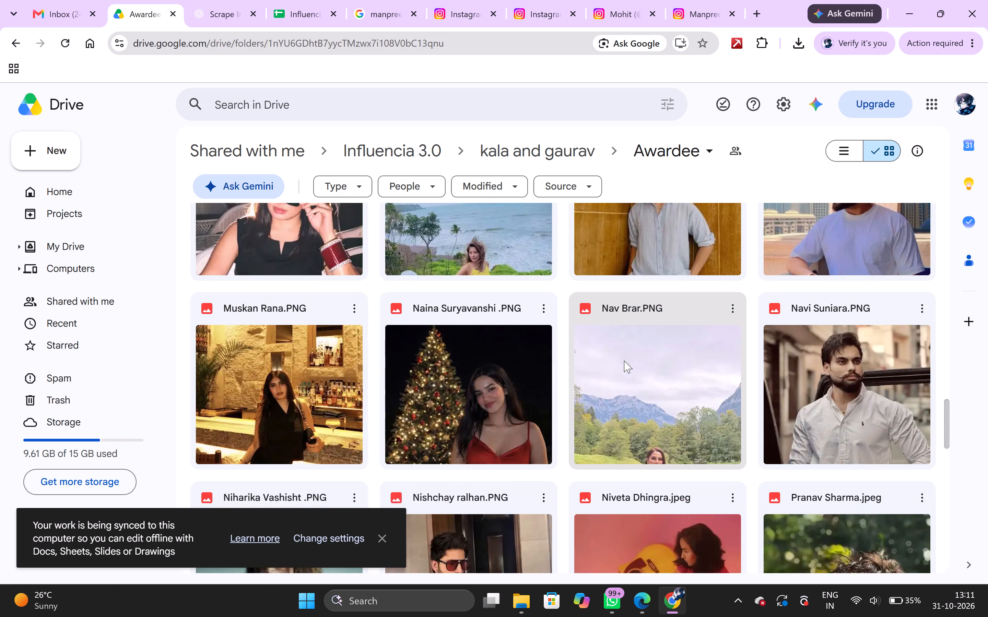
scroll(624, 361, down, 3)
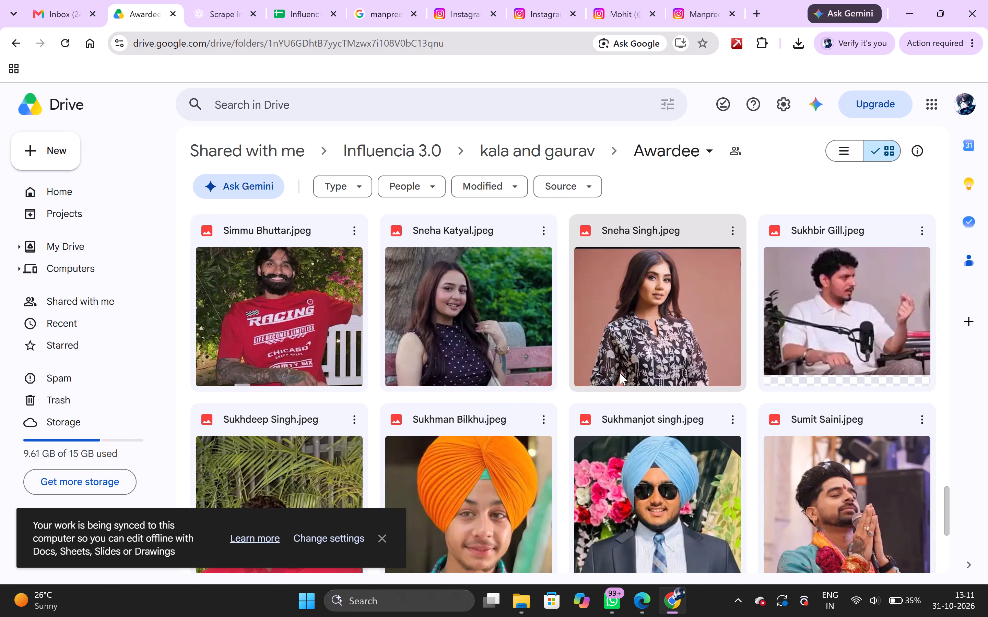
scroll(624, 402, up, 7)
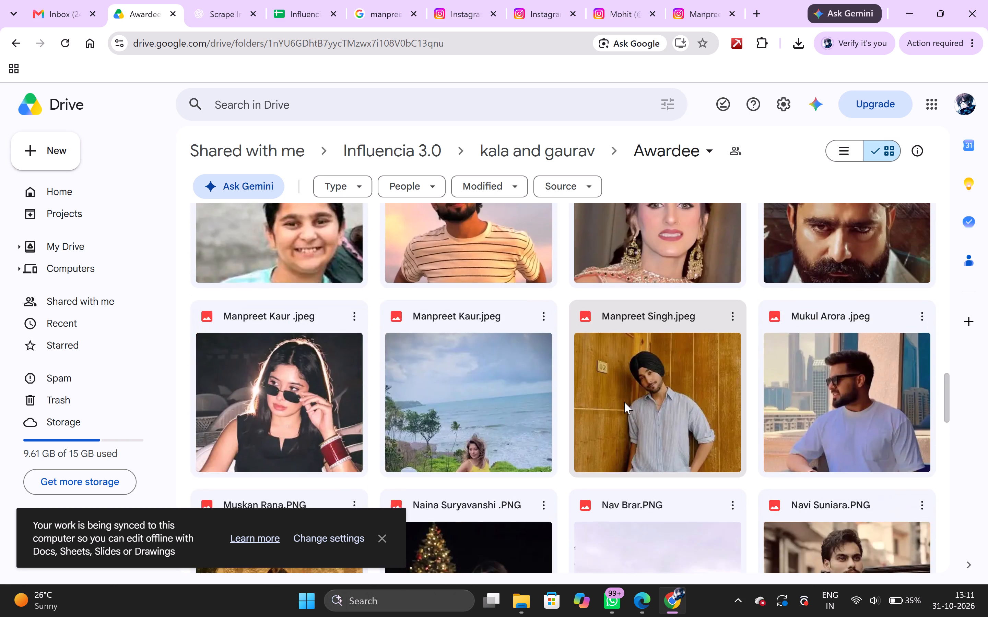
scroll(624, 402, up, 3)
scroll(624, 402, down, 5)
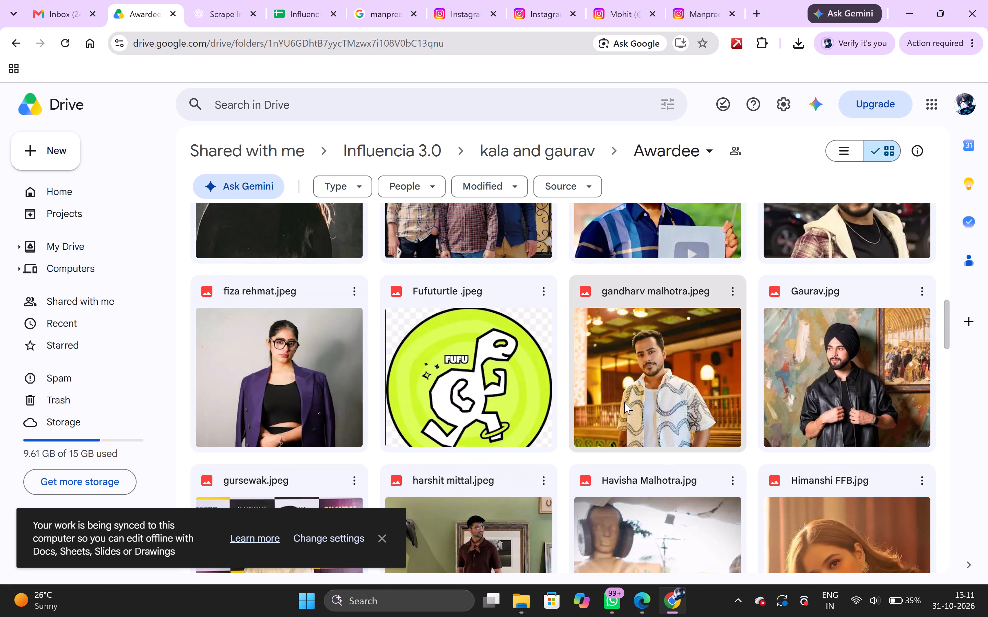
scroll(624, 402, down, 3)
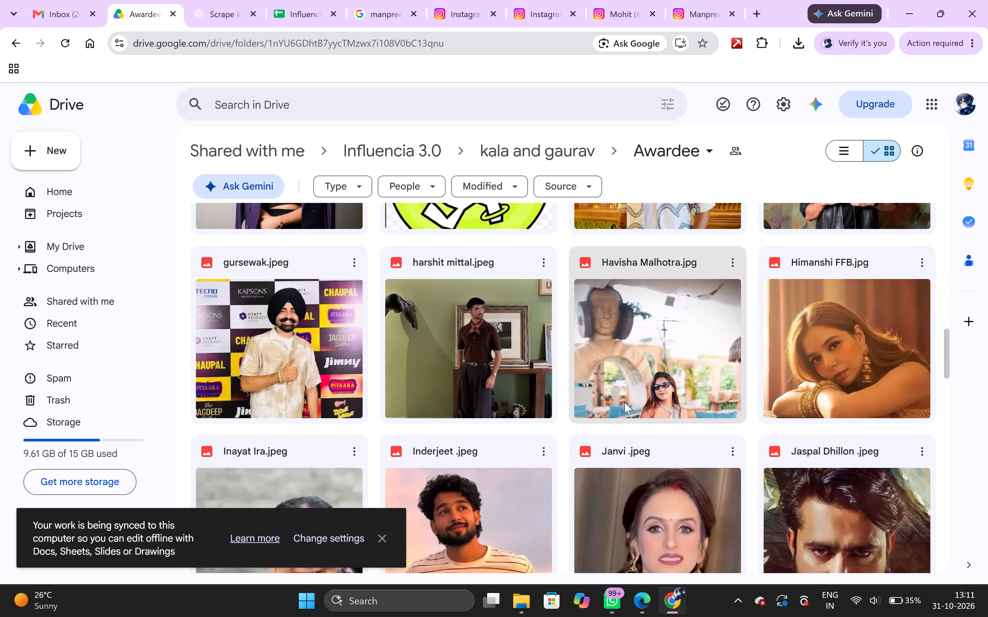
scroll(624, 402, down, 3)
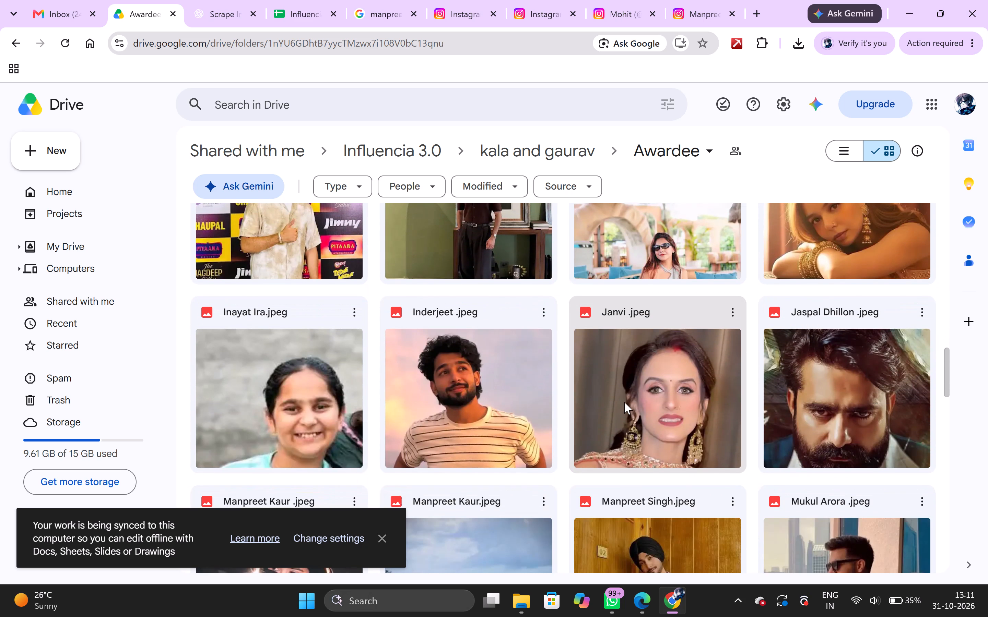
scroll(624, 402, down, 3)
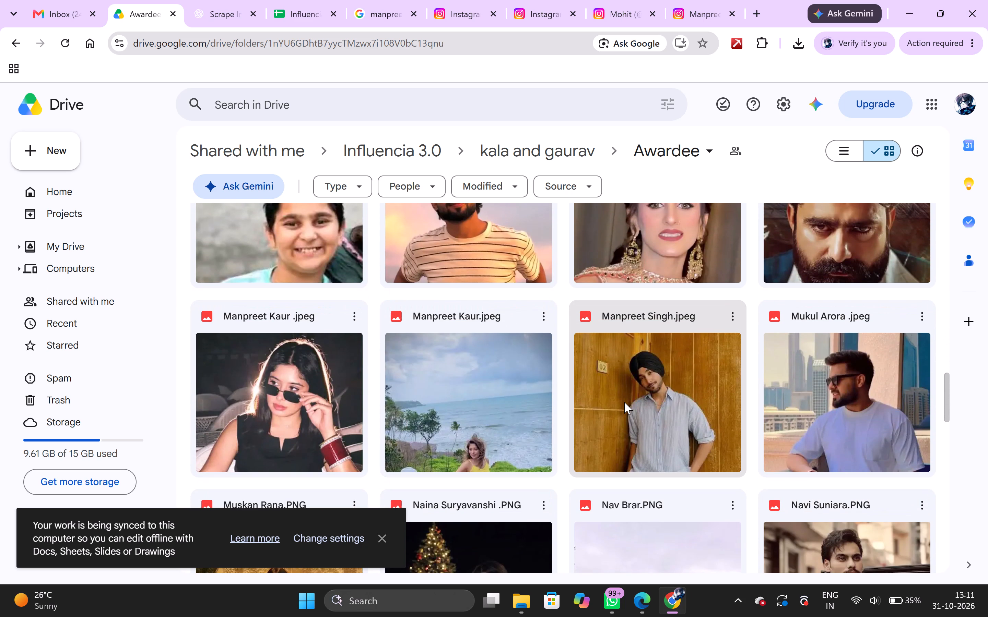
scroll(624, 402, down, 1)
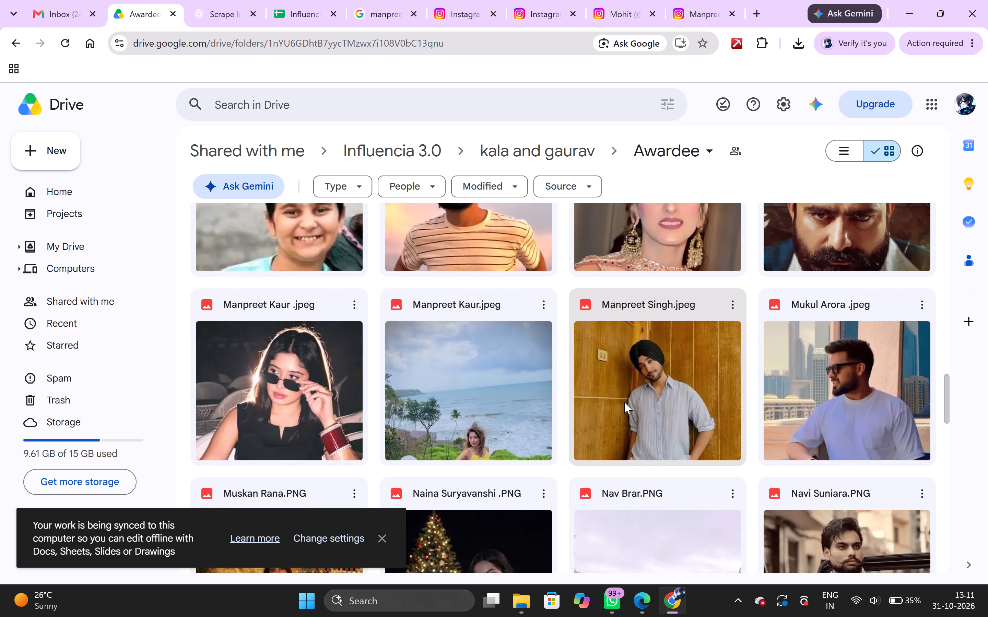
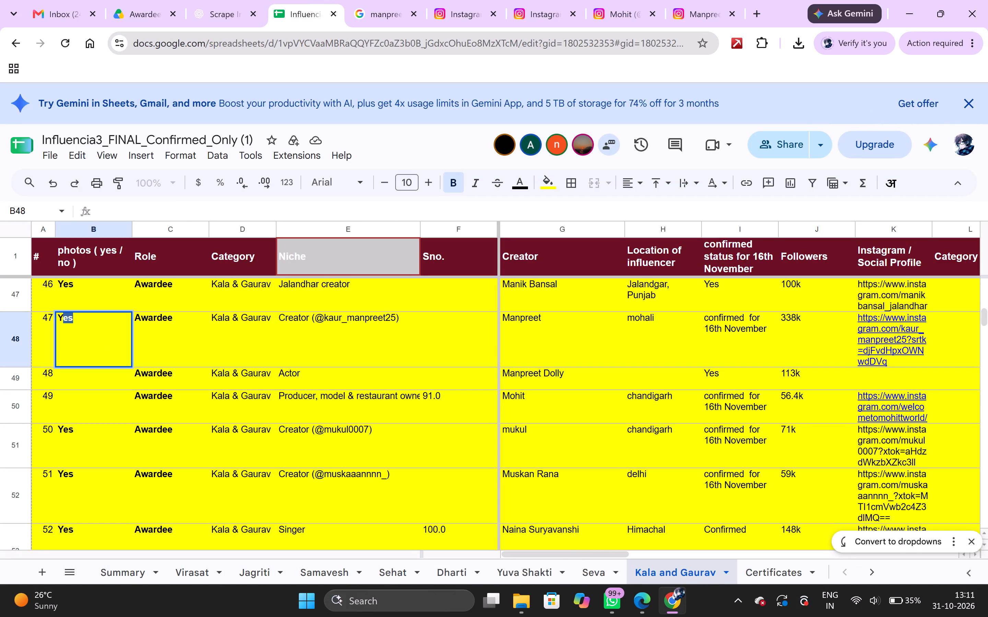
text(es)
key(Down)
key(Up)
key(Up)
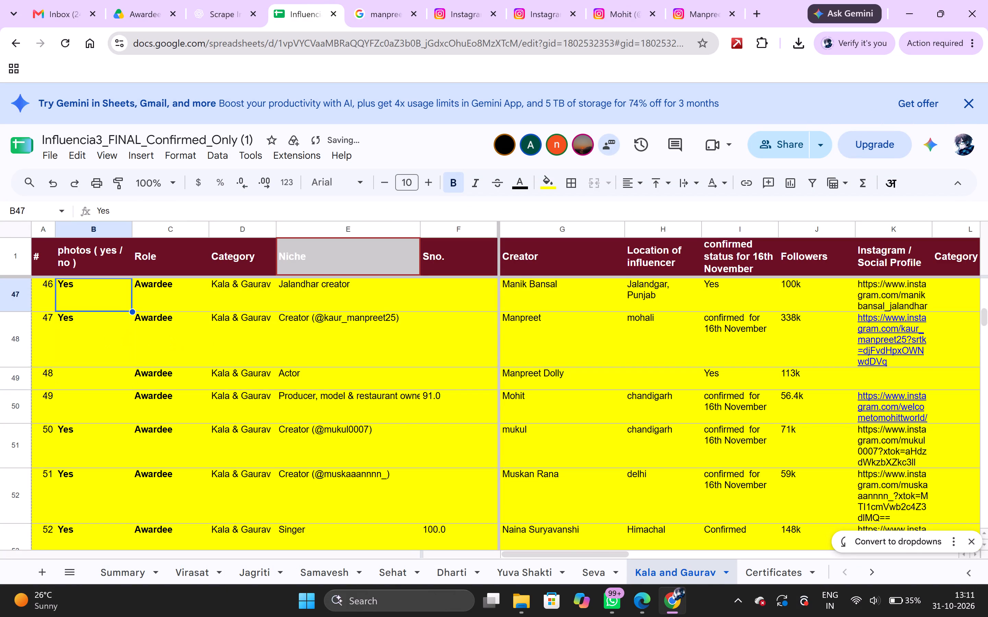
key(Up)
key(Up)
key(Down)
key(Down)
key(Down)
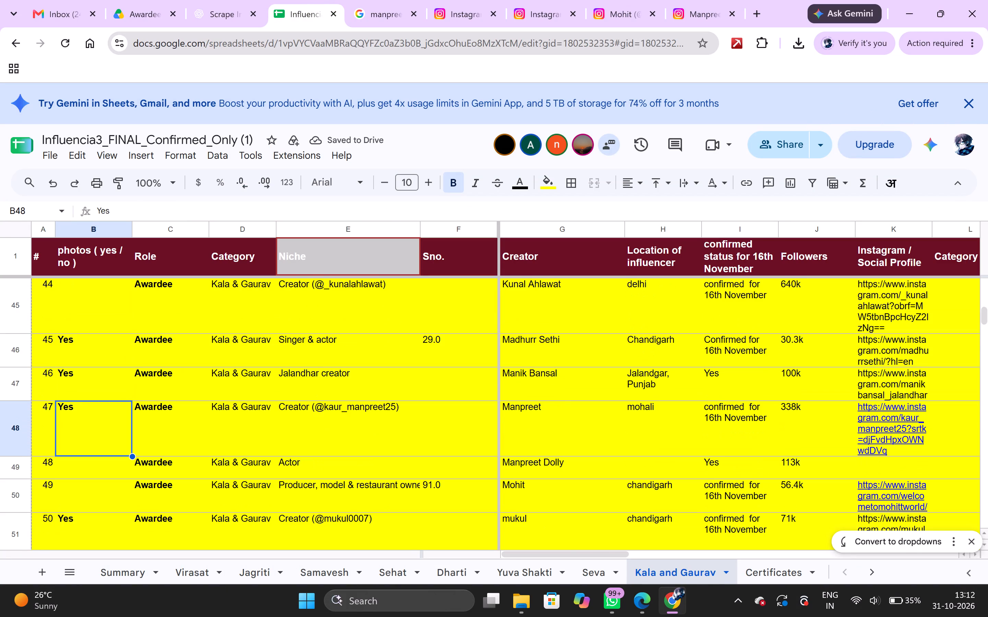
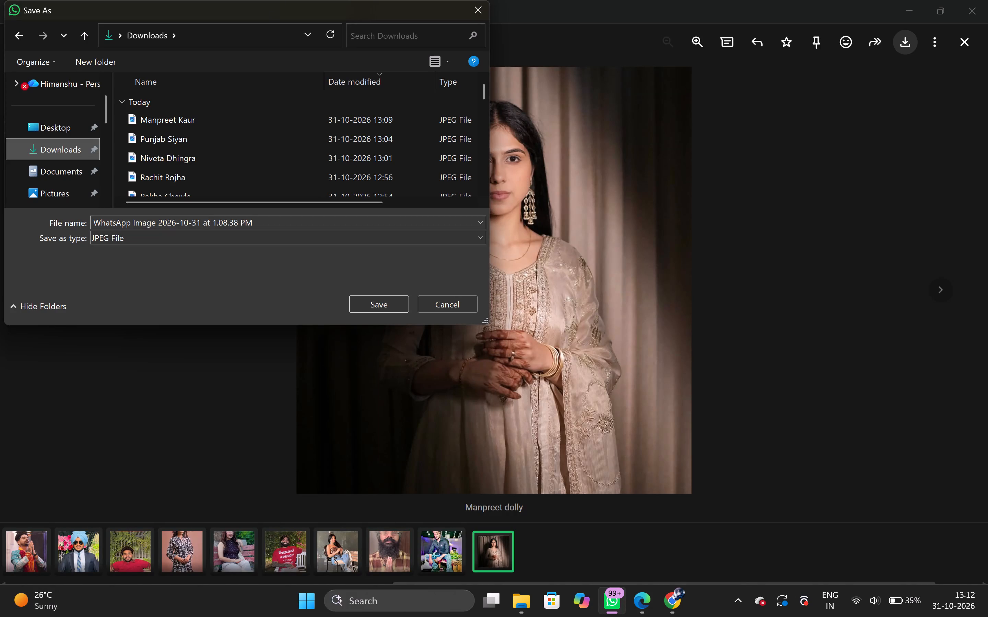
Save the open WhatsApp portrait to Downloads as a JPEG, replacing its default file name with the creator's name from the caption.
click(273, 226)
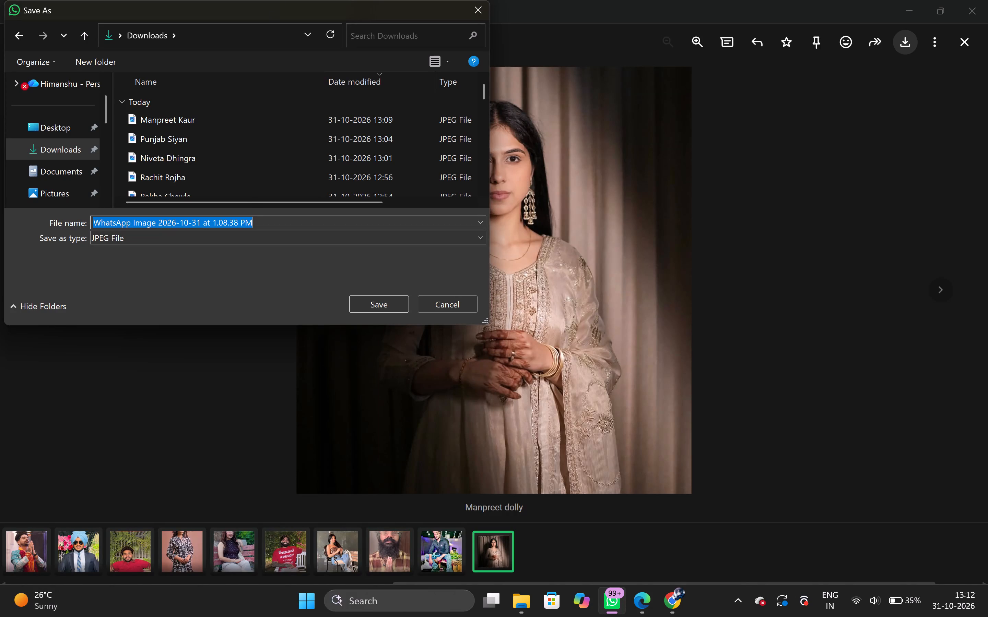
key(BackSpace)
key(BackSpace)
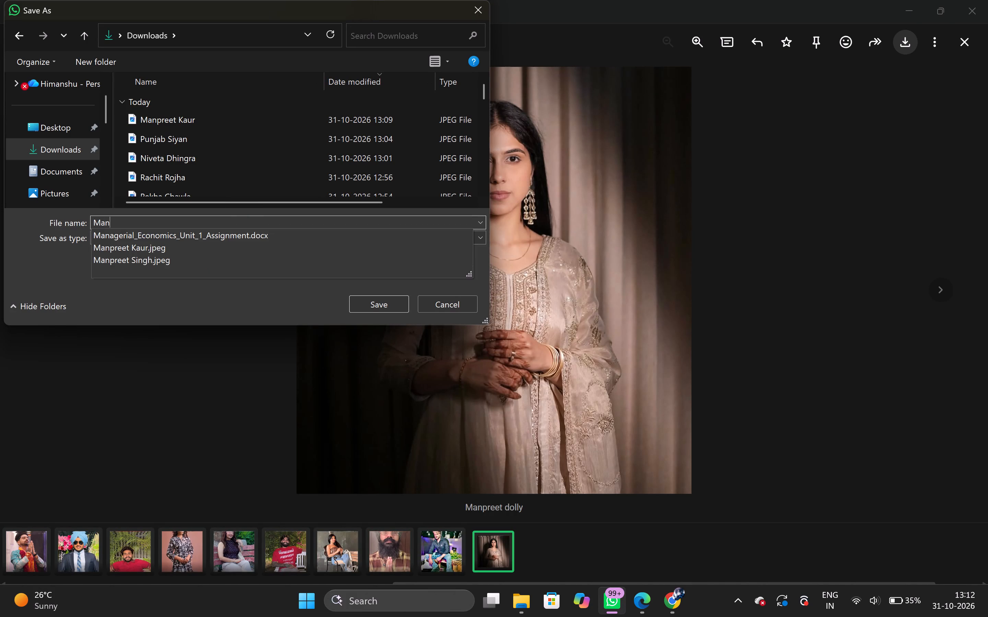
text(olly)
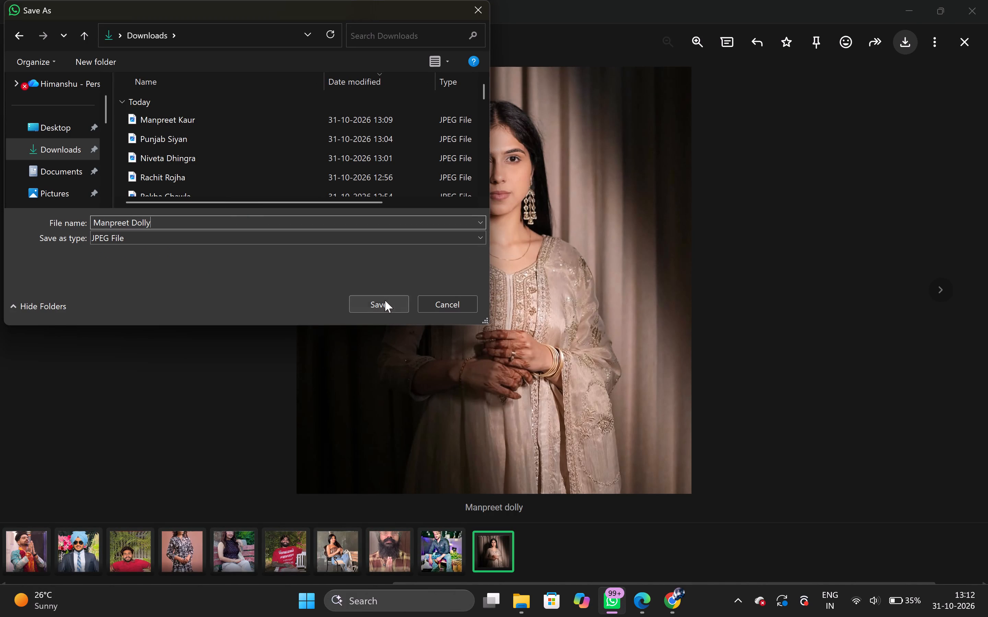
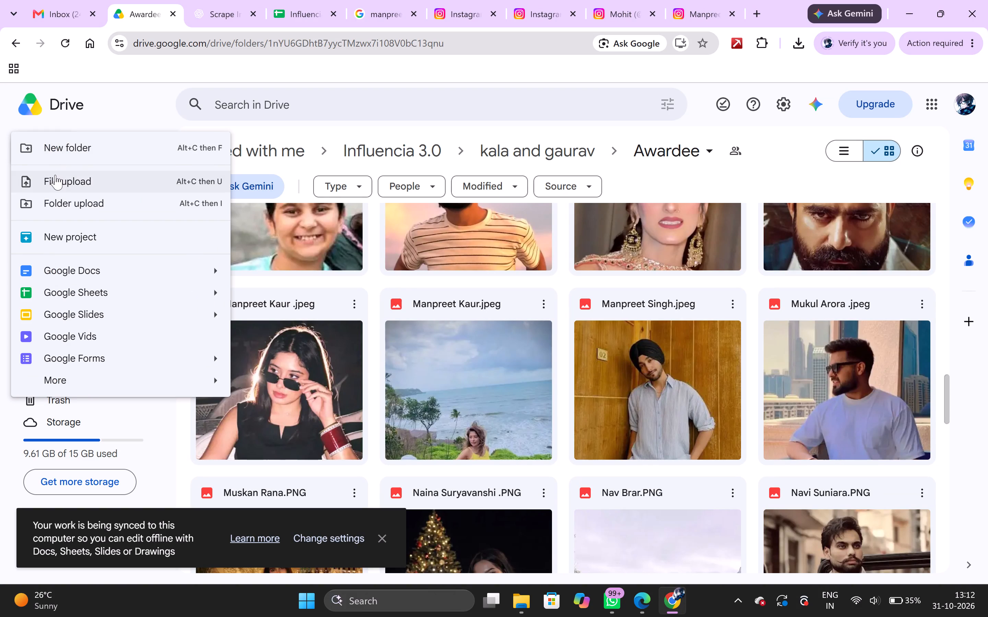
Upload the newly saved creator portrait JPEG from Downloads to the shared Awardee folder in Drive.
click(55, 175)
click(163, 118)
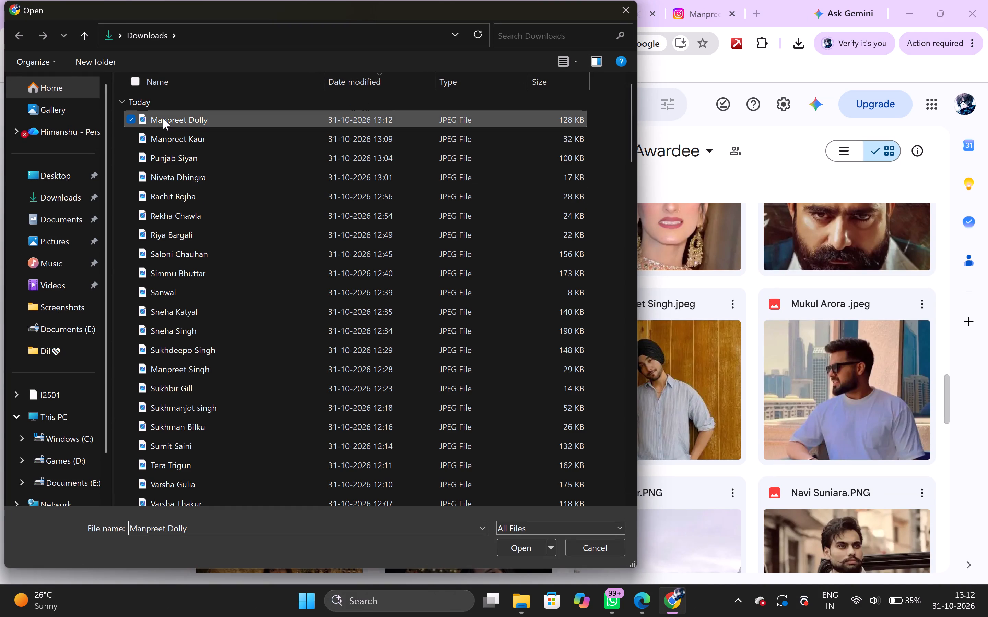
click(520, 551)
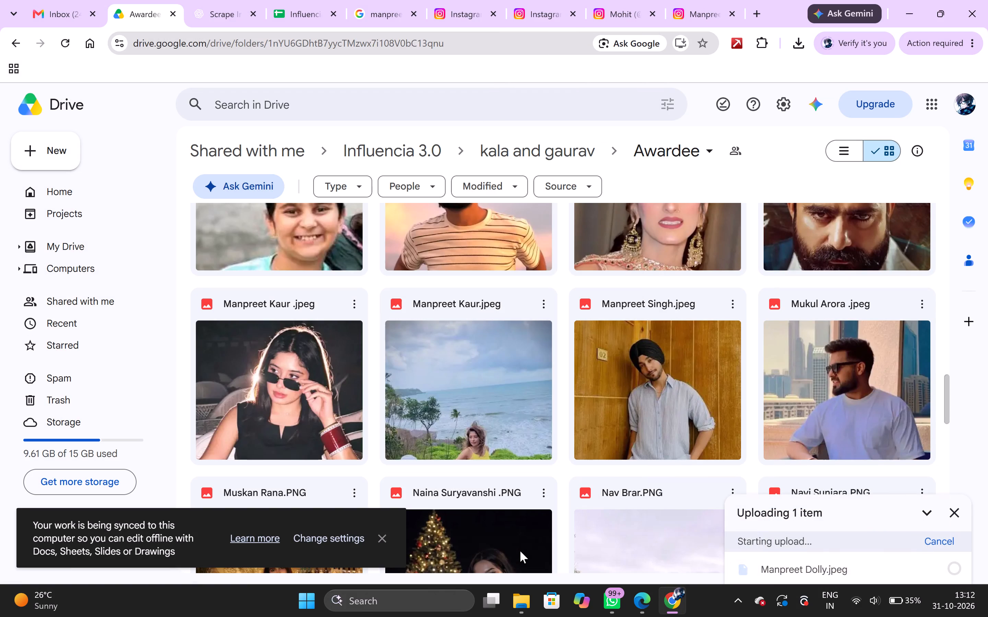
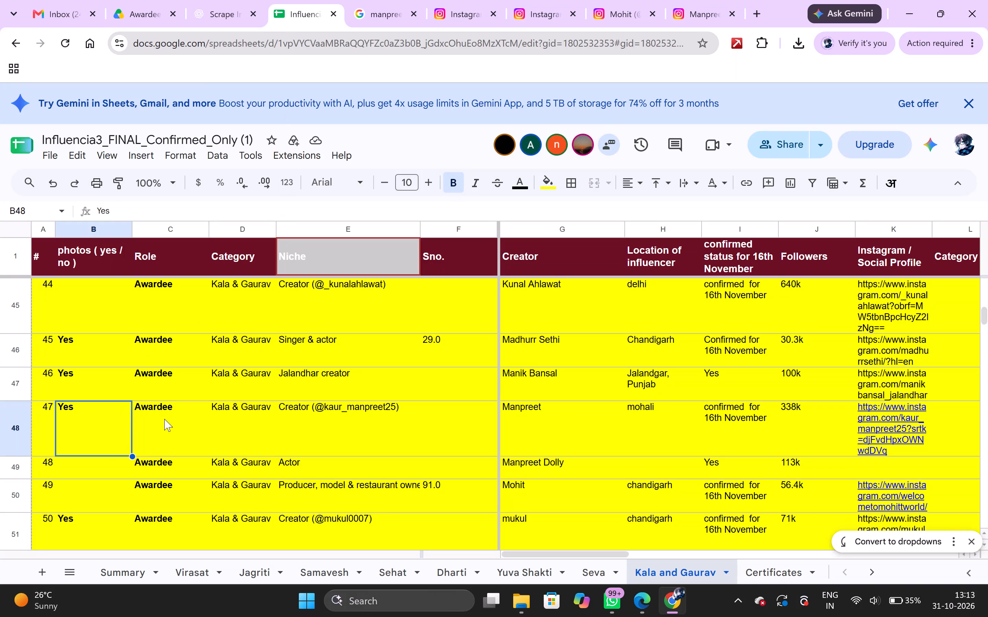
Mark the photo status as Yes for the actor listed as entry 48 in the Kala and Gaurav sheet.
click(104, 474)
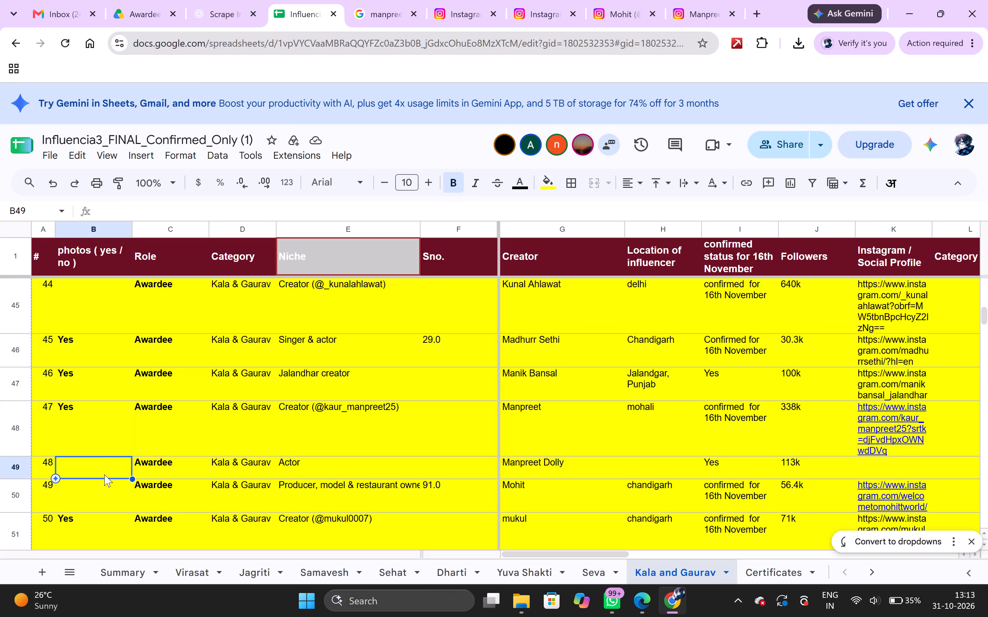
text(es)
key(Right)
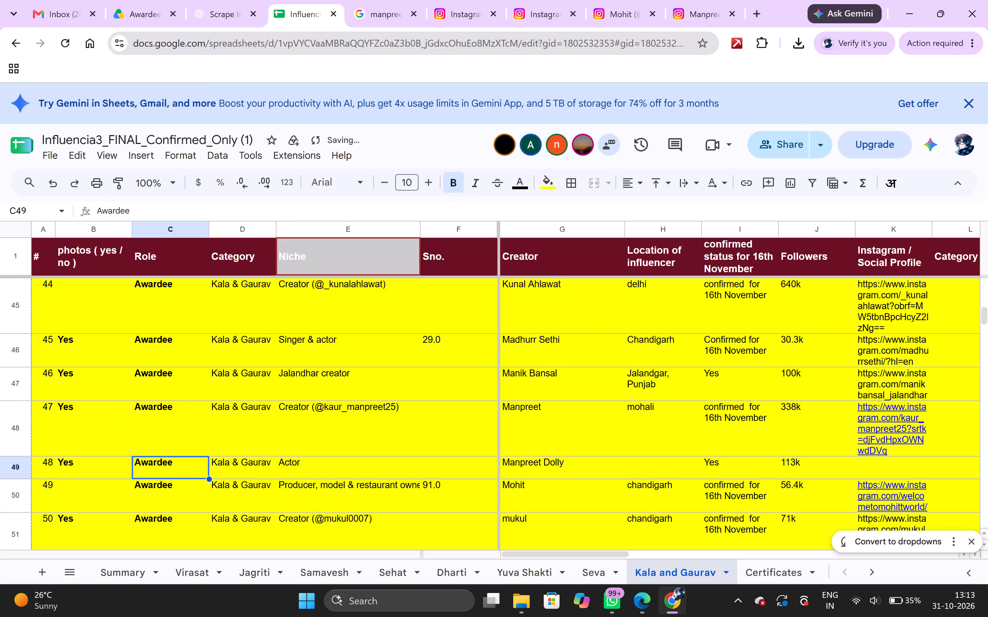
Check the creator, followers and Instagram profile cells of entry 48, and return to the photos column at entry 49.
key(Right)
key(Right)
key(Right)
key(Right)
key(Right)
key(Right)
key(Right)
key(Right)
key(Right)
key(Left)
key(Left)
key(Left)
key(Left)
key(Left)
key(Left)
key(Left)
key(Left)
key(Left)
key(Left)
key(Left)
key(Left)
key(Left)
key(Left)
key(Left)
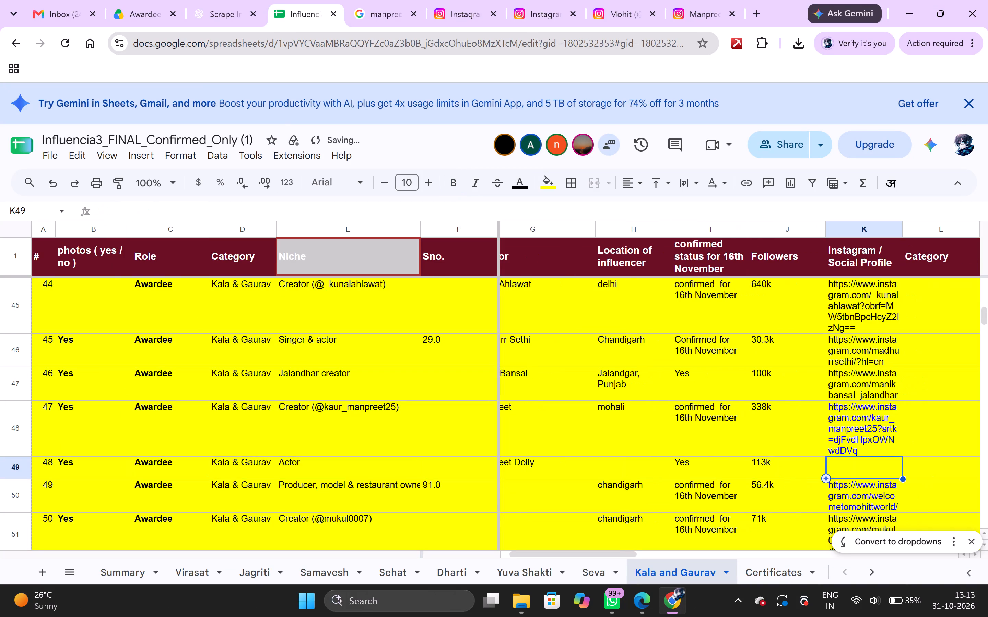
key(Right)
key(Down)
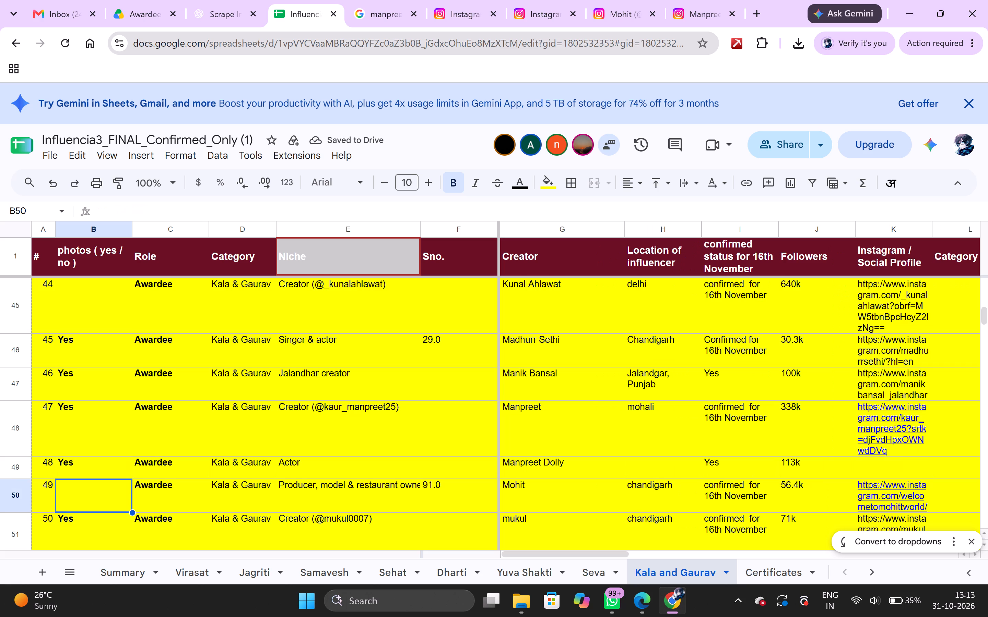
key(ctrl+Down)
key(Down)
key(ctrl+Down)
key(Down)
key(Down)
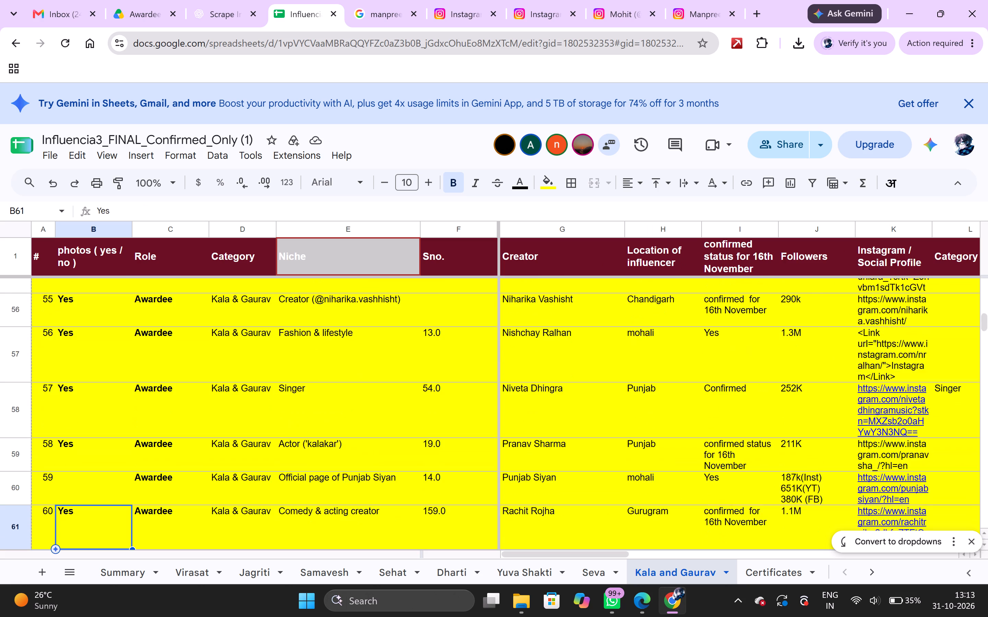
key(Down)
key(Up)
key(Up)
key(Right)
key(Right)
key(Right)
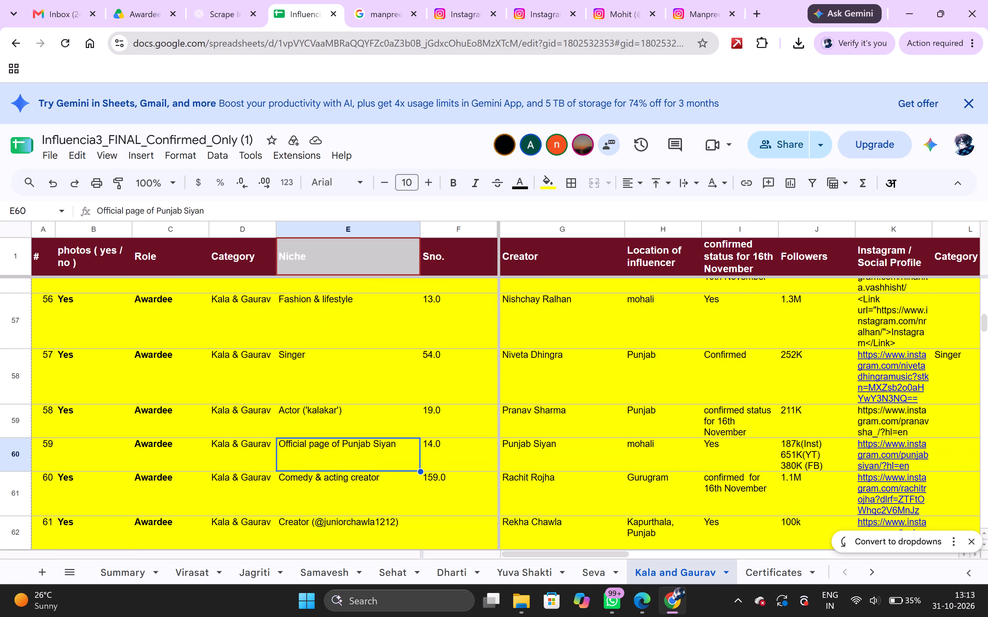
key(Left)
key(Left)
key(Left)
text(es)
key(Down)
Review the photos column down to the end of the list and around entries 42 to 52 for awardees with no status.
key(Down)
key(ctrl+Down)
key(Down)
key(Down)
key(Up)
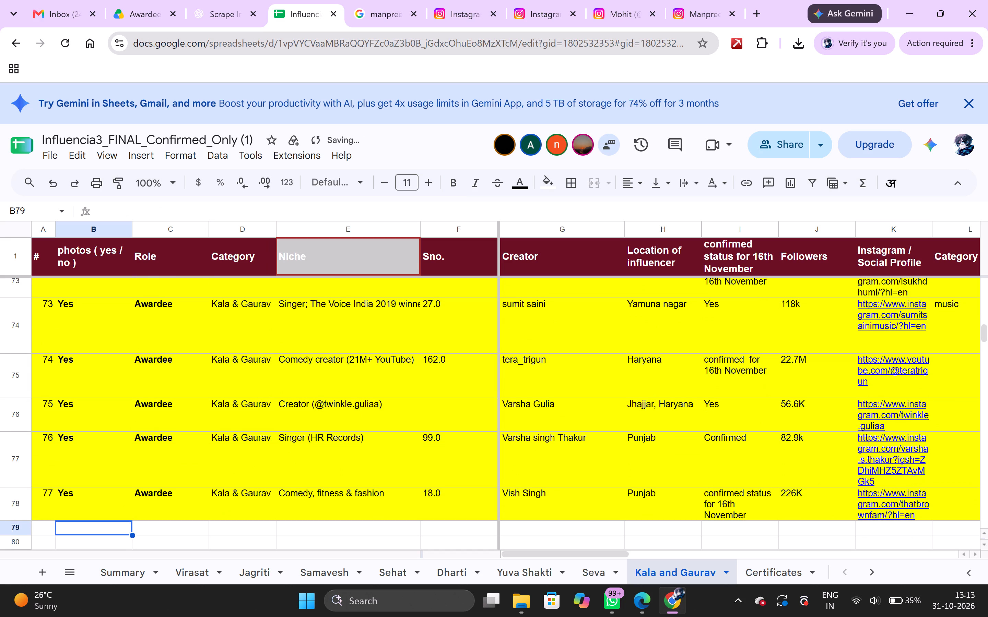
key(Up)
key(Up)
key(ctrl+Up)
key(Up)
key(Up)
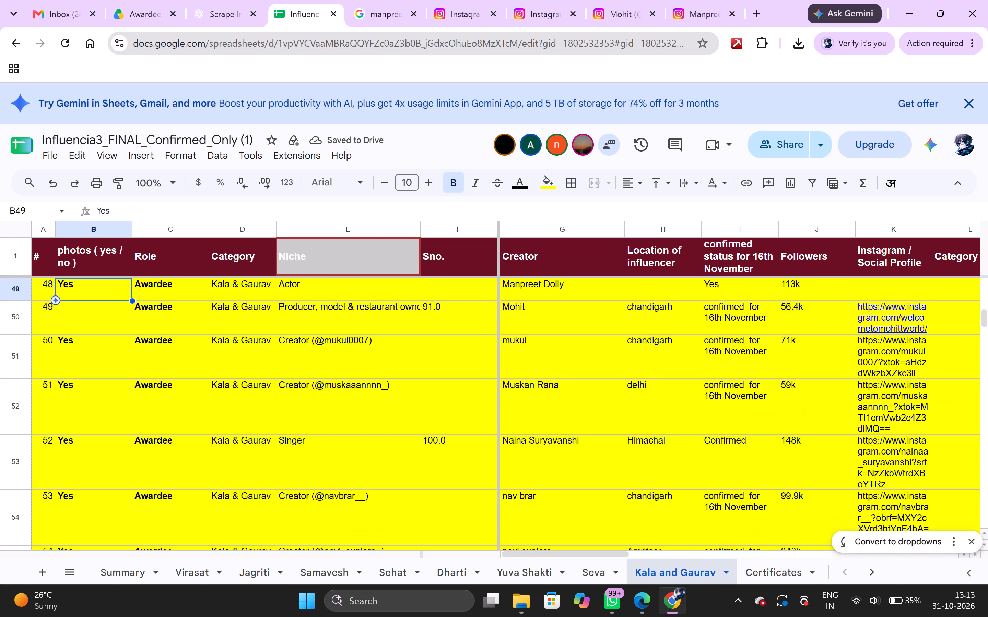
key(Down)
key(Up)
key(Down)
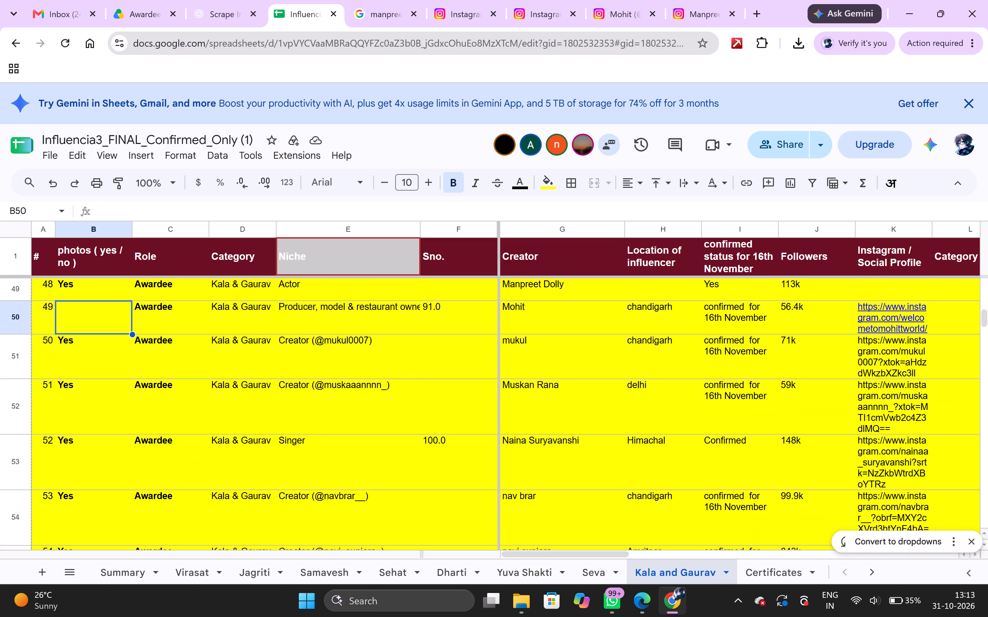
key(Up)
key(Up)
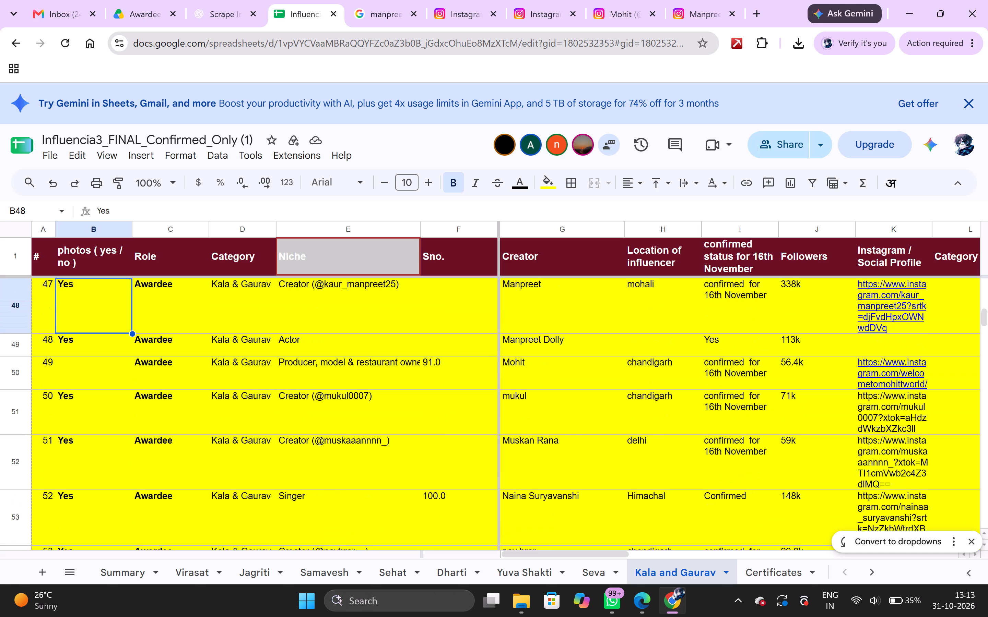
key(Up)
key(Up)
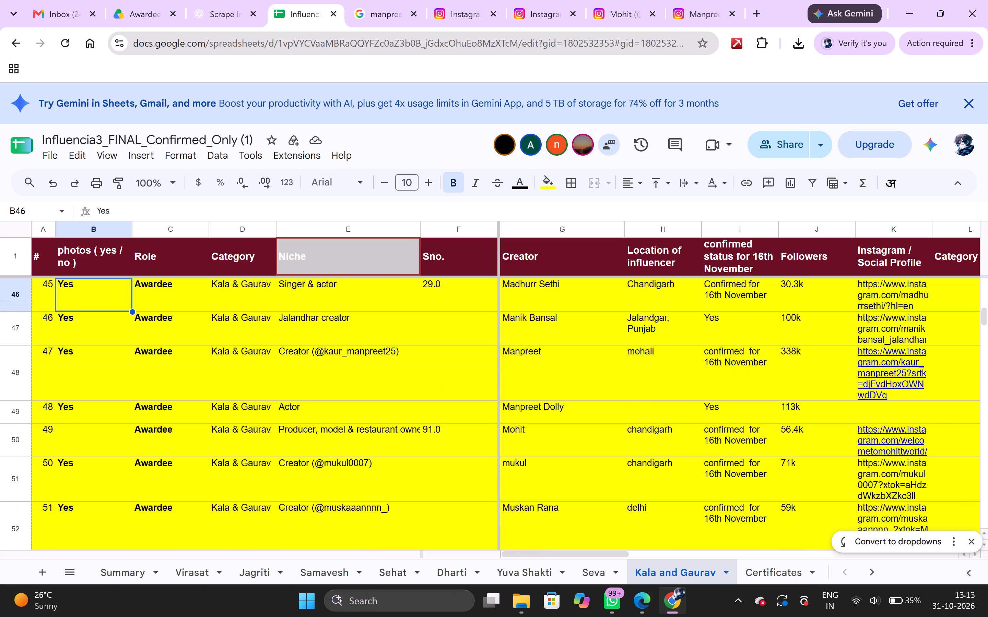
key(Up)
key(Up)
key(Up)
key(Down)
key(Up)
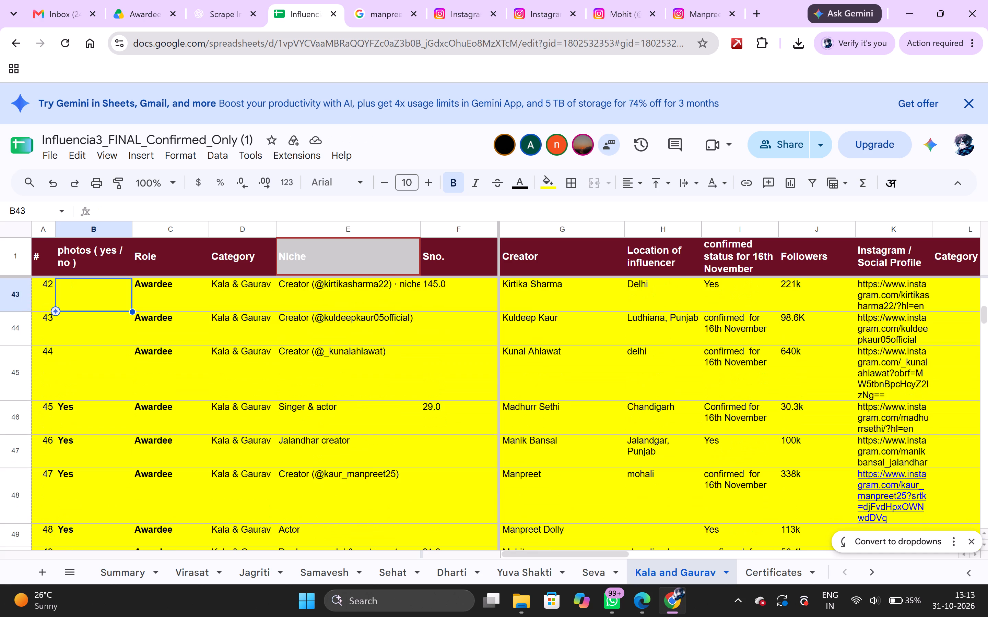
key(Down)
key(Down)
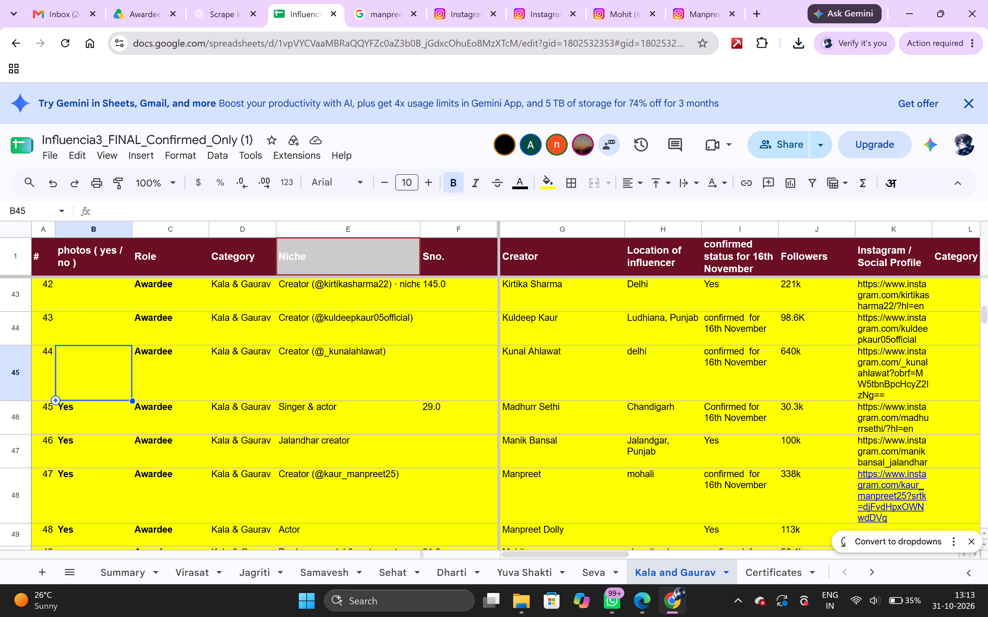
key(Down)
key(Down)
key(Down)
key(Up)
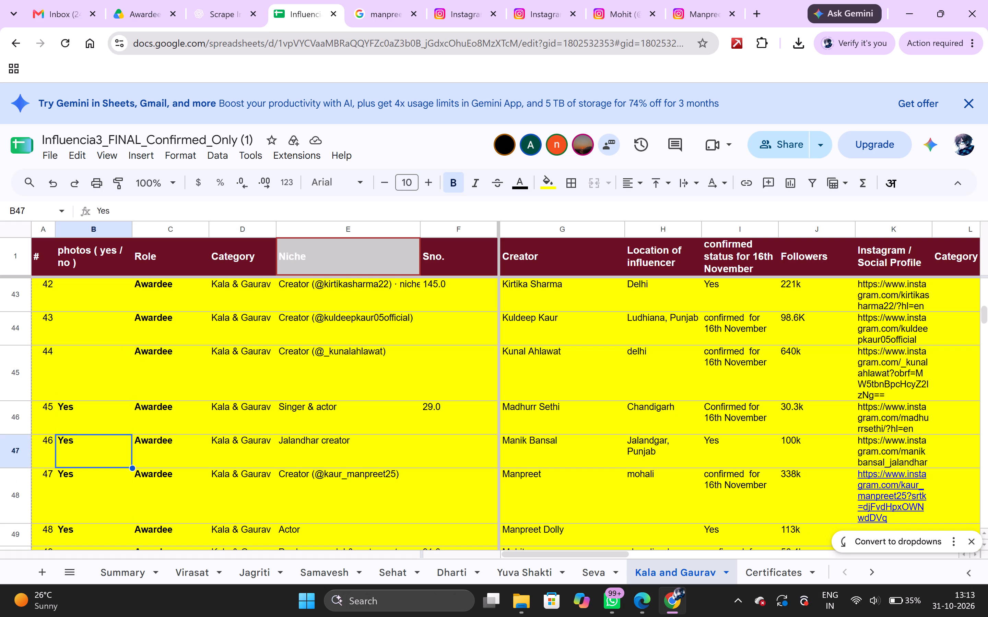
key(Down)
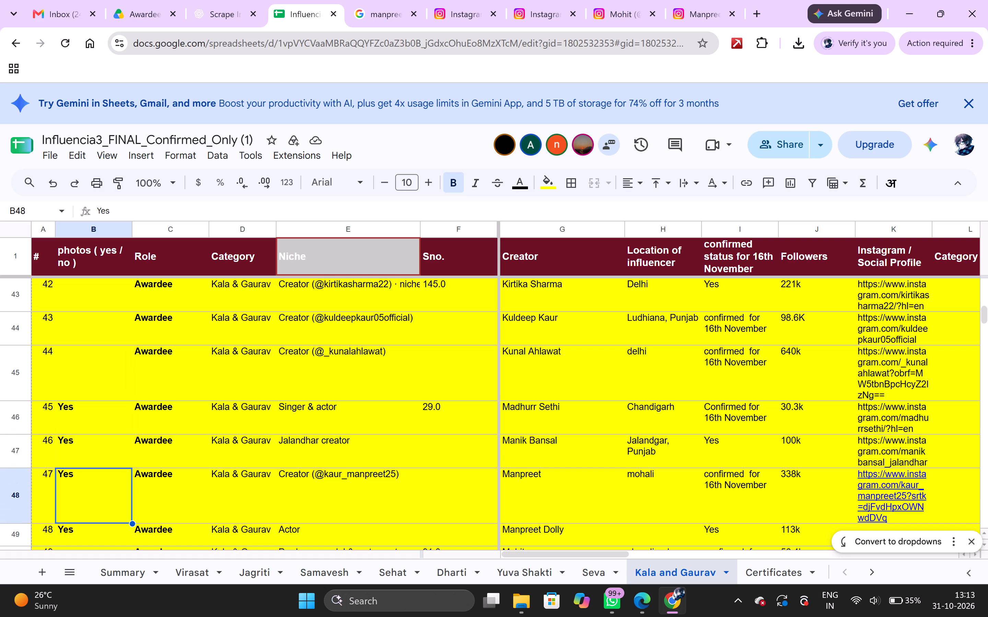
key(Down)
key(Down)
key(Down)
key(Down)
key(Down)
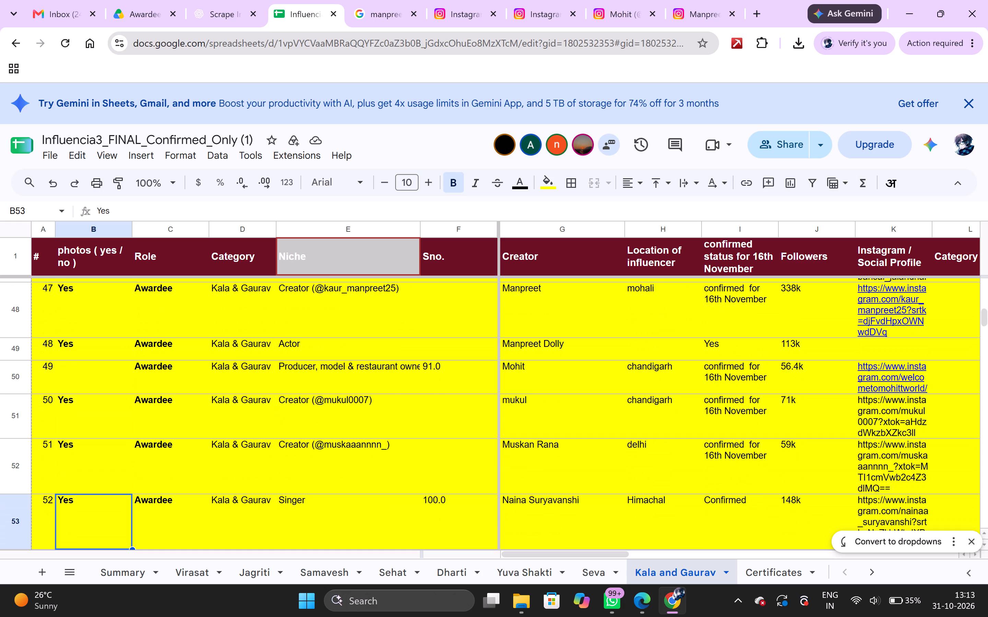
Review the photos column across about entries 28 to 56 of Kala and Gaurav for awardees with no status.
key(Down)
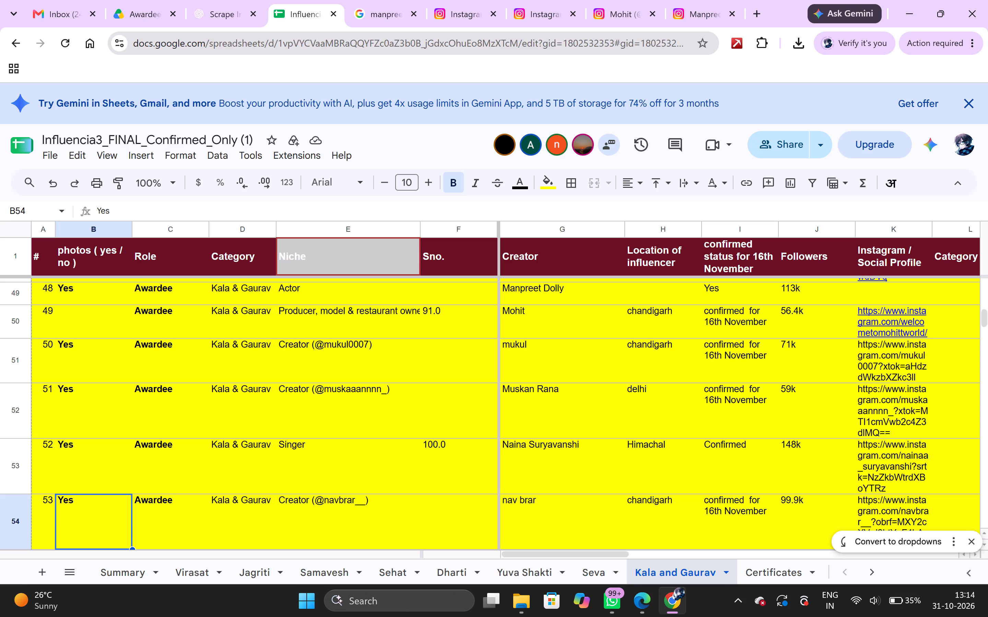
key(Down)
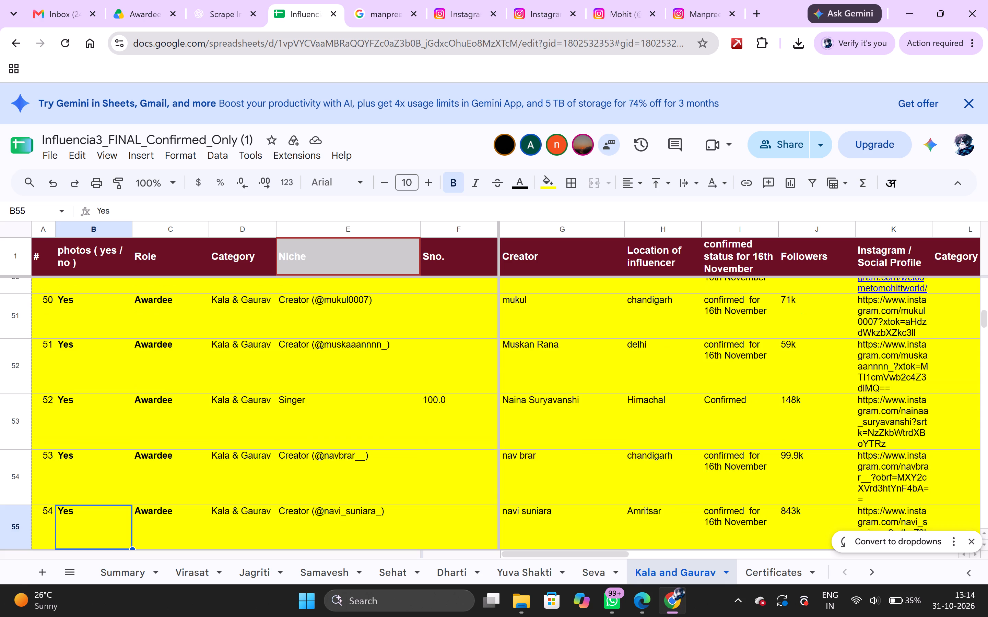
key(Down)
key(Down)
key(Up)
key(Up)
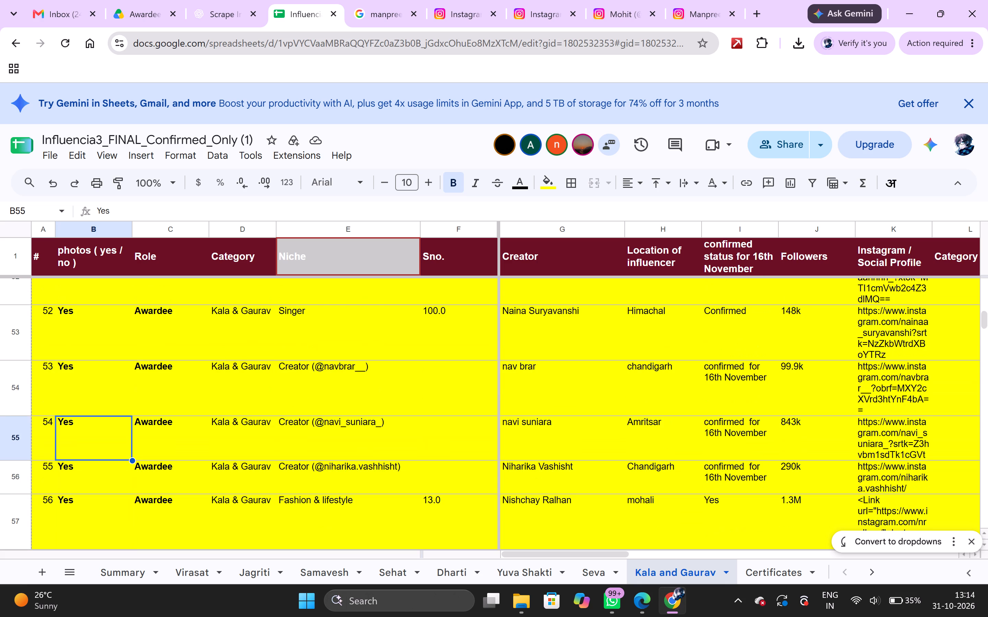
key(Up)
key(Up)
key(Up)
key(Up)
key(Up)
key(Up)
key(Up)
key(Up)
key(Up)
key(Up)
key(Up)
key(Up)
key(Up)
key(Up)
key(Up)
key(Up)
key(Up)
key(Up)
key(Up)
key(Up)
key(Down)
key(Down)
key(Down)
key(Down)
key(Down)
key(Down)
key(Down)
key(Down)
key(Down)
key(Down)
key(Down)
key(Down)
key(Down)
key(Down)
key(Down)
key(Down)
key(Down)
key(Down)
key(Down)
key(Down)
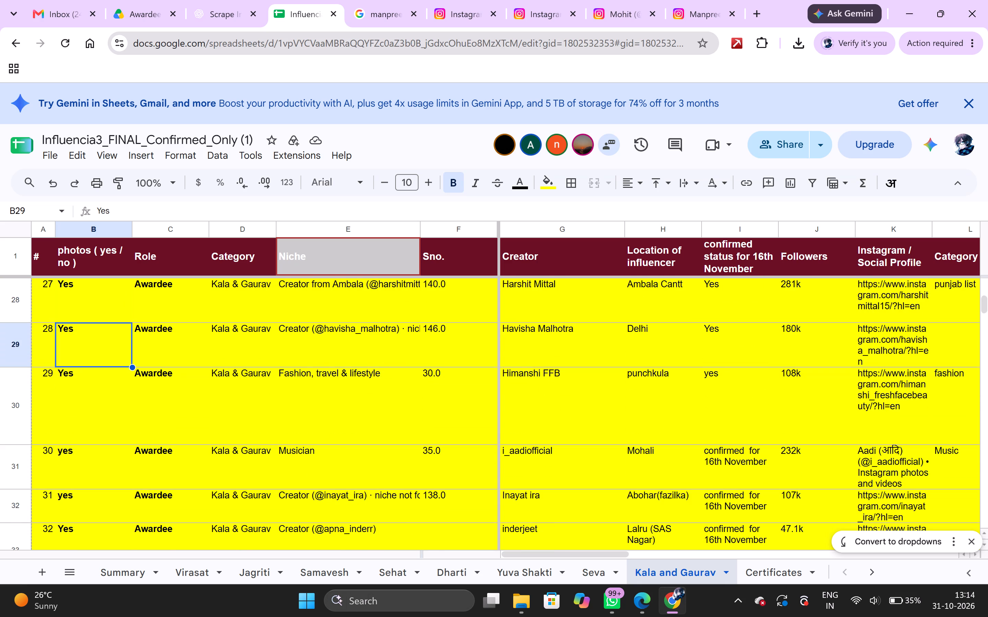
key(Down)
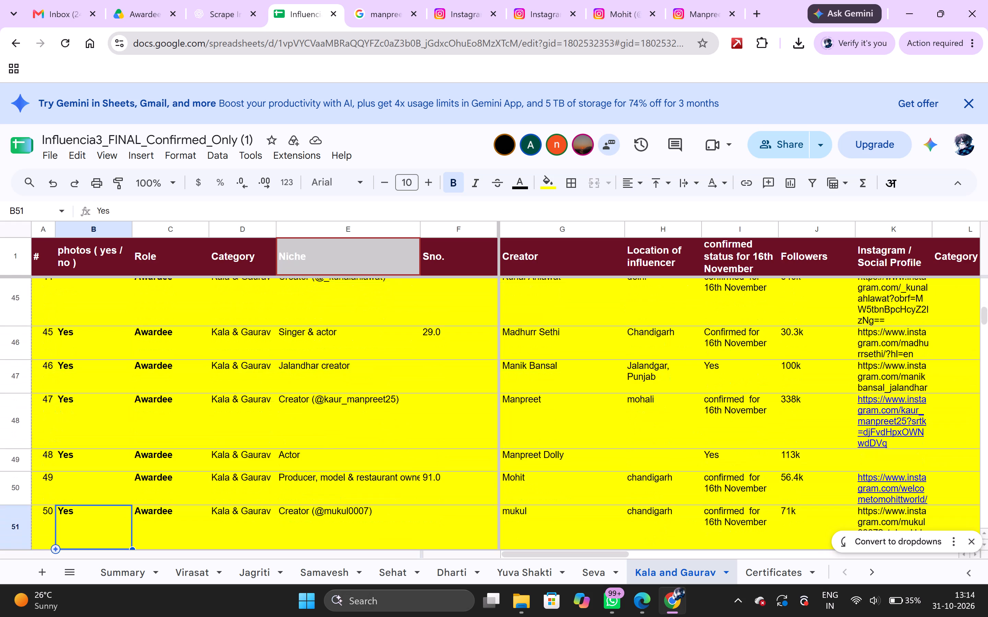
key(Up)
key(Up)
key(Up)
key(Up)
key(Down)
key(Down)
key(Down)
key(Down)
Open the Instagram profile linked for entry 49, the producer, model and restaurant owner, in the Kala and Gaurav sheet.
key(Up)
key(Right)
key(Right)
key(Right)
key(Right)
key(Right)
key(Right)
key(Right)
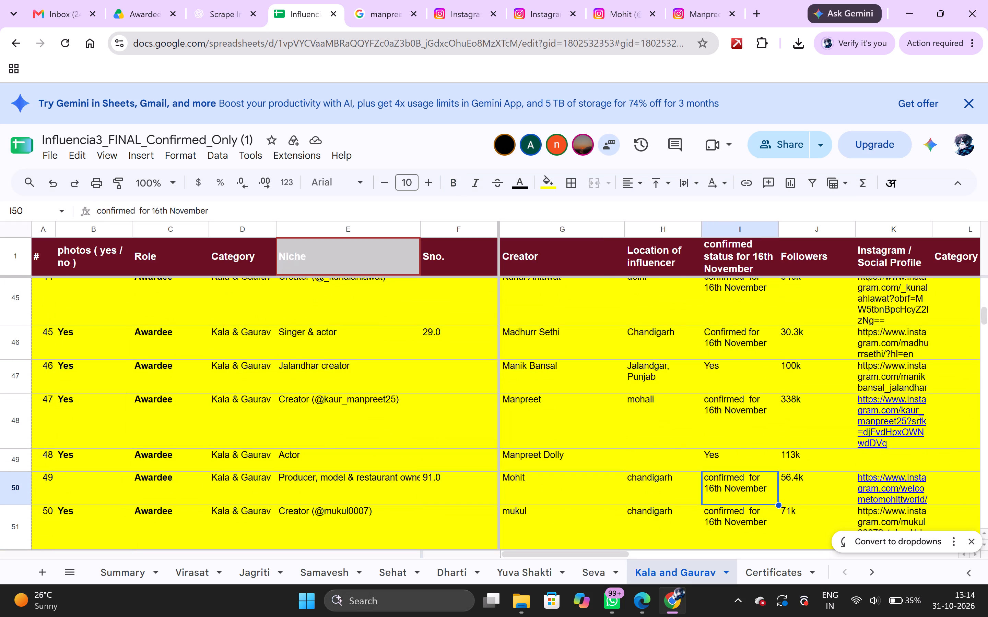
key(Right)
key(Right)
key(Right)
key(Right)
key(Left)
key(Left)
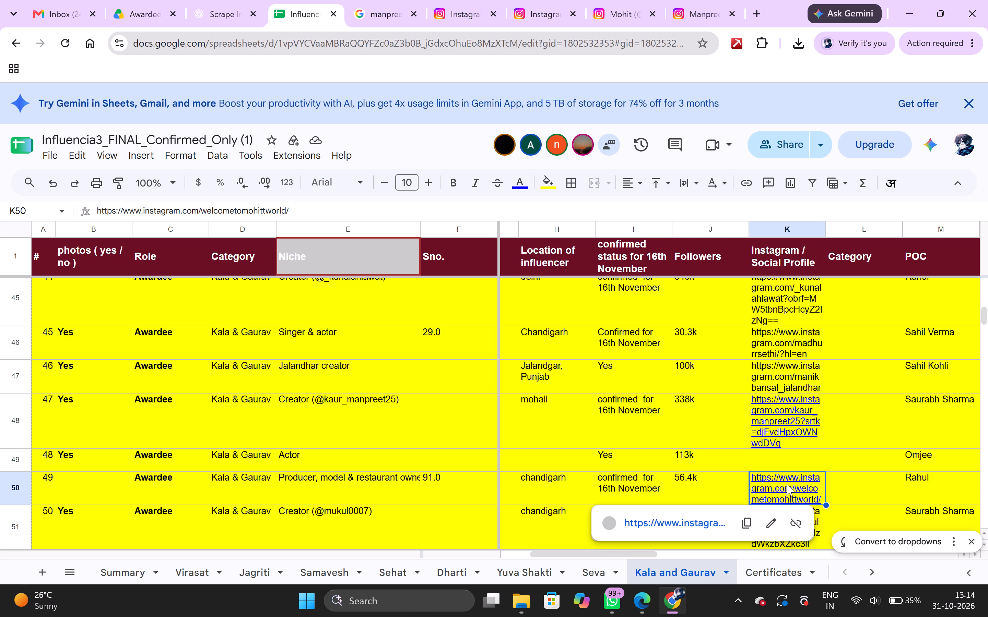
double_click(822, 495)
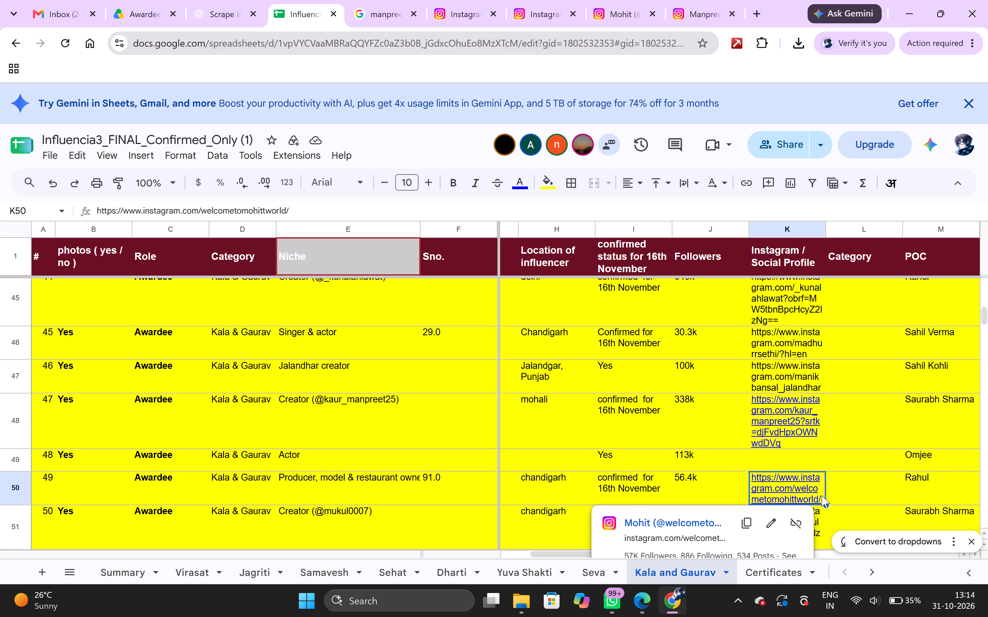
click(815, 499)
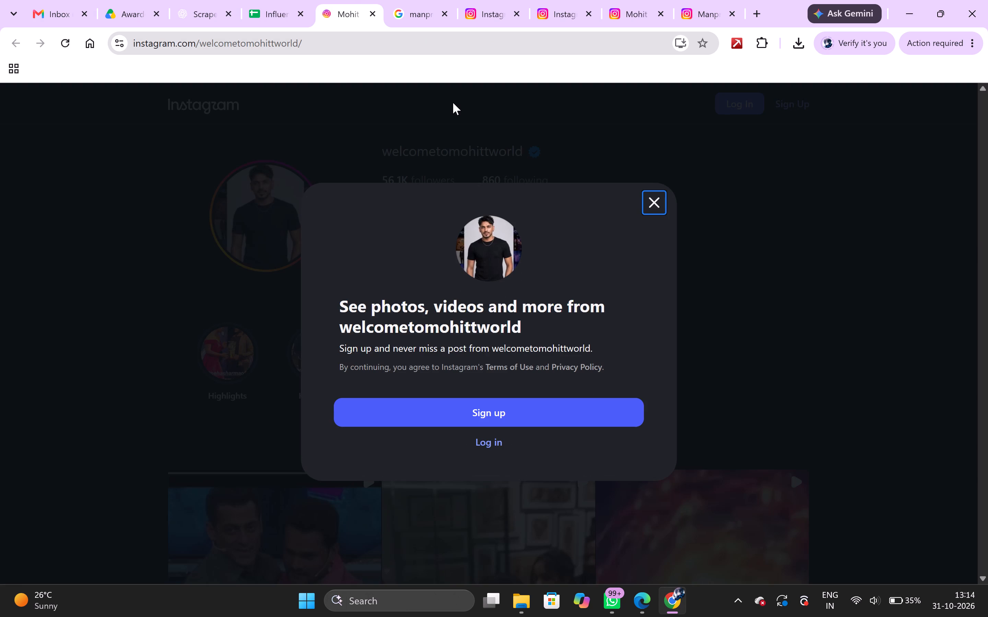
Browse the posts on the entry 49 awardee's Instagram profile for a usable photo, dismissing any sign-up prompts.
click(657, 210)
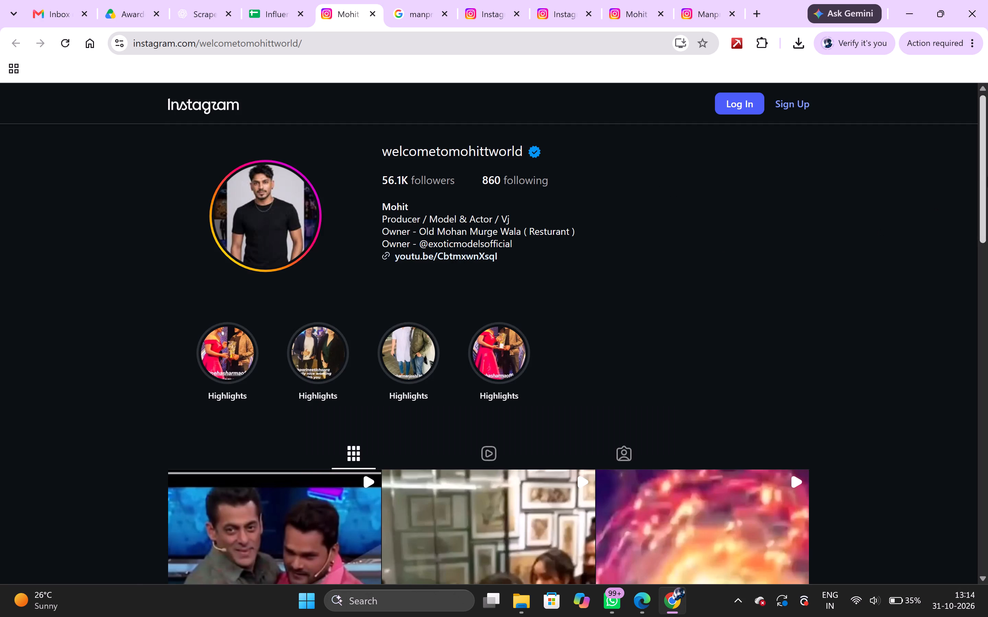
drag(987, 173, 985, 236)
click(630, 244)
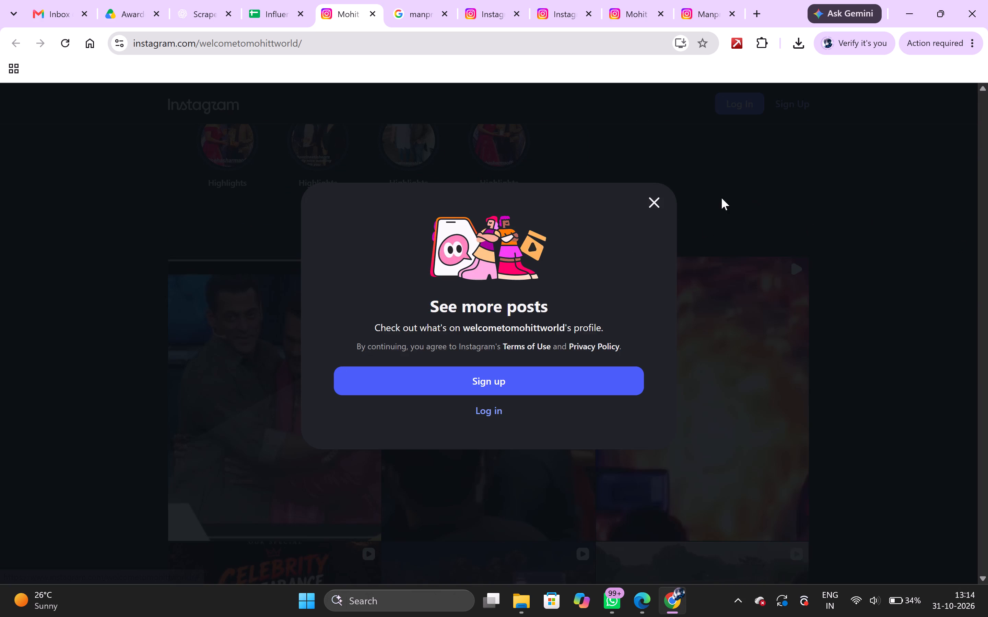
click(661, 206)
drag(987, 204, 971, 297)
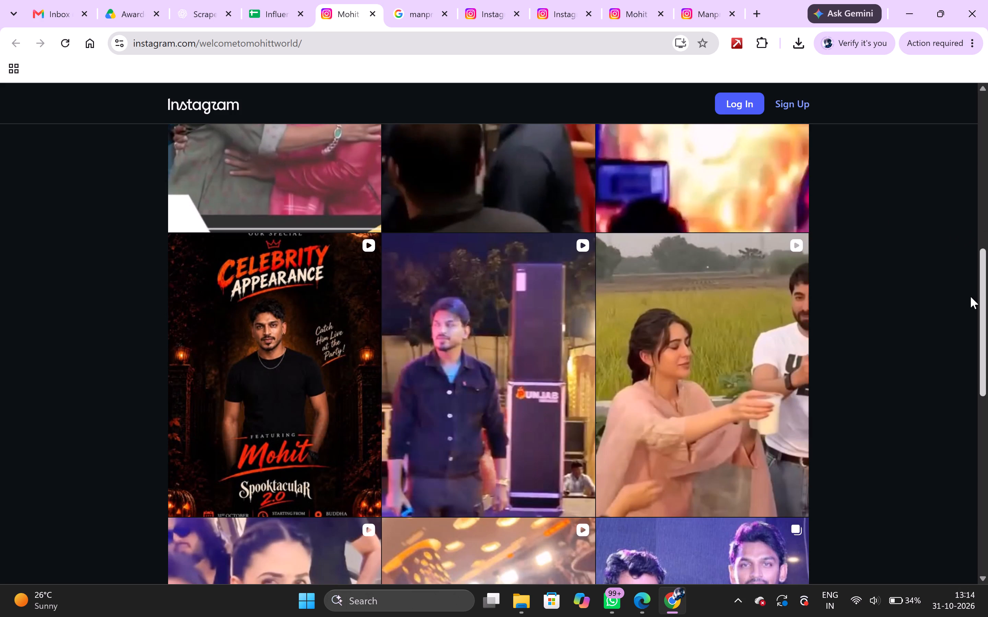
drag(971, 297, 979, 331)
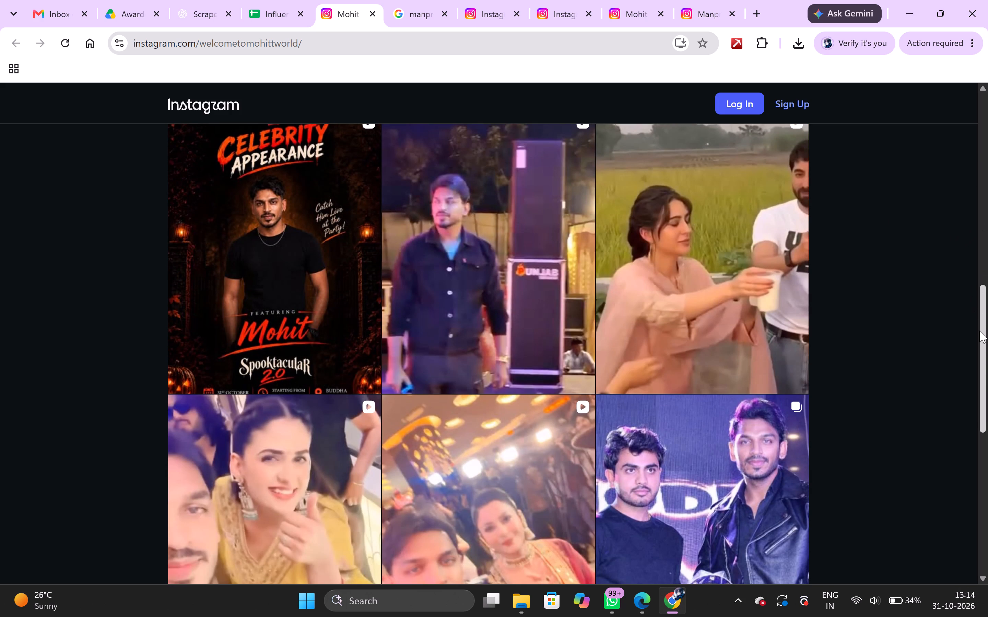
drag(980, 335, 972, 437)
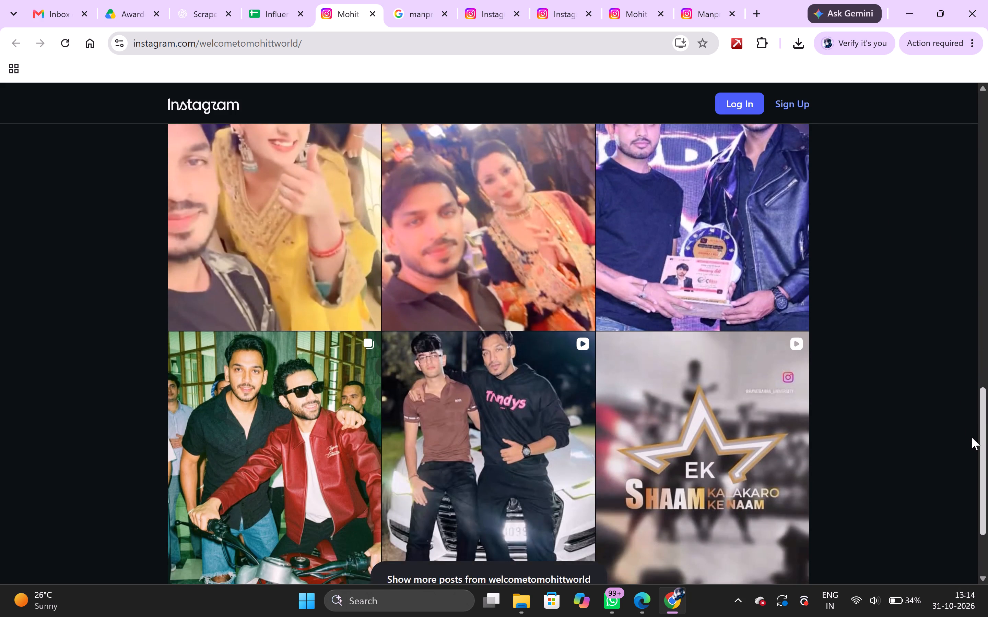
drag(972, 437, 972, 442)
click(269, 471)
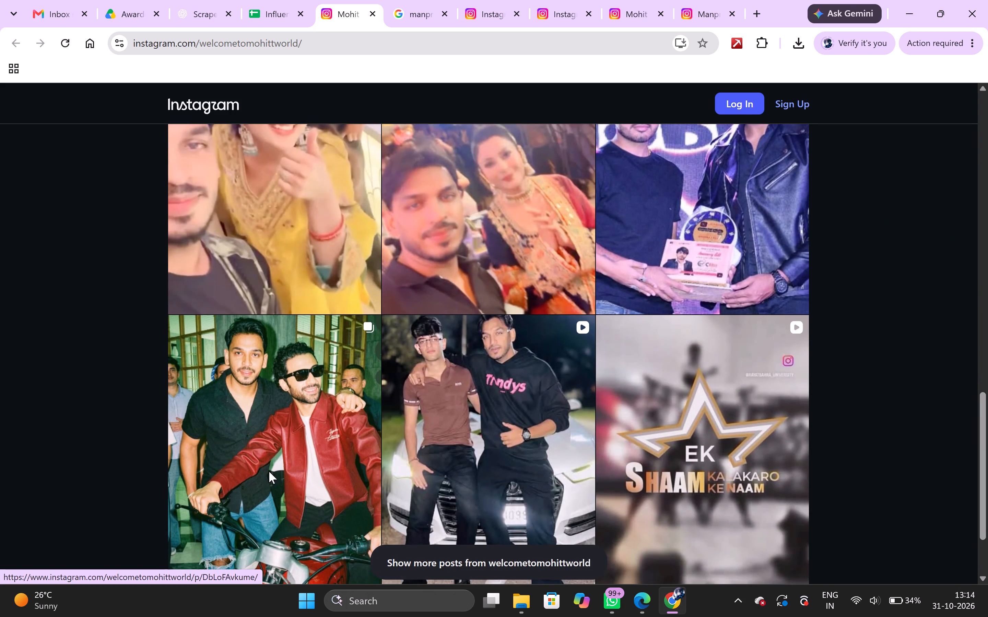
click(658, 202)
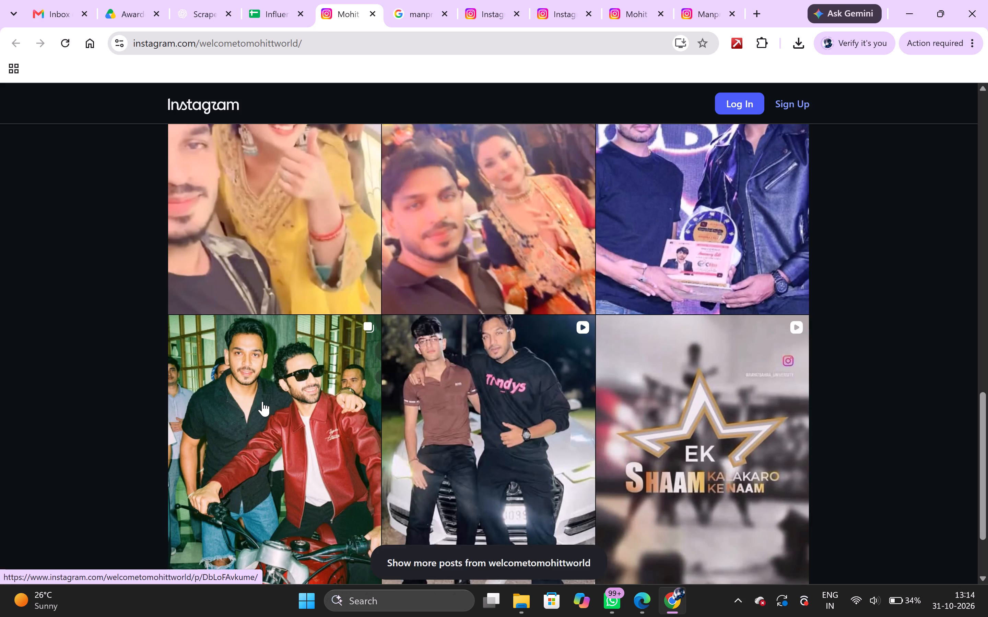
right_click(262, 401)
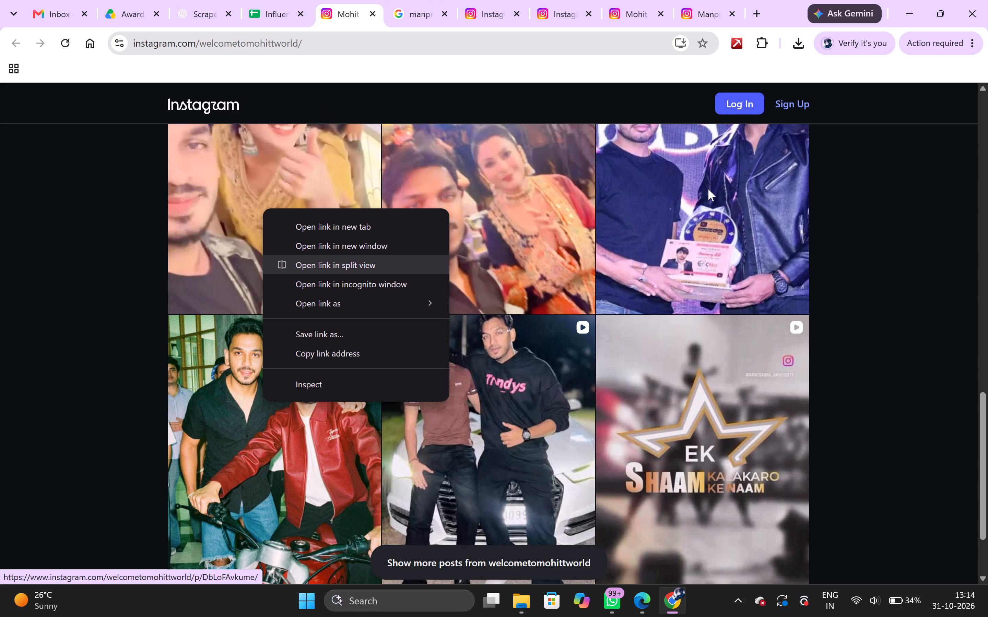
drag(981, 400, 987, 0)
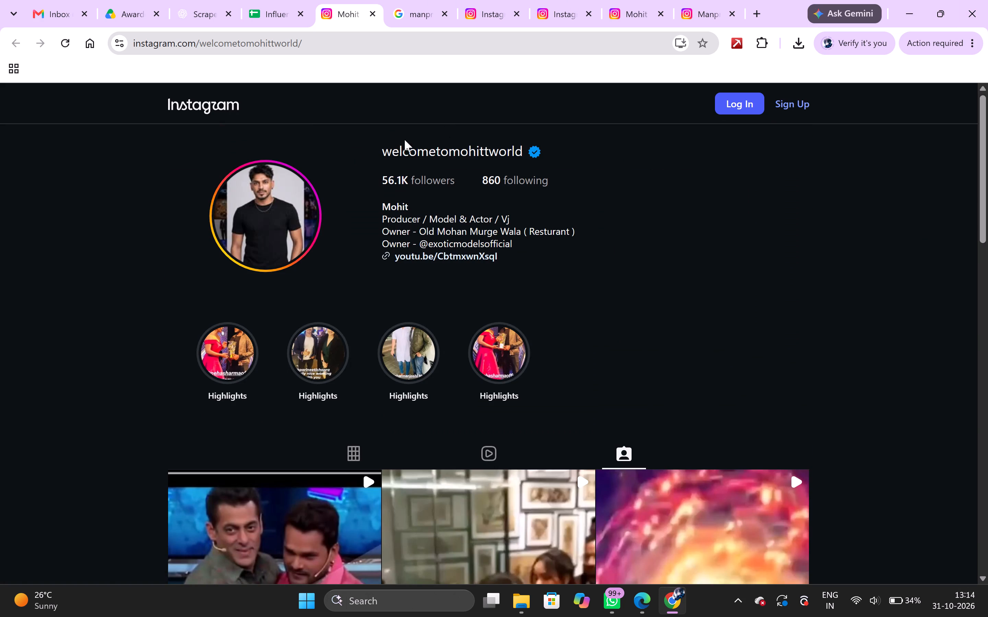
drag(381, 151, 522, 152)
key(ctrl+c)
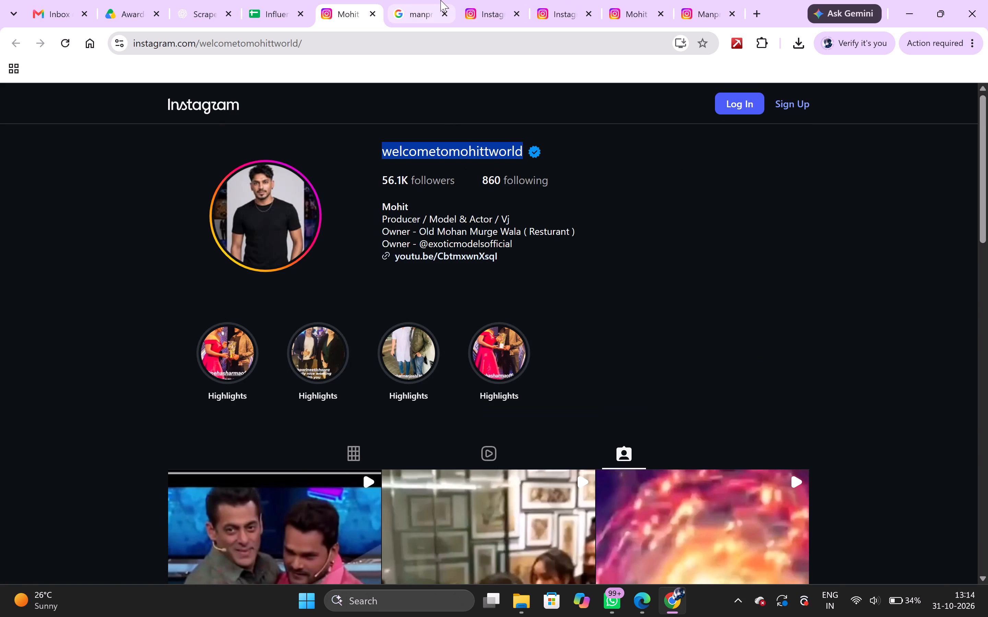
click(438, 0)
key(alt+d)
key(ctrl+v)
key(Return)
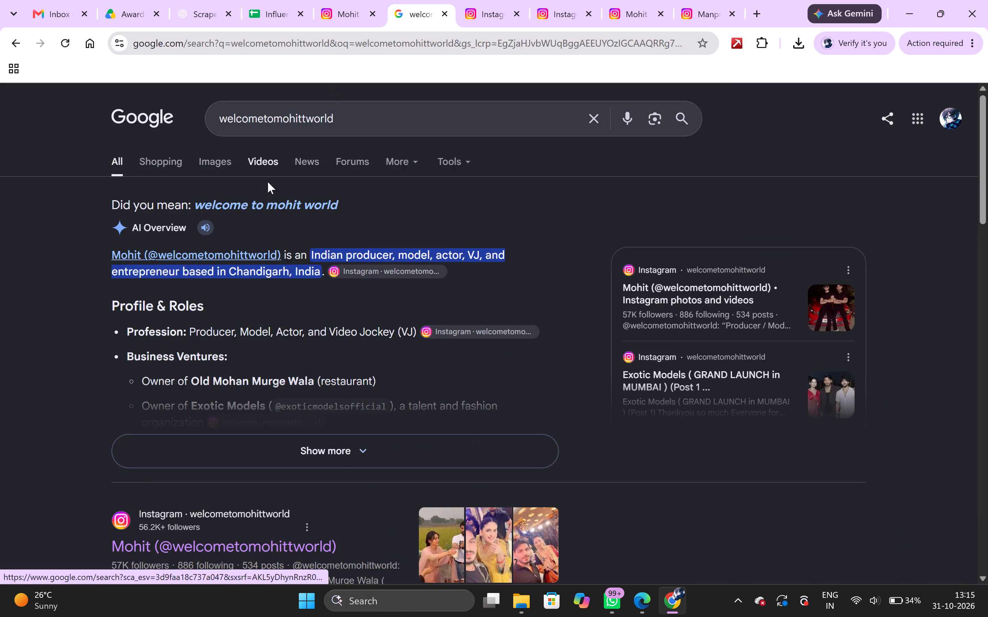
click(219, 173)
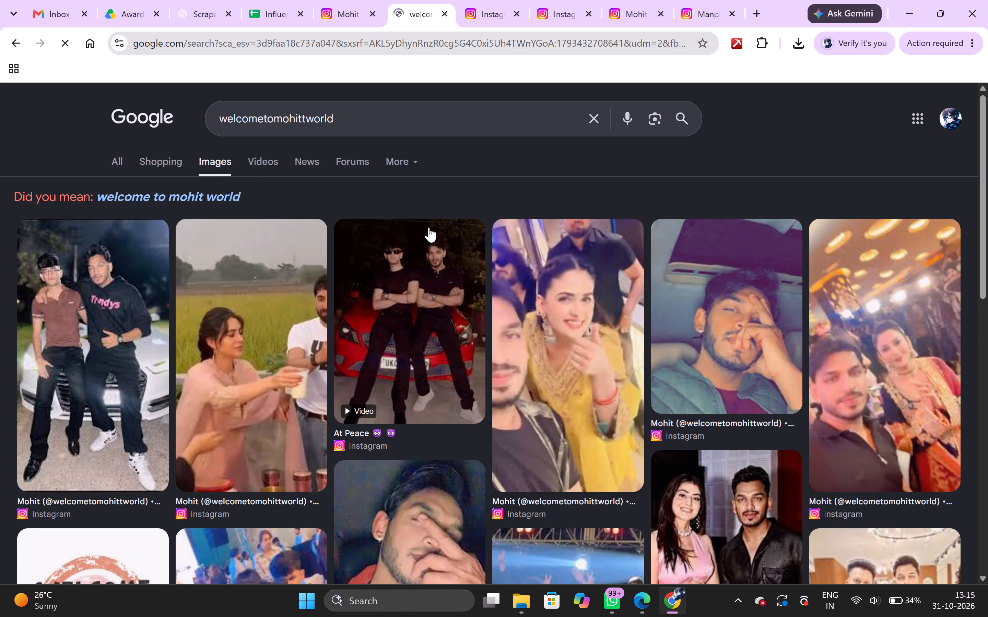
drag(987, 194, 987, 370)
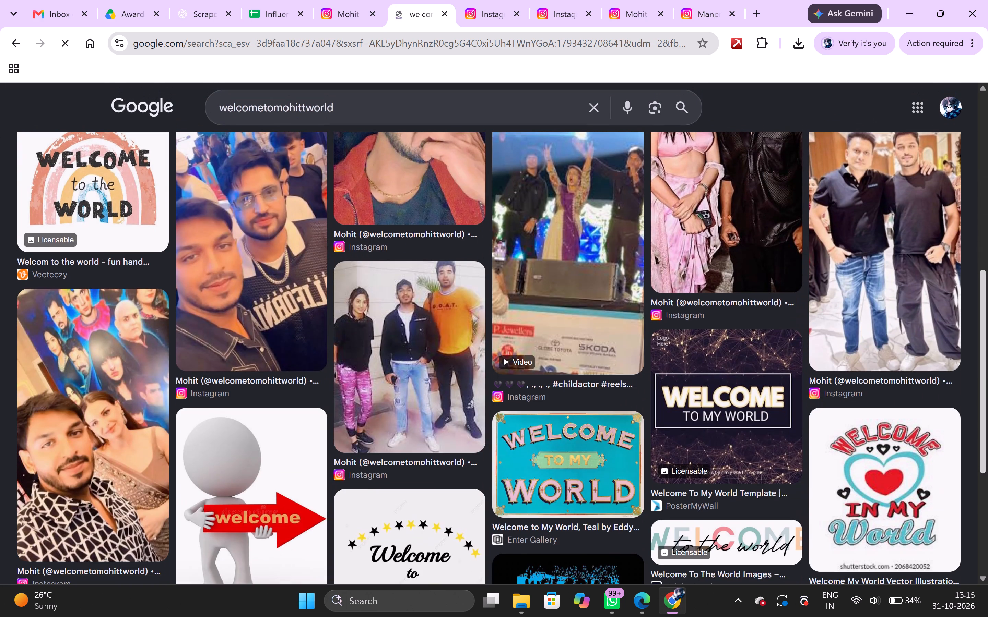
drag(987, 370, 987, 470)
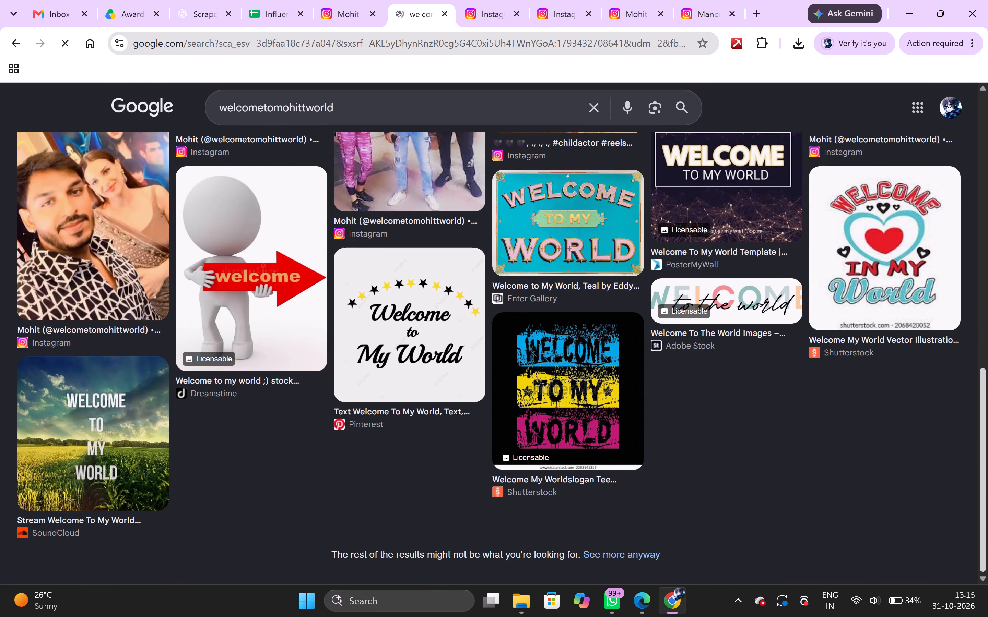
drag(987, 470, 987, 523)
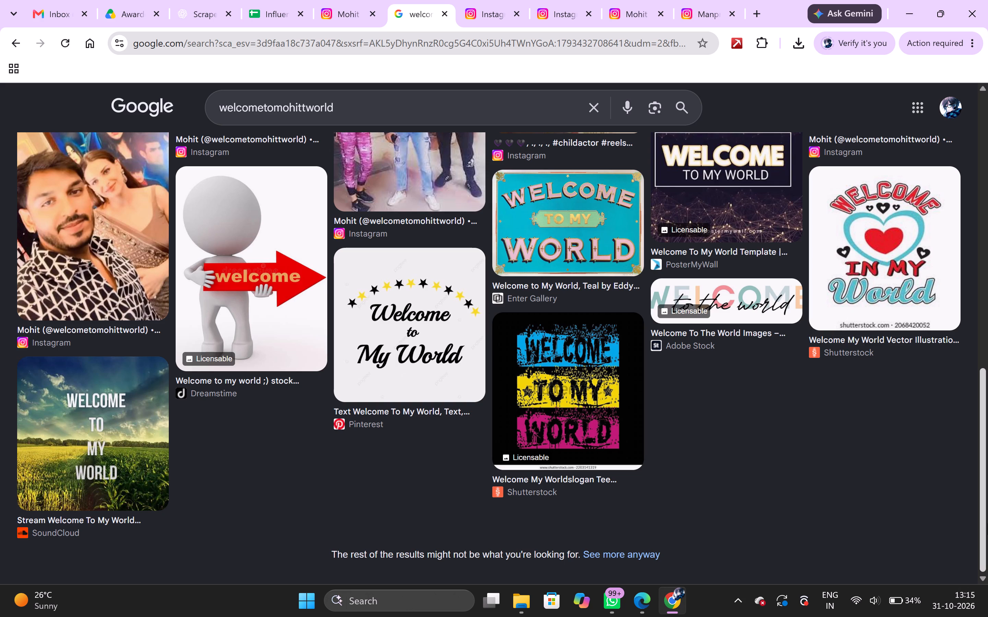
drag(987, 523, 987, 558)
drag(987, 558, 971, 463)
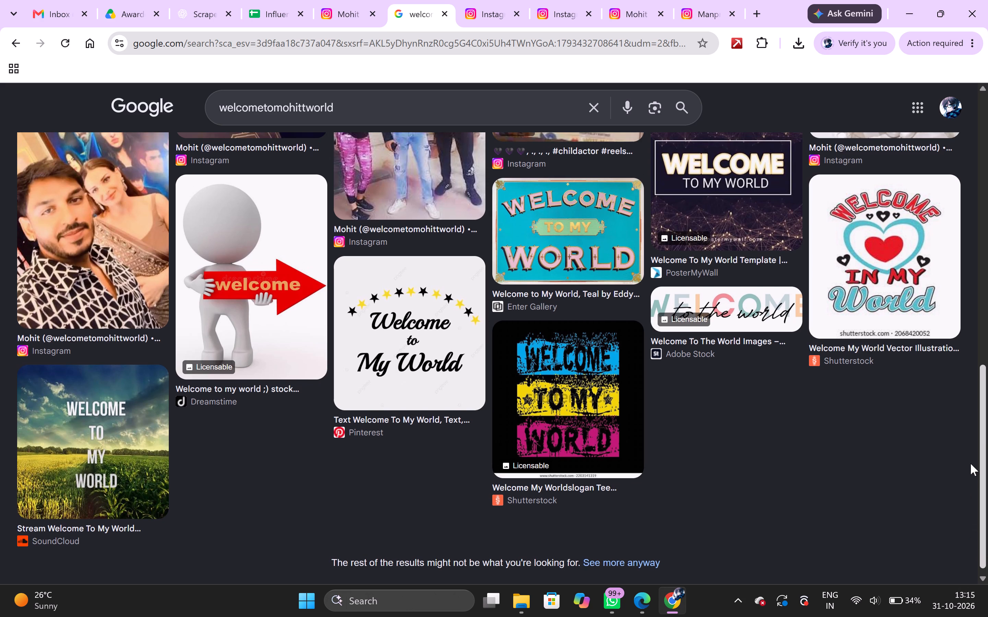
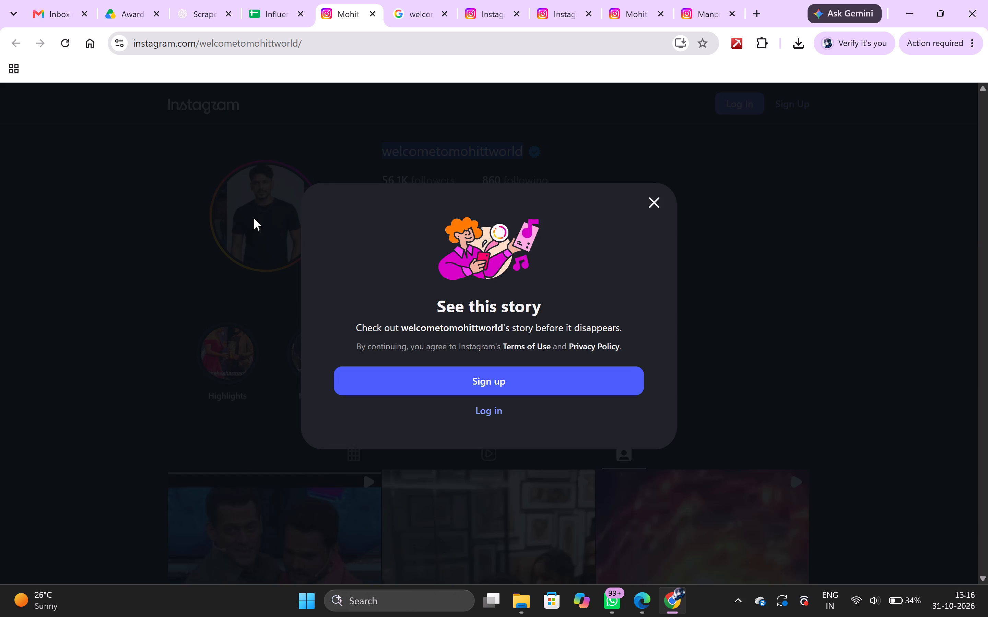
click(654, 199)
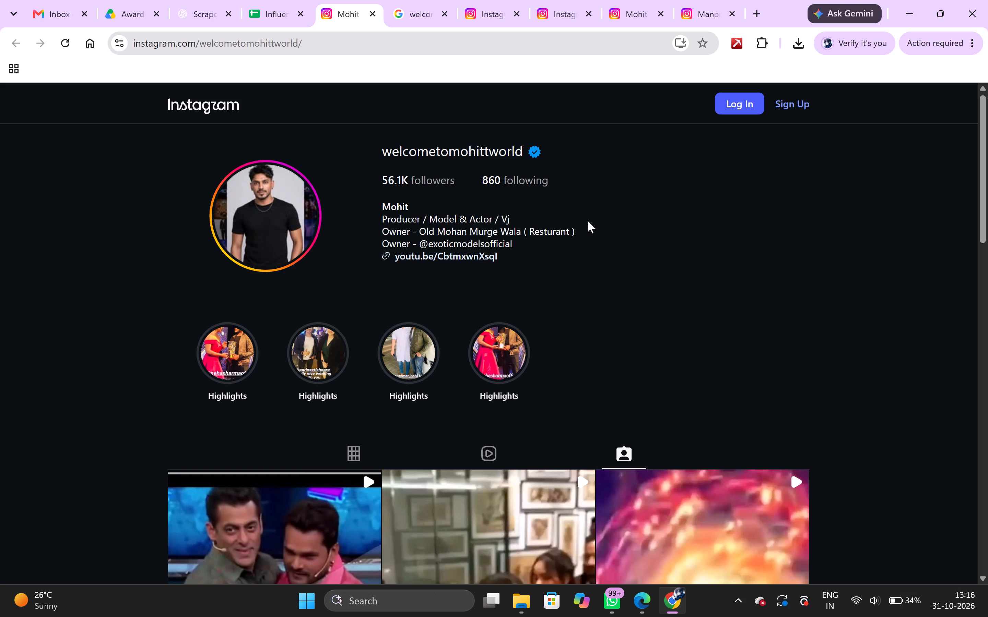
click(277, 0)
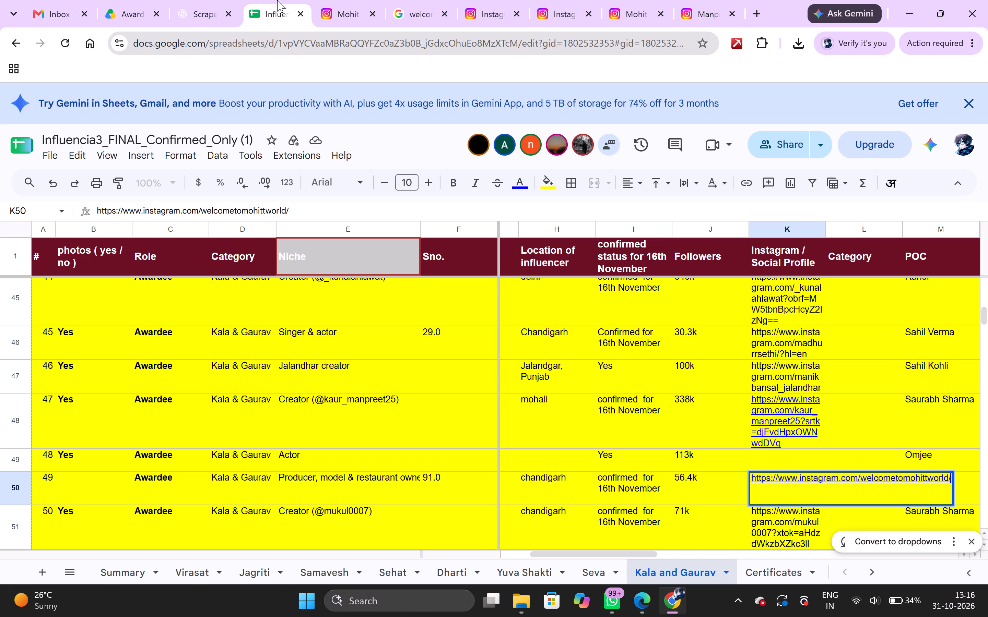
click(709, 0)
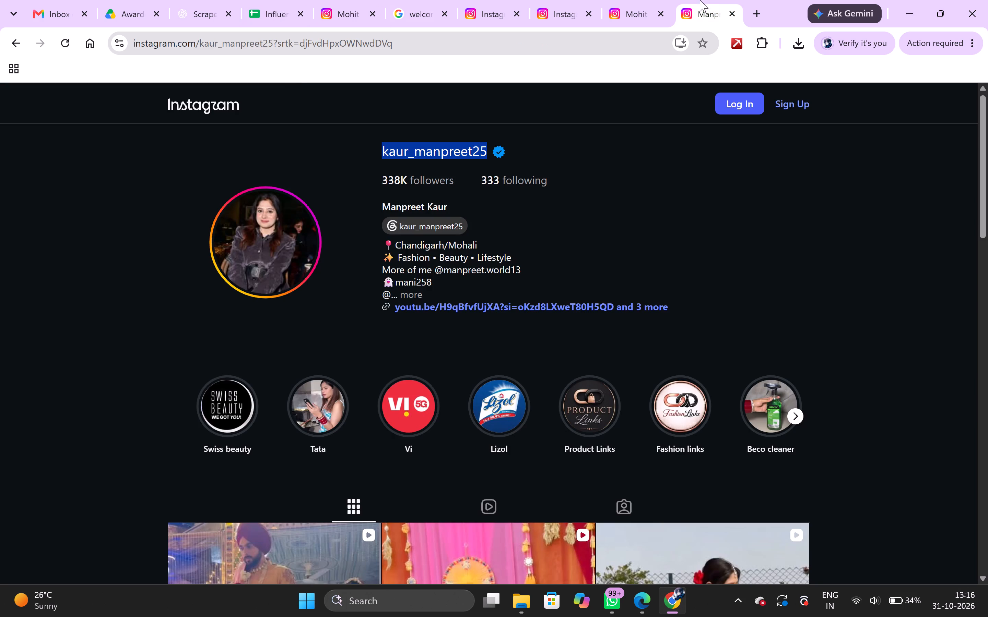
click(370, 2)
click(417, 2)
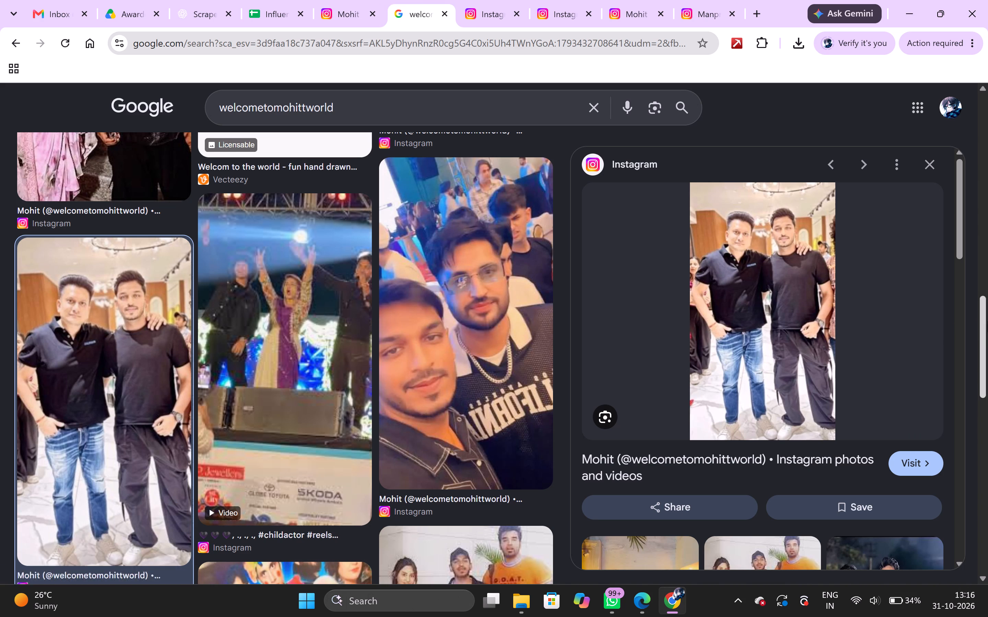
drag(987, 325, 987, 128)
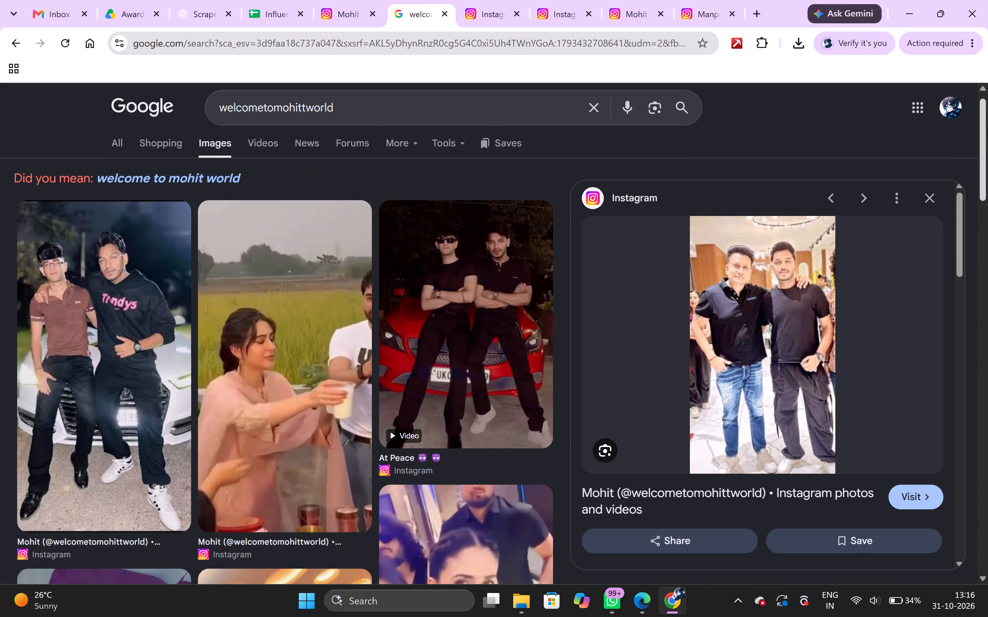
drag(987, 128, 987, 222)
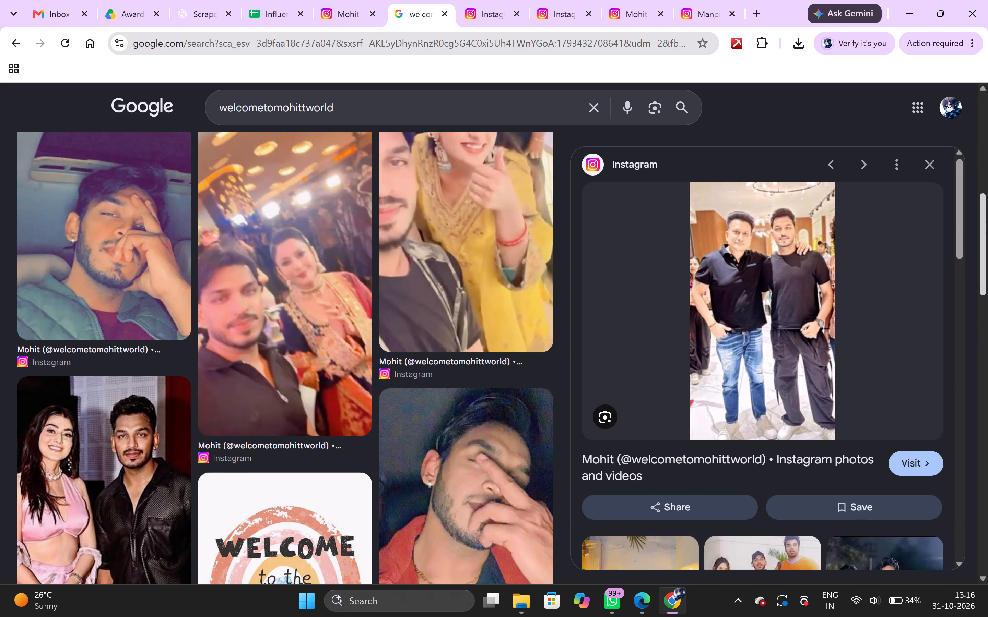
drag(987, 222, 987, 308)
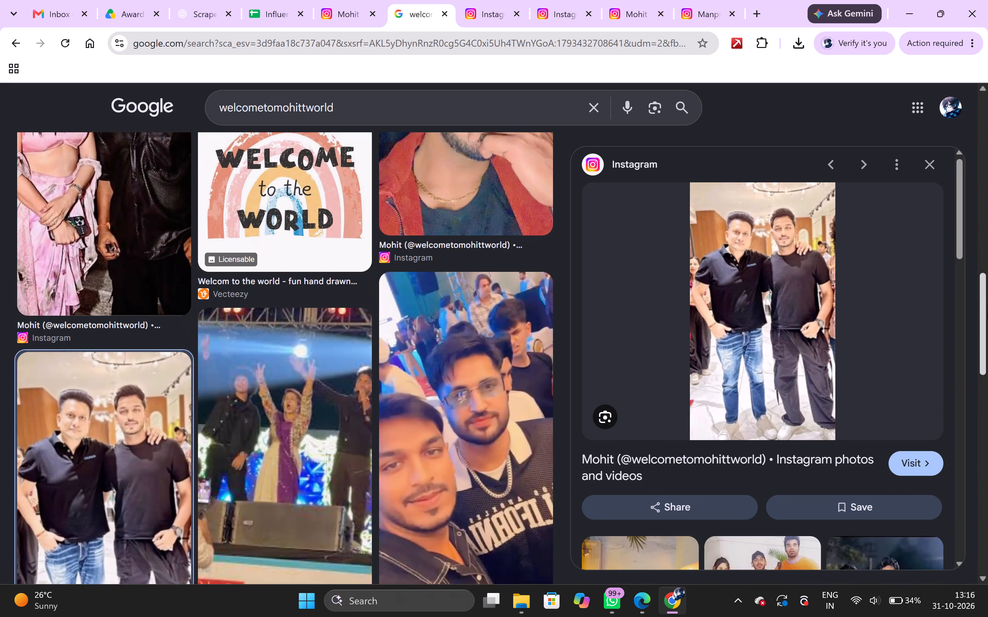
drag(987, 308, 987, 317)
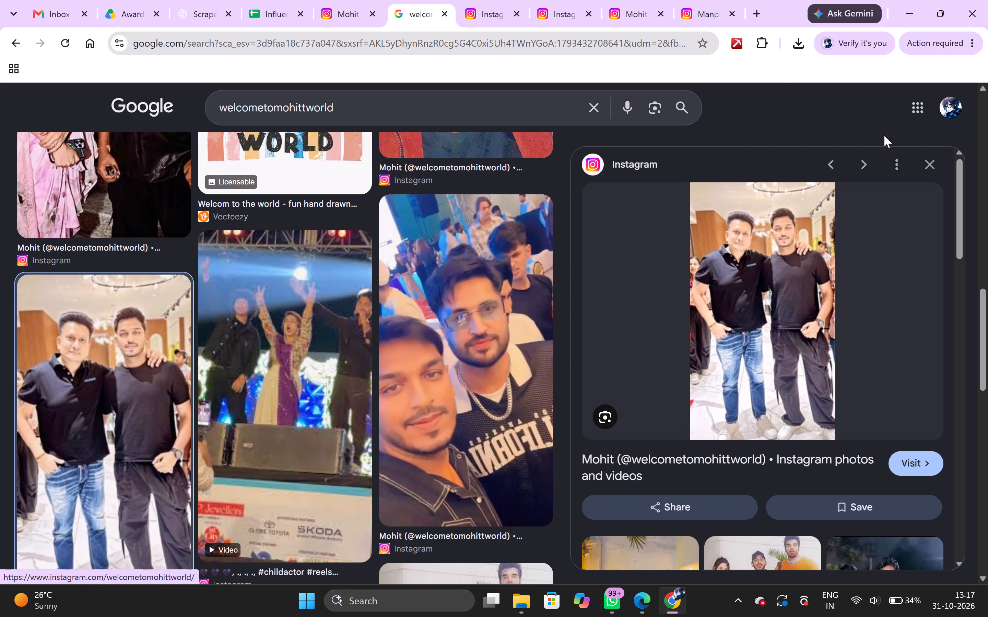
Review the photos column of the Kala and Gaurav sheet between entries 39 and 51 for awardees with no status.
click(260, 0)
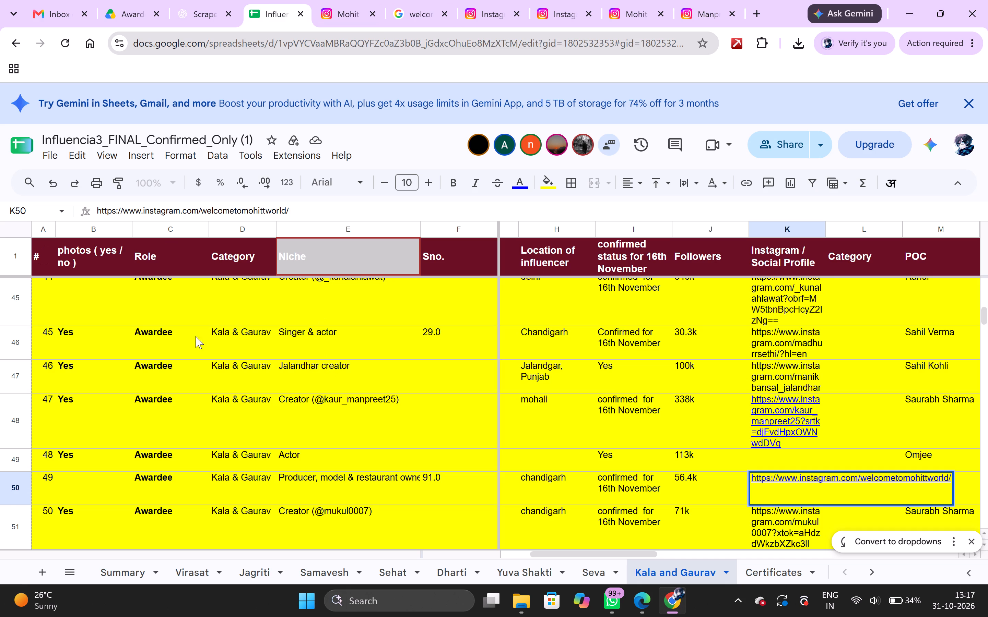
click(108, 353)
click(91, 304)
key(Up)
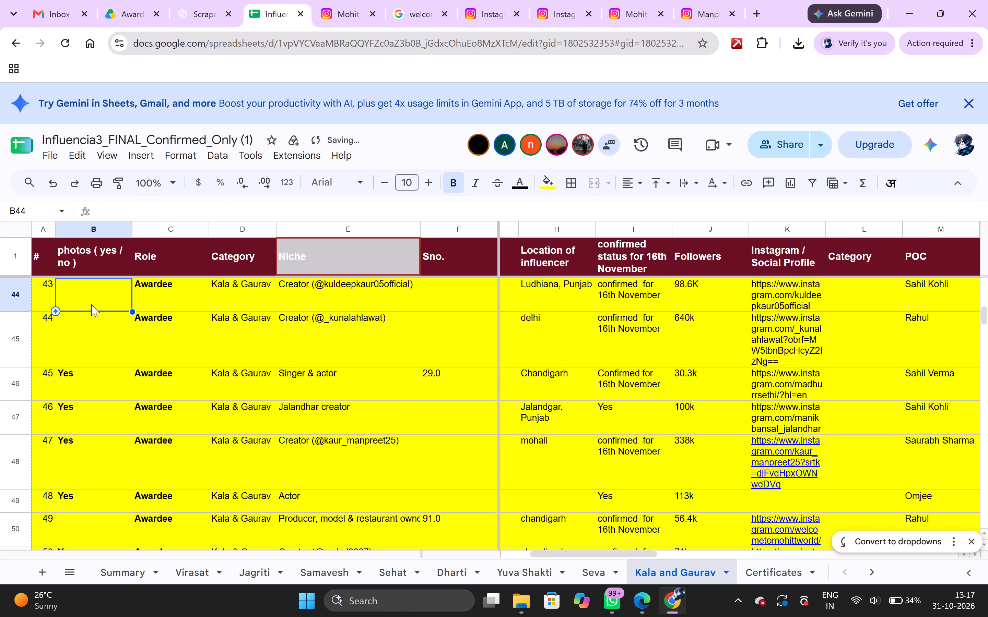
key(Up)
key(Up)
key(Up)
key(Up)
key(Down)
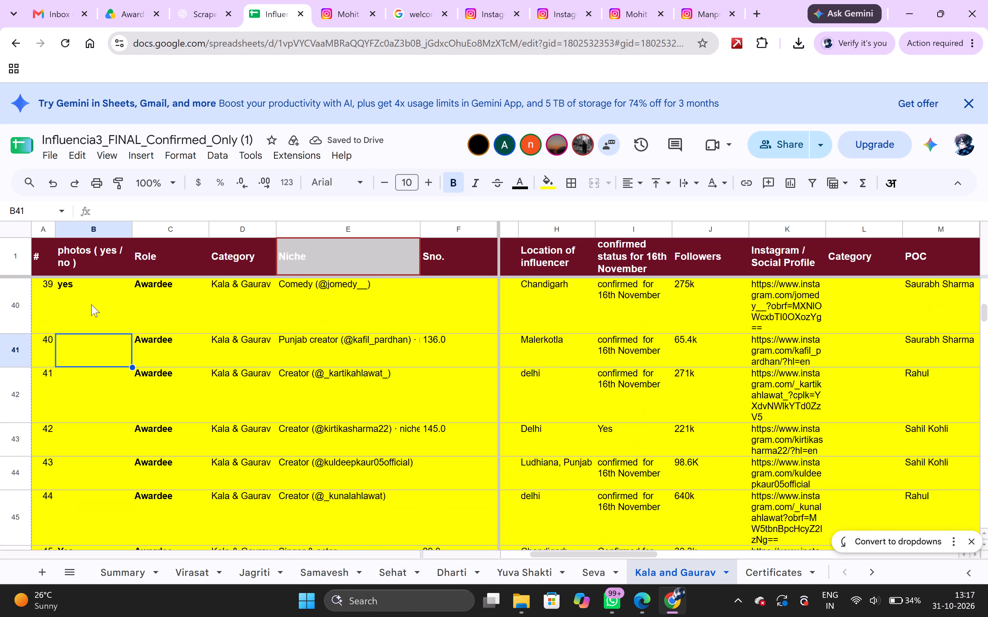
key(Down)
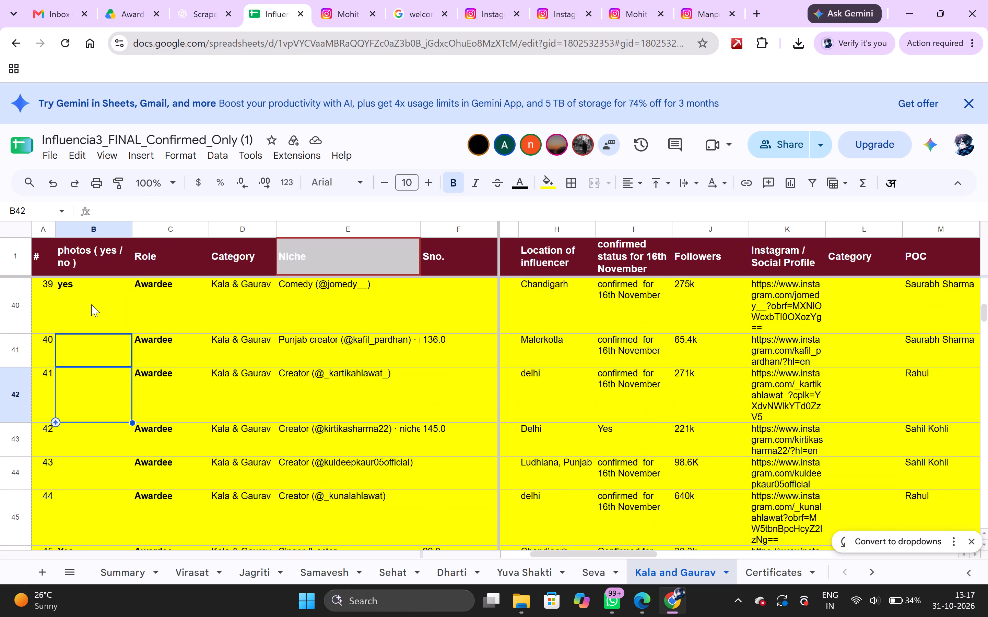
key(Down)
key(Down)
key(Down)
key(Down)
key(Down)
key(Down)
key(Down)
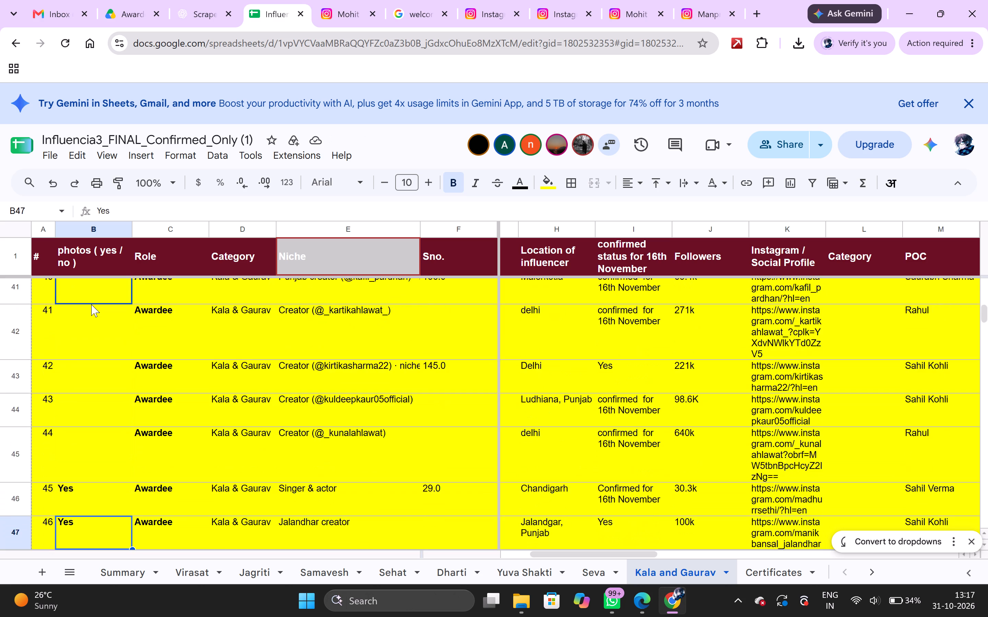
key(Down)
key(Down)
key(Down)
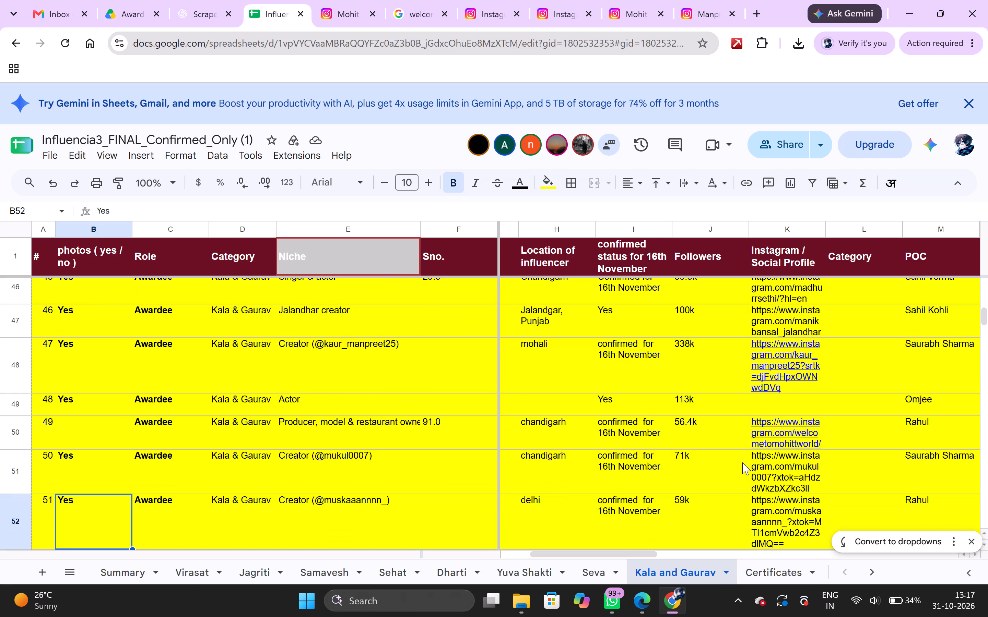
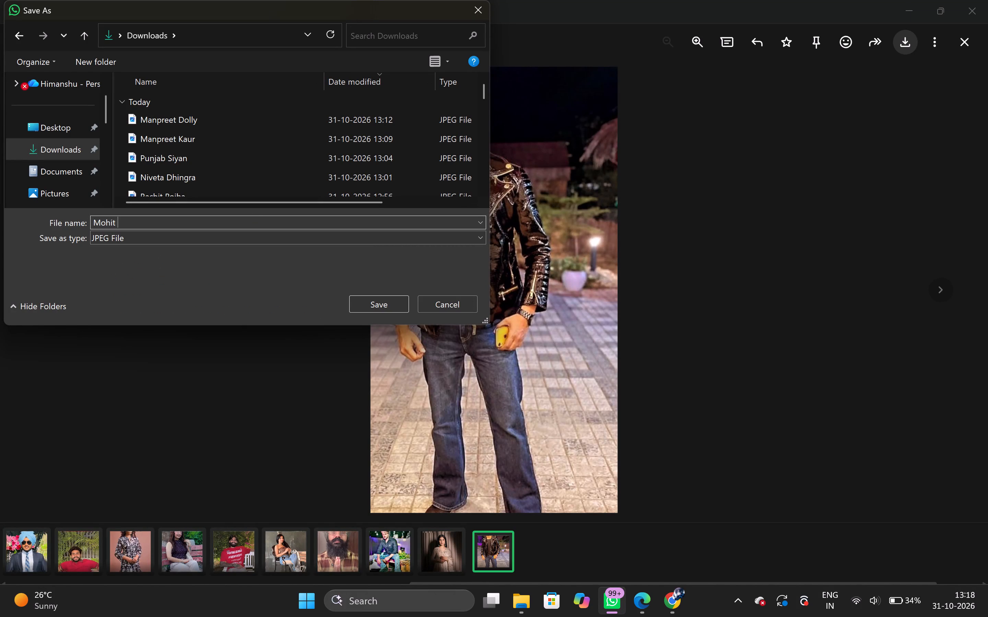
Name the photo of the awardee in the black leather jacket "Mohit World" for saving to the Downloads folder.
text(orl)
key(d)
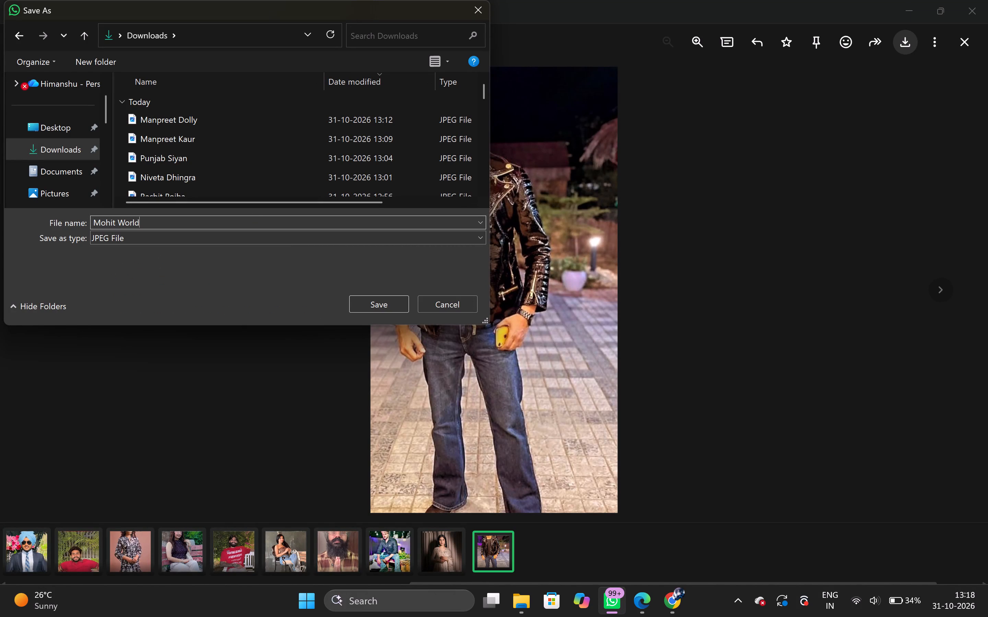
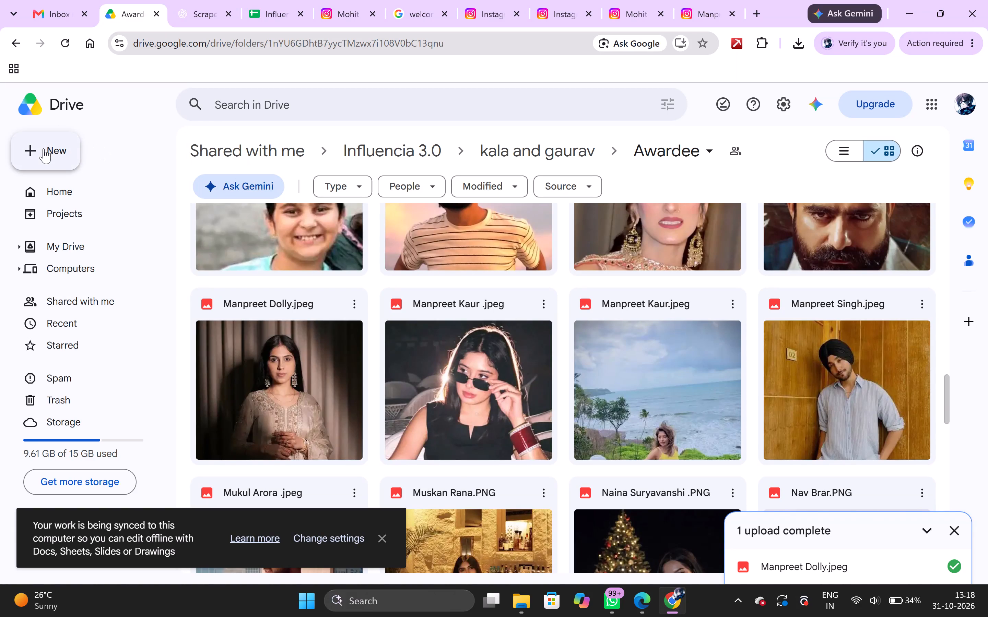
Upload the Mohit World photo from Downloads to the shared Awardee folder.
click(44, 148)
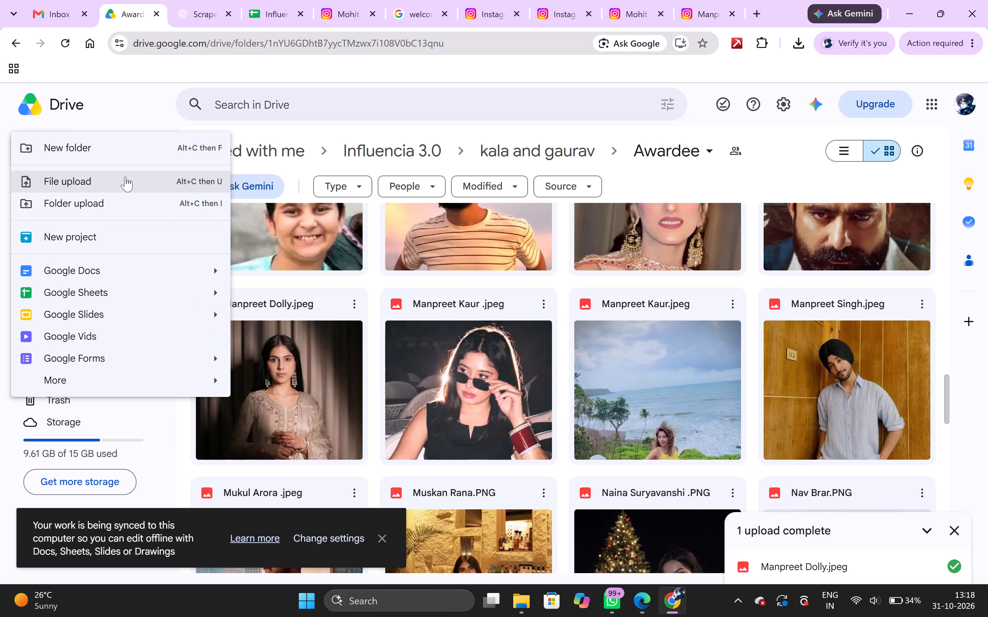
click(111, 183)
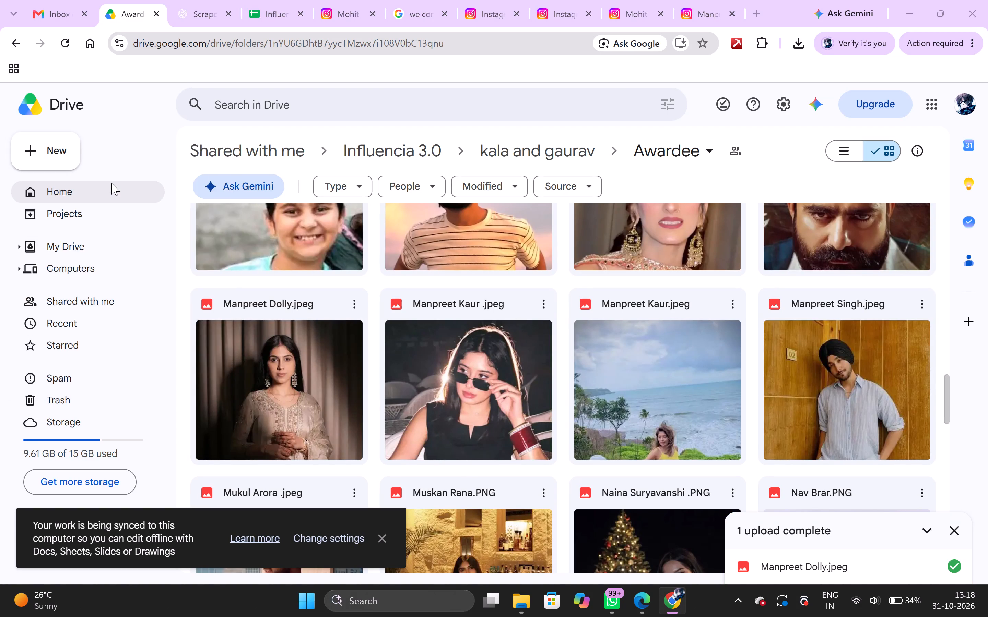
click(198, 124)
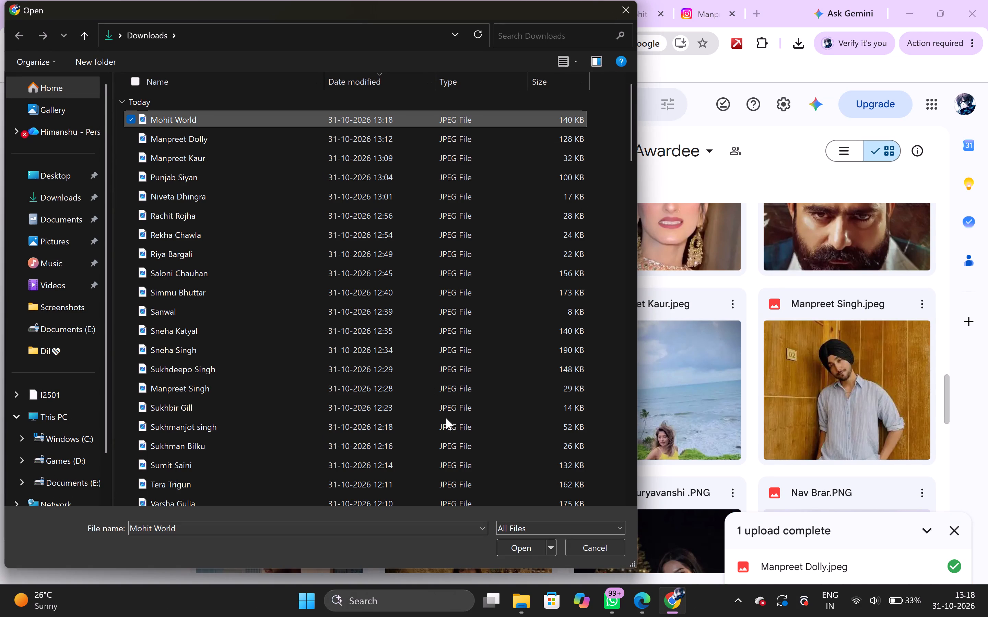
click(521, 551)
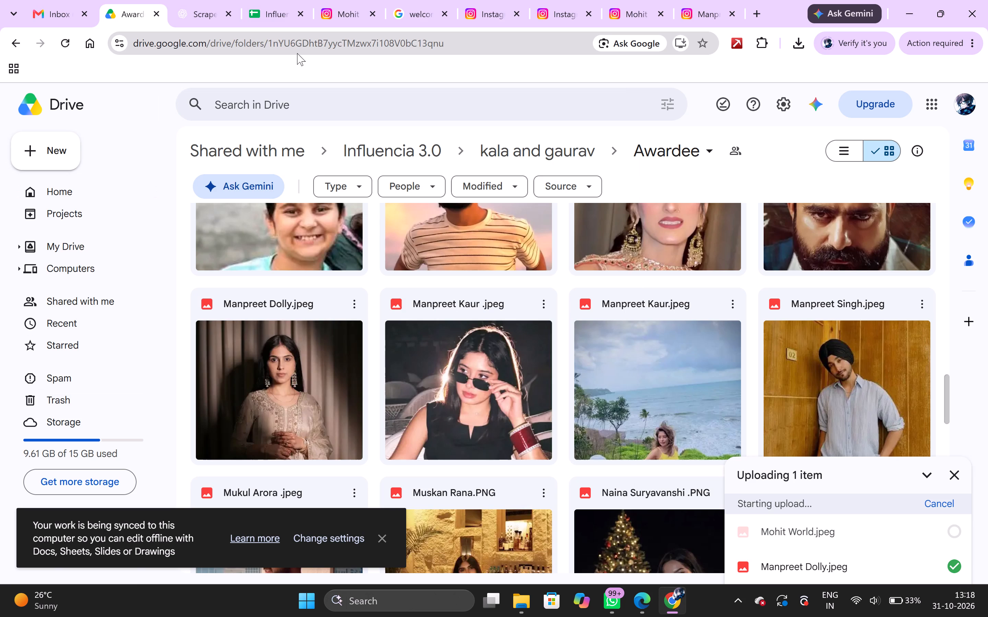
In the influencer spreadsheet's Kala and Gaurav sheet, set the photos status of the Mohit row (number 49) to Yes.
click(280, 10)
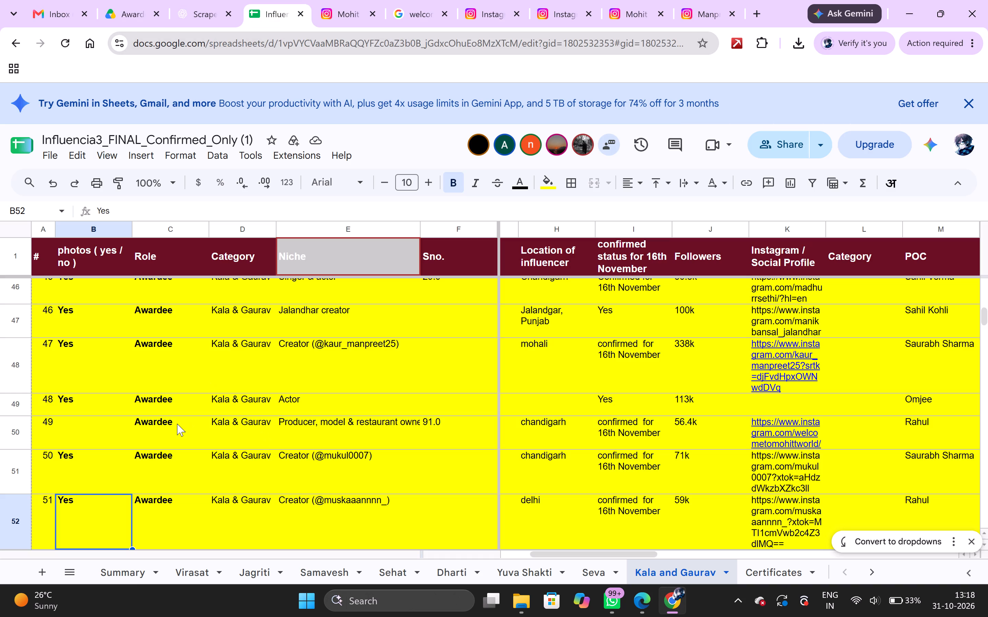
key(Down)
key(Down)
key(Down)
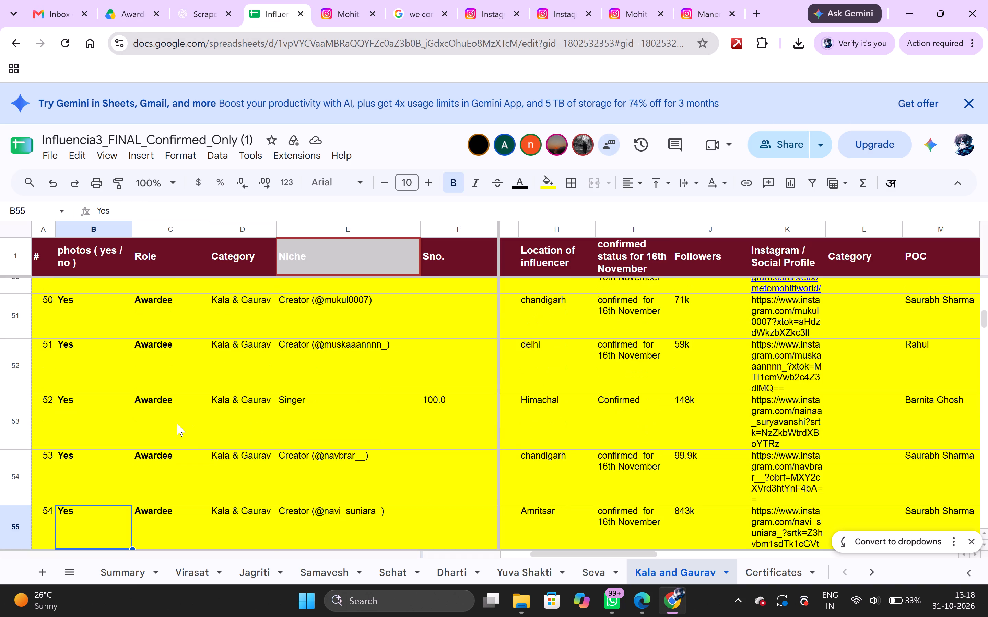
key(Up)
key(Up)
key(Down)
key(Down)
key(Up)
key(Up)
key(ctrl+Up)
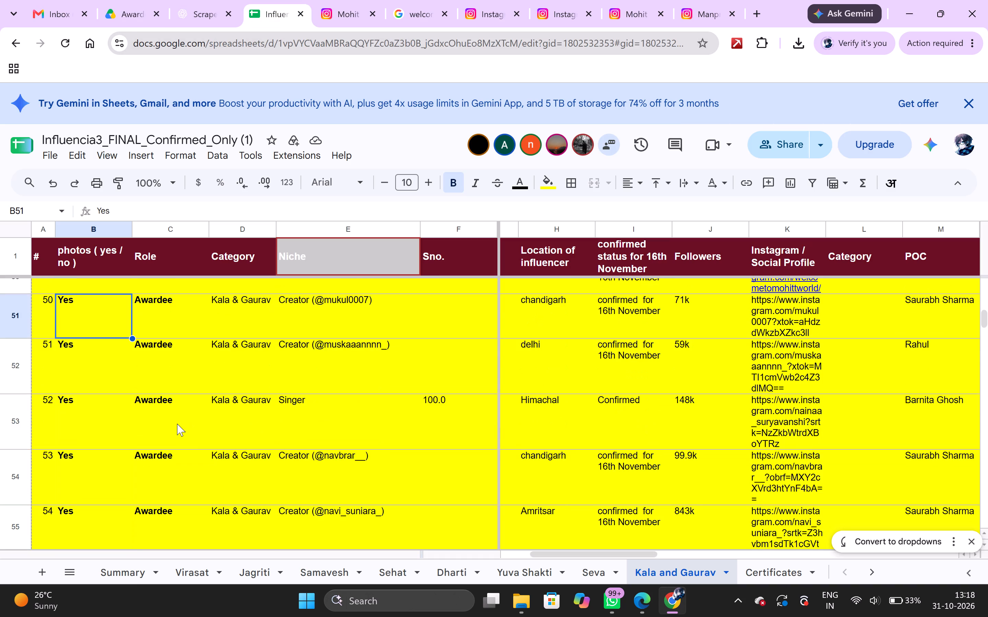
key(Up)
key(Up)
key(Down)
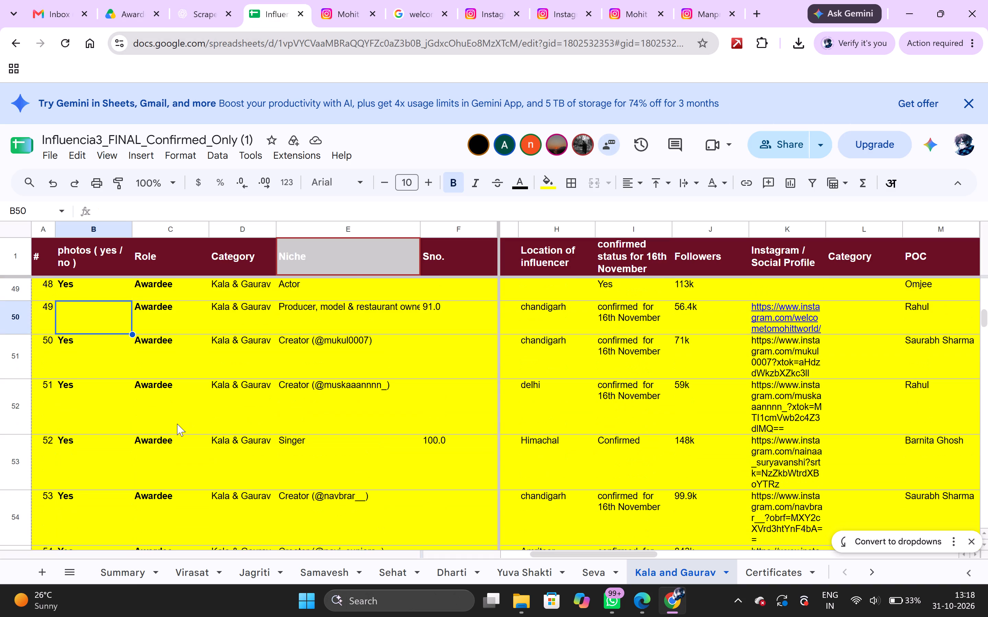
key(Right)
key(Right)
key(Right)
key(Right)
key(Right)
key(Right)
key(Left)
key(Left)
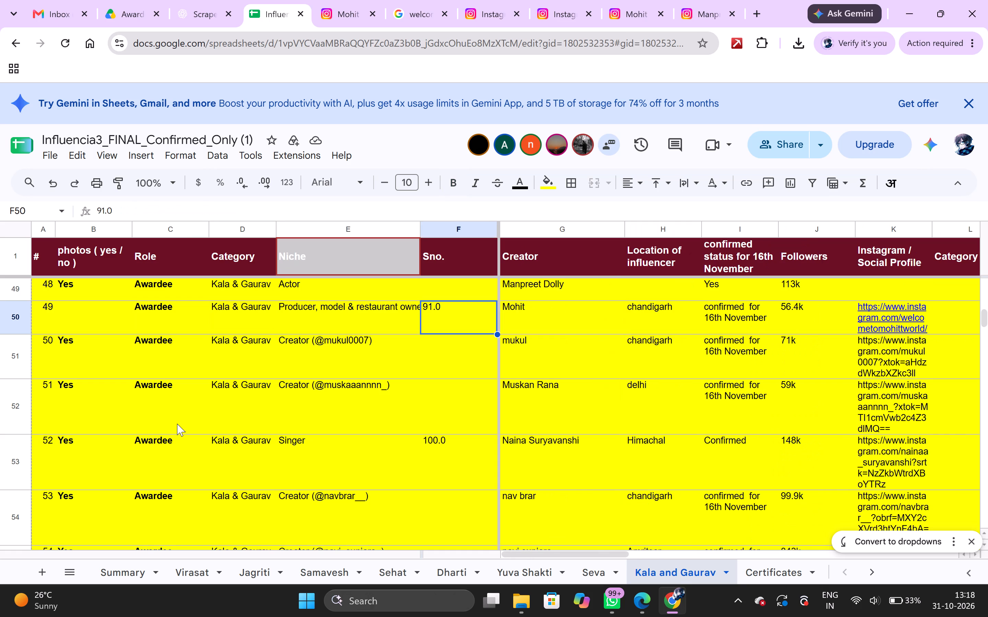
key(Right)
key(Right)
key(Right)
key(Right)
key(Left)
key(Left)
key(Left)
key(Left)
key(Left)
key(Left)
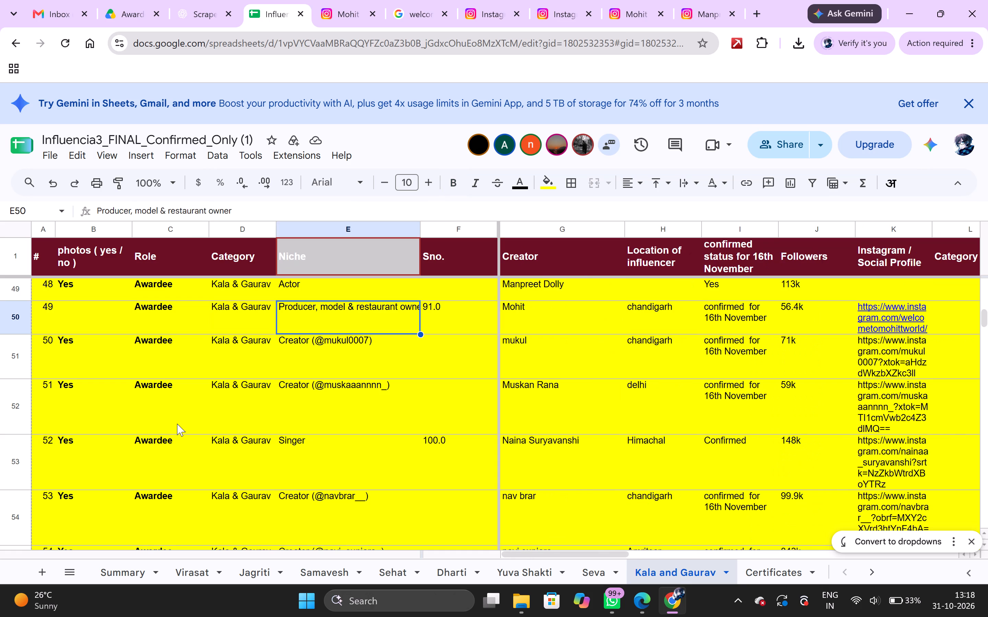
key(Left)
key(Left)
key(e)
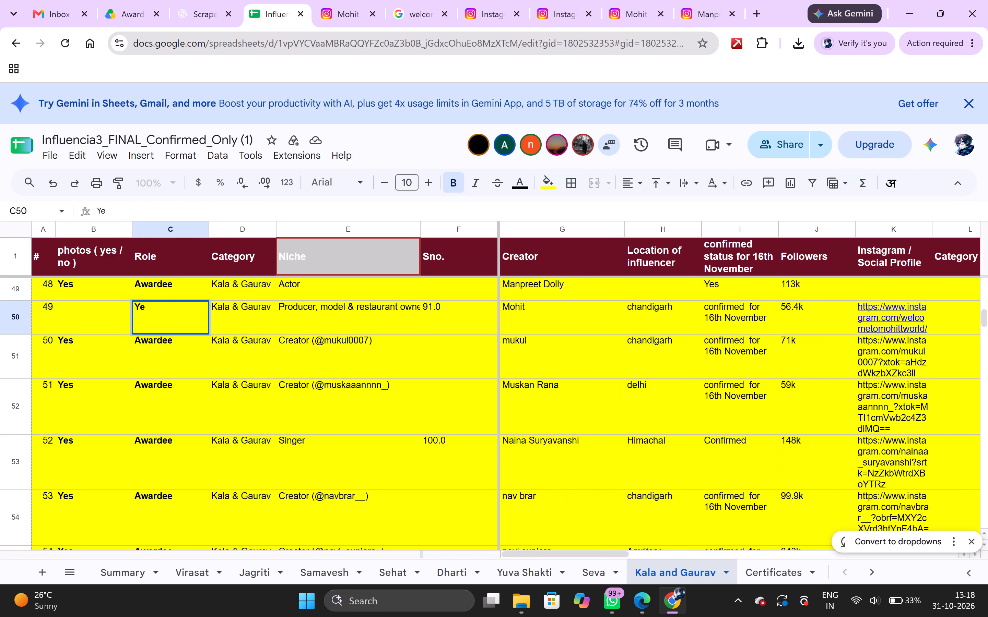
key(Escape)
key(Left)
text(es)
key(Down)
Review the creators listed above Mohit and their photo status to find awardees still needing photos.
key(Up)
key(Up)
key(Right)
key(Down)
key(Right)
key(Right)
key(Right)
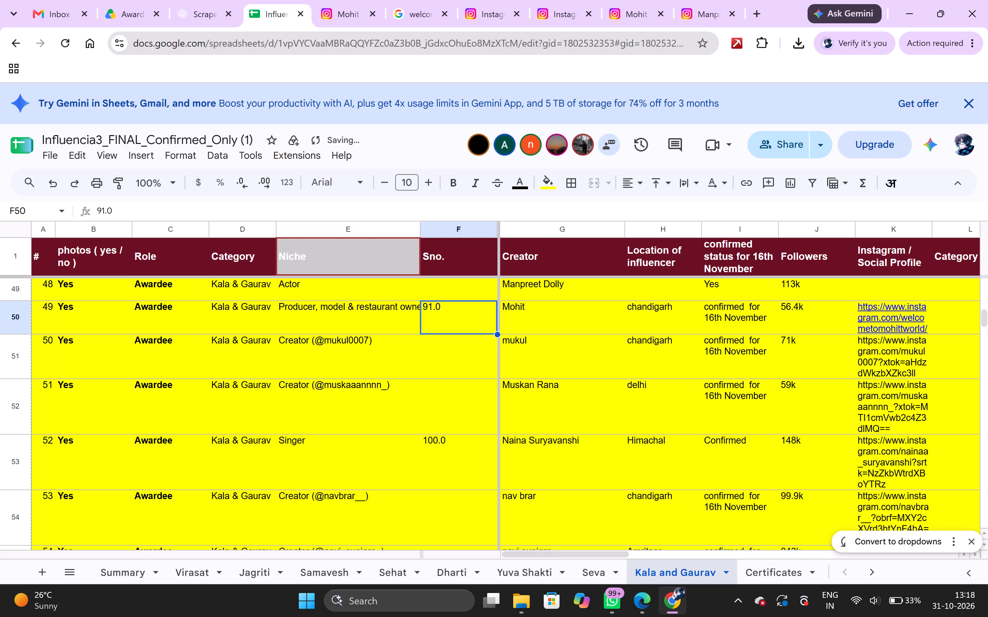
key(Right)
key(Up)
key(Up)
key(Up)
key(Up)
key(Up)
key(Up)
key(Up)
key(Up)
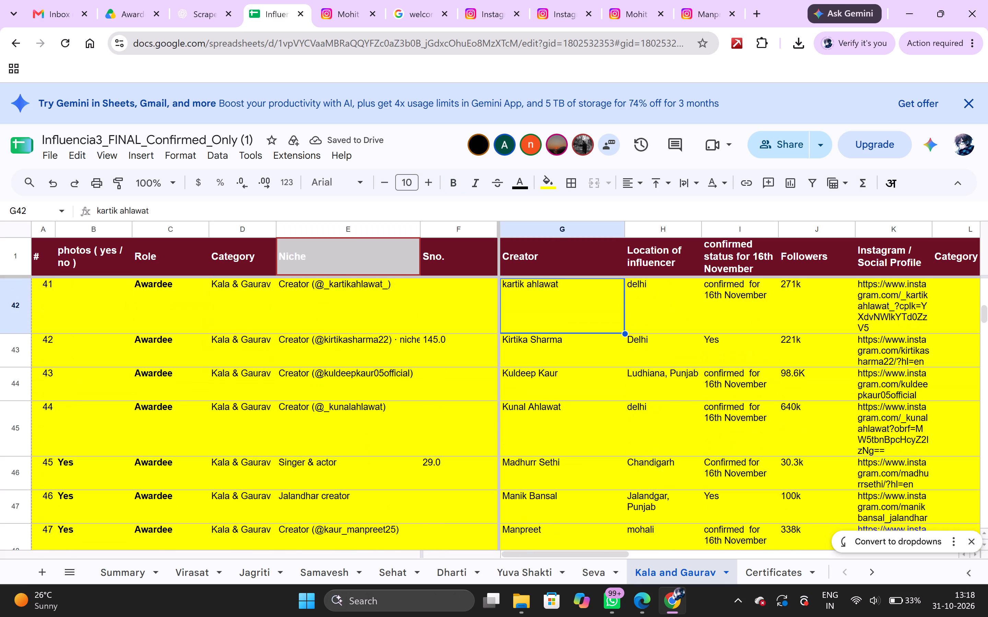
key(Up)
key(Up)
key(Up)
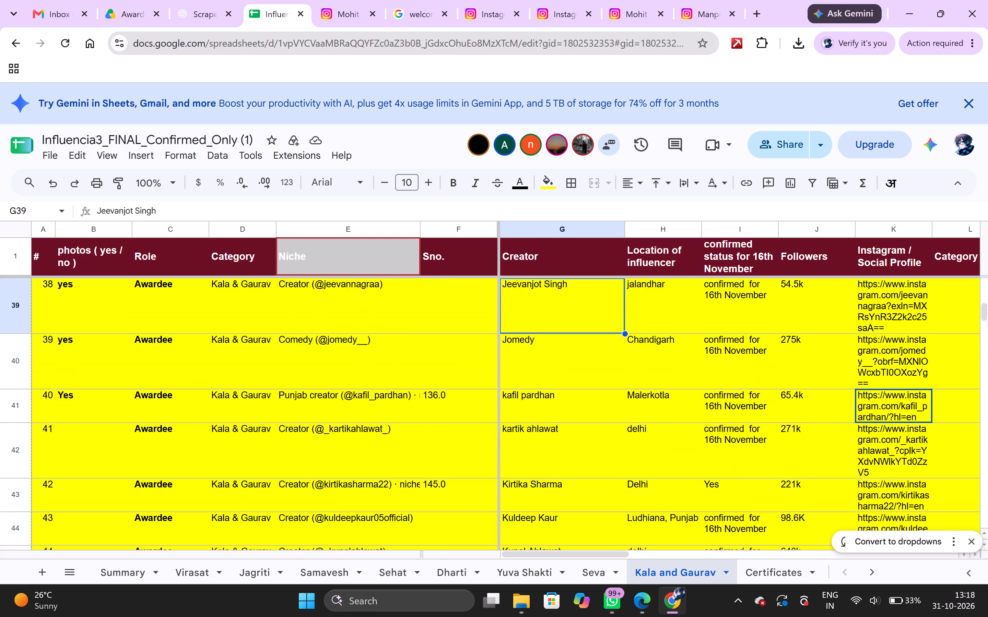
key(Up)
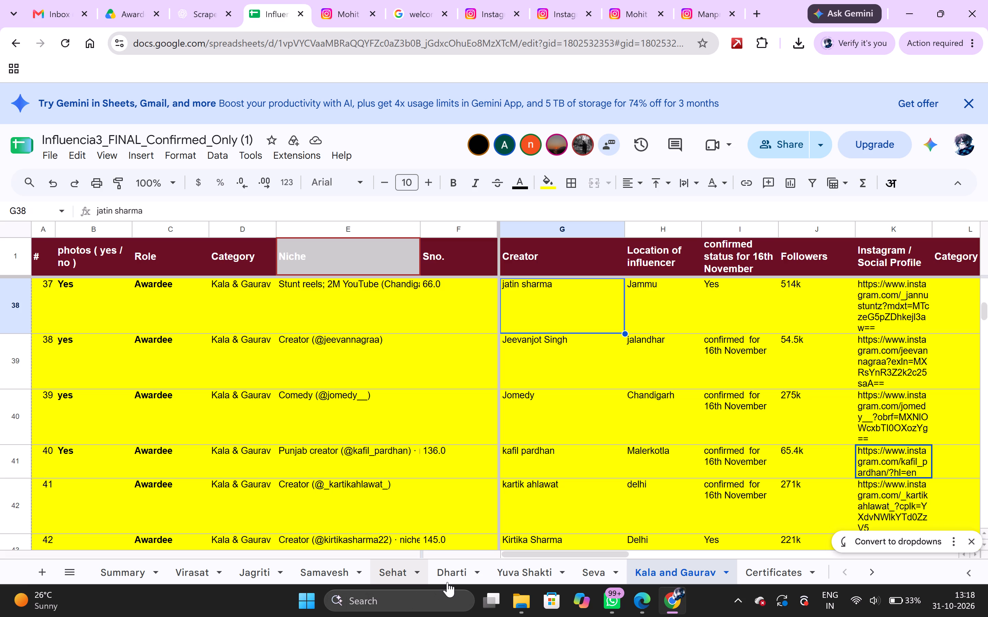
Insert an empty column before the Role column in the Yuva Shakti sheet.
click(497, 577)
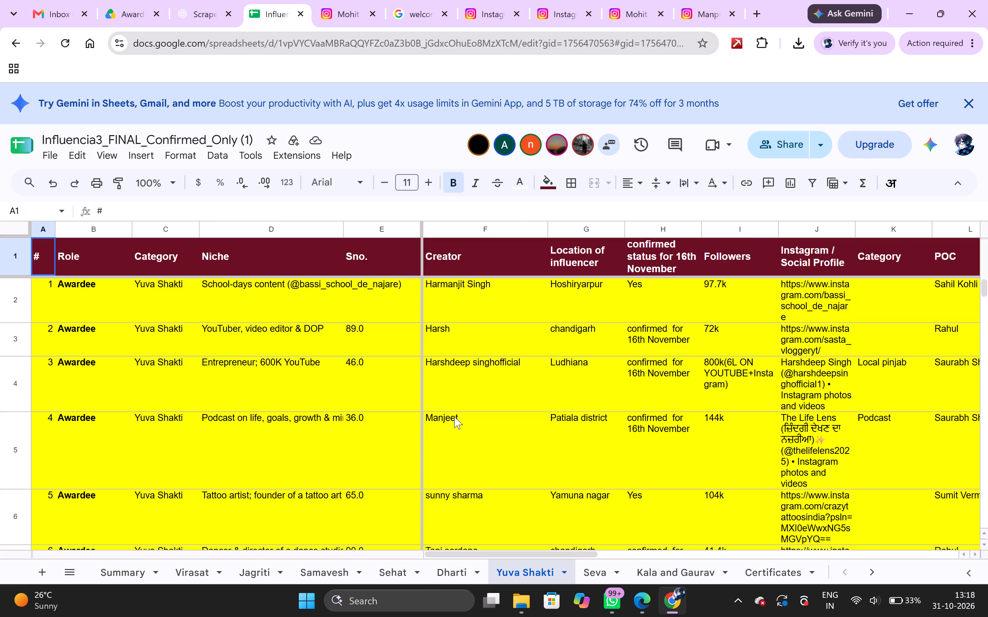
click(279, 324)
key(Left)
key(Left)
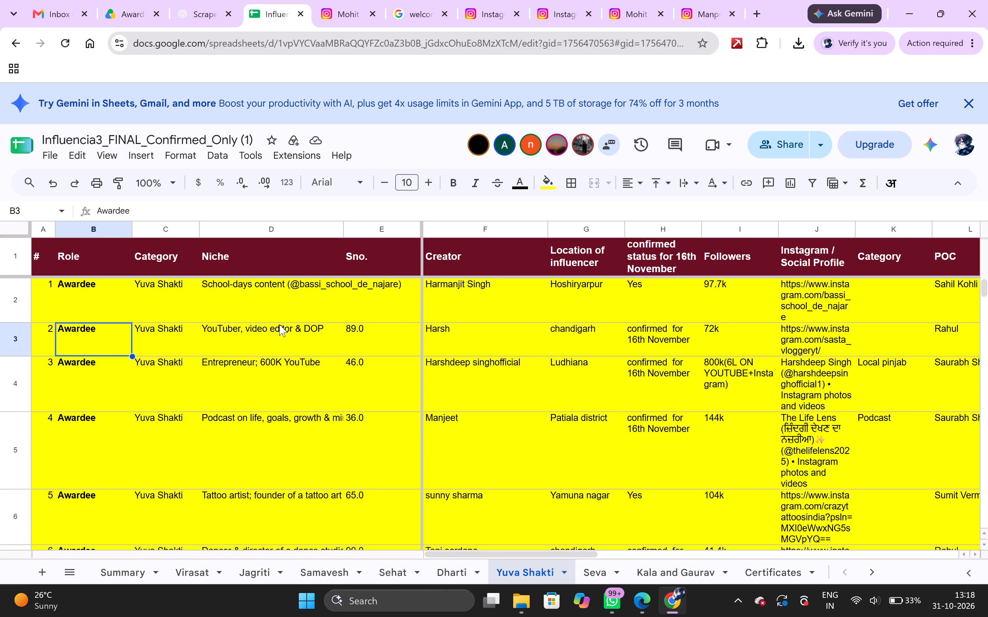
key(Left)
key(Left)
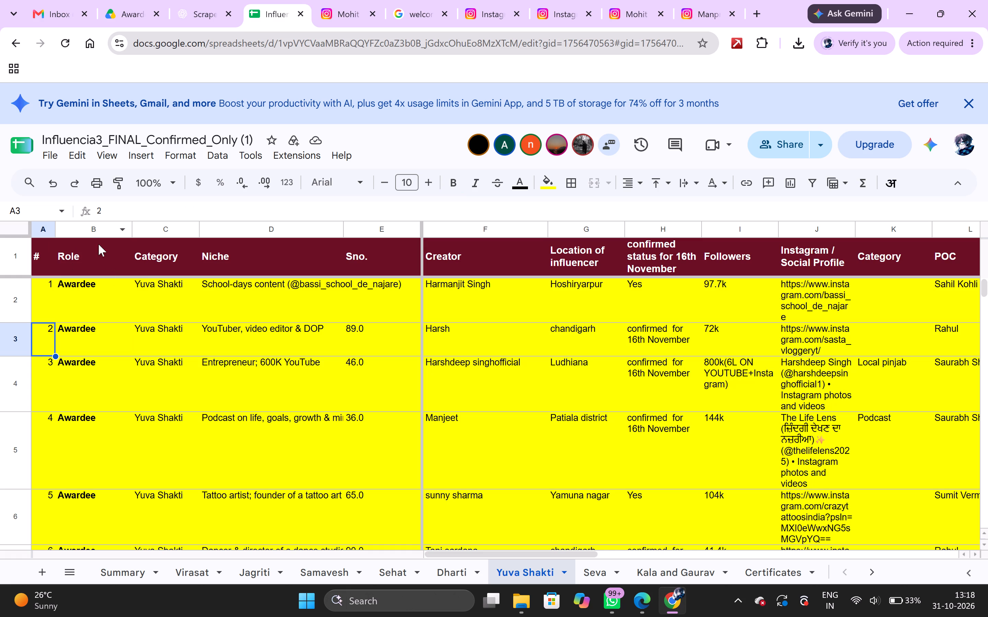
click(86, 232)
click(86, 232)
right_click(86, 232)
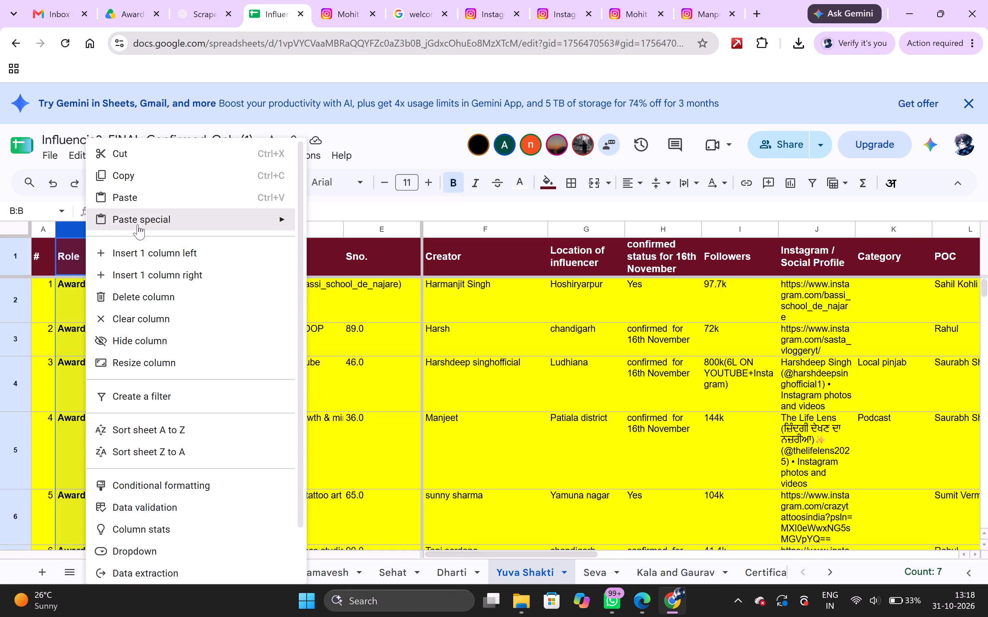
click(140, 249)
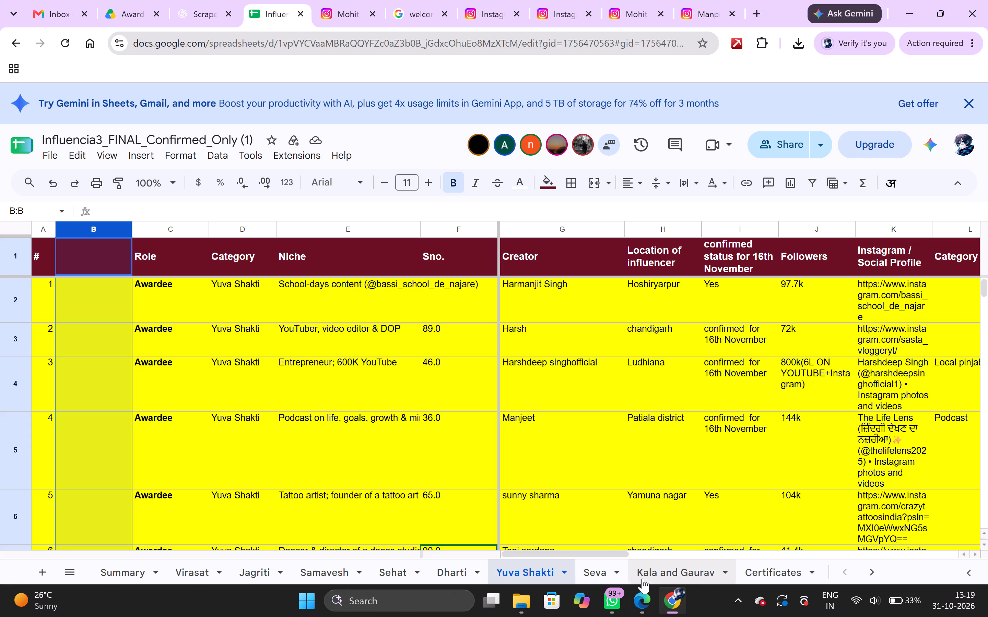
Return to the Kala and Gaurav sheet.
click(690, 575)
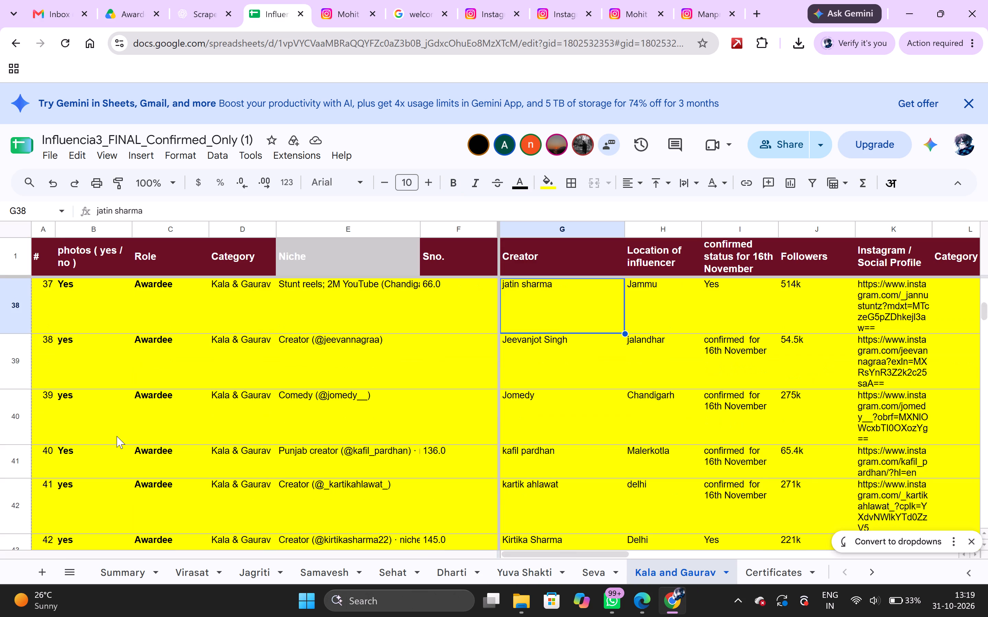
Go through the photos column from the top of the Kala and Gaurav sheet to find the first awardee without a photo status.
click(113, 432)
click(51, 424)
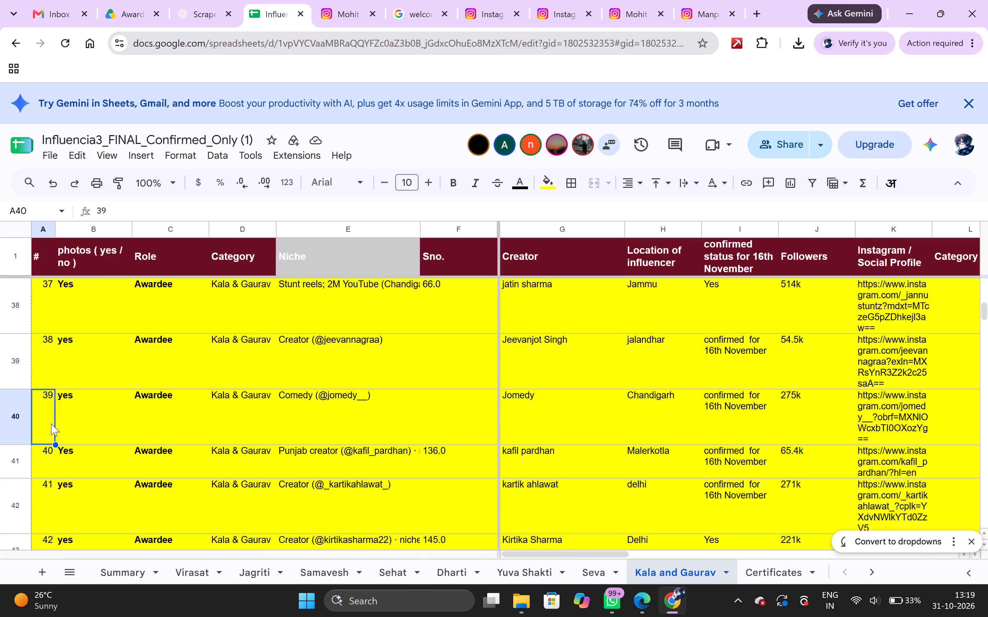
key(ctrl+Up)
key(Down)
key(Down)
key(Down)
key(Down)
key(Down)
key(Down)
key(Down)
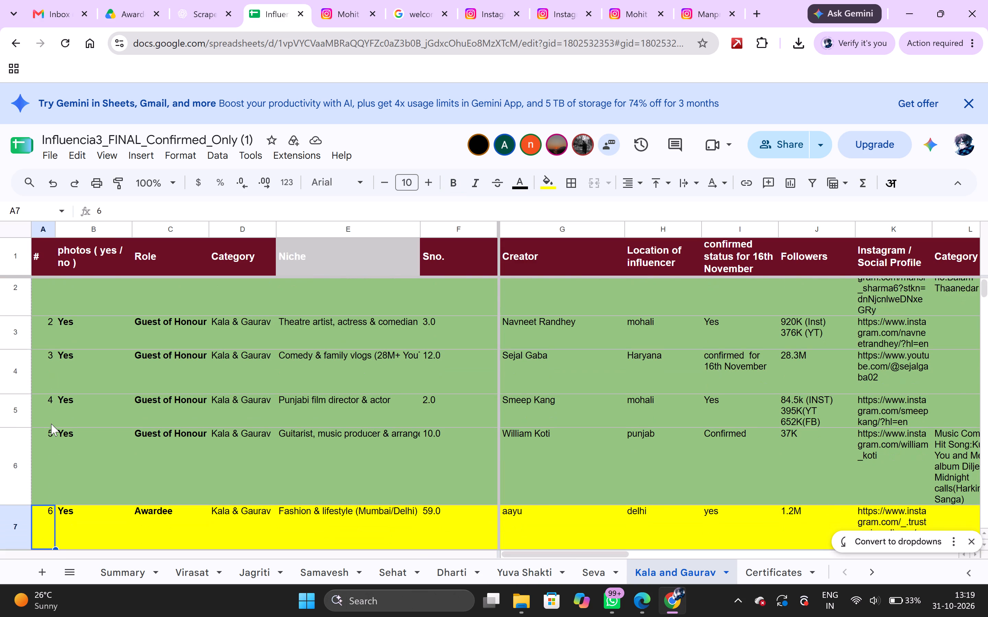
key(Down)
key(Down)
key(Down)
key(Down)
key(Up)
key(Up)
key(Down)
key(Right)
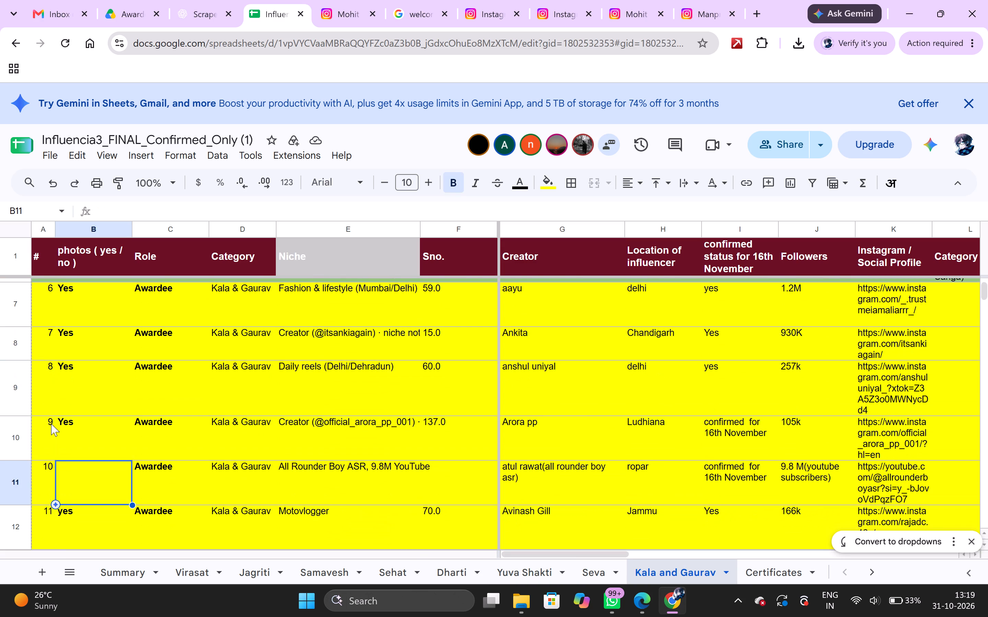
Copy the YouTube profile link of awardee number 10, the All Rounder Boy ASR creator.
key(Right)
key(Right)
key(Right)
key(Right)
key(Right)
key(Right)
key(Left)
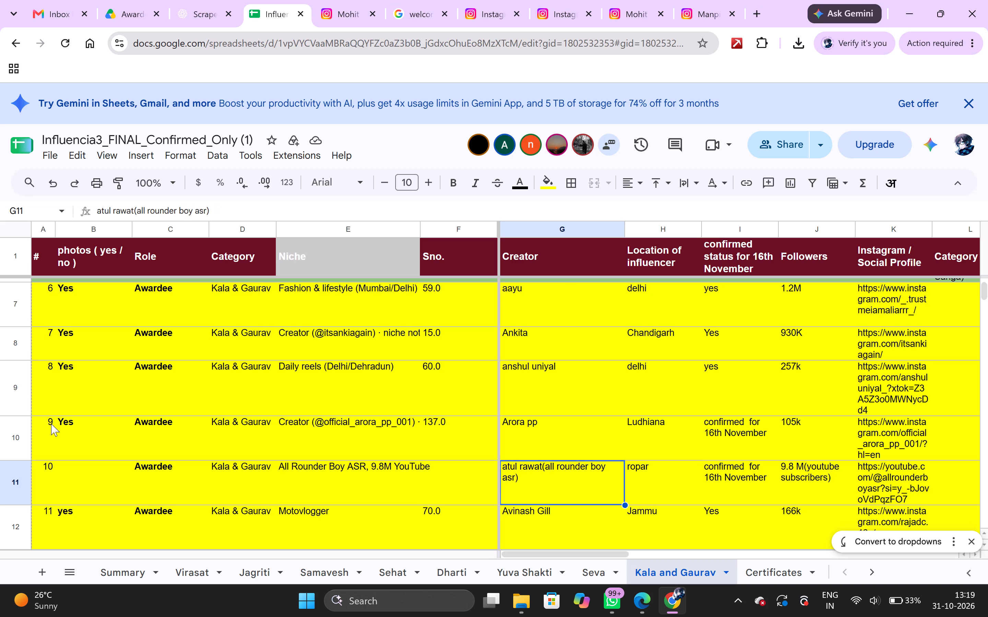
key(Right)
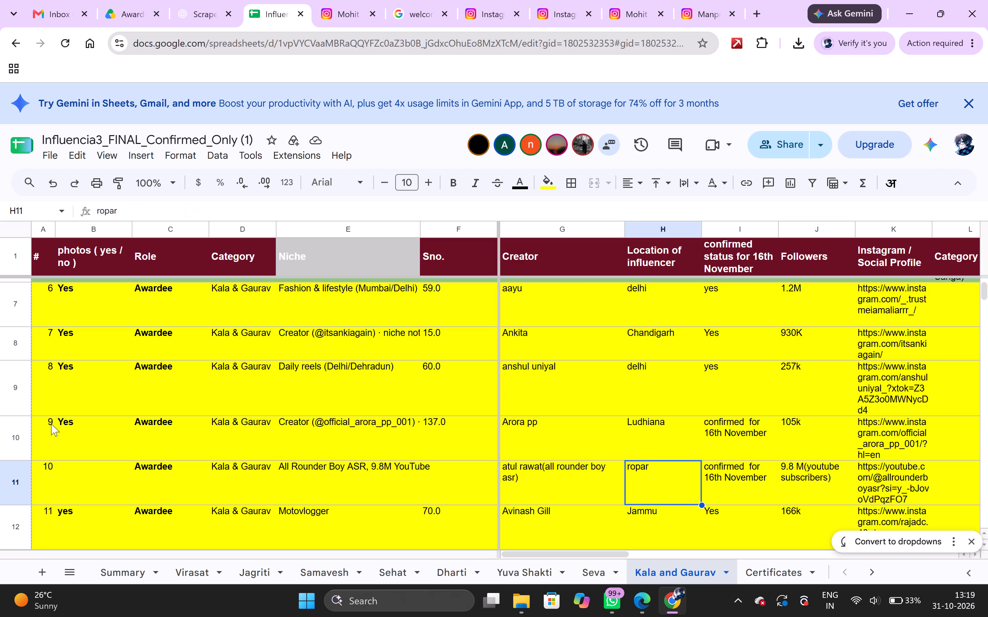
key(Right)
key(Right)
key(Right)
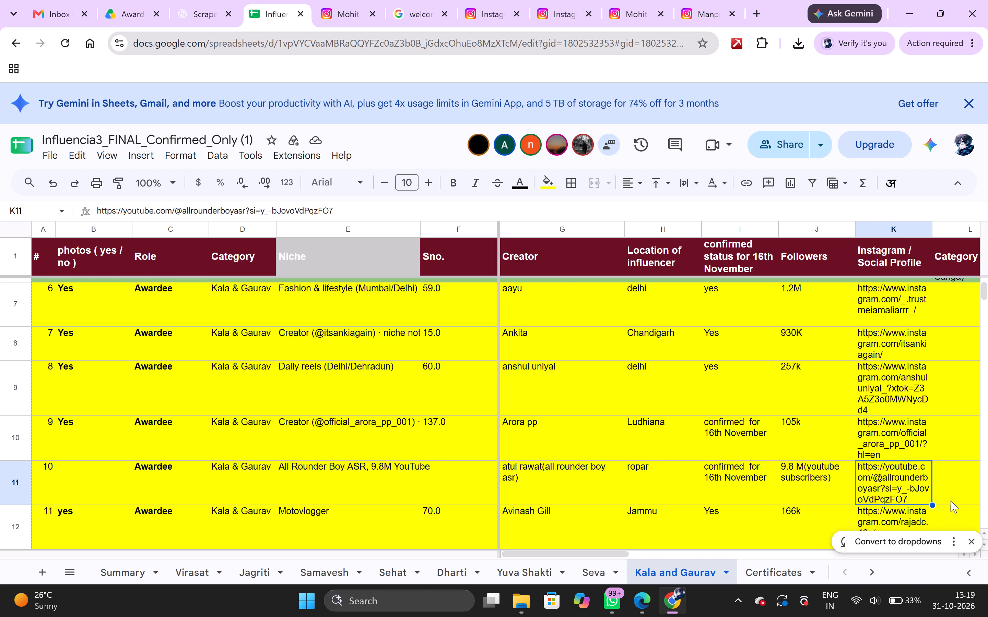
double_click(916, 496)
drag(936, 491, 753, 419)
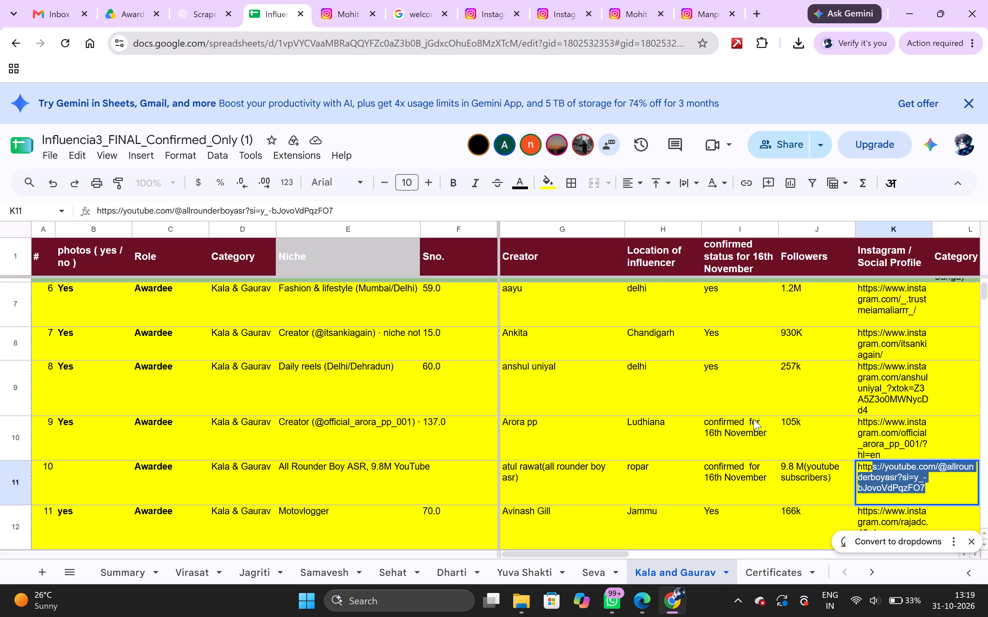
key(ctrl+c)
click(676, 0)
key(alt+space)
key(alt+f)
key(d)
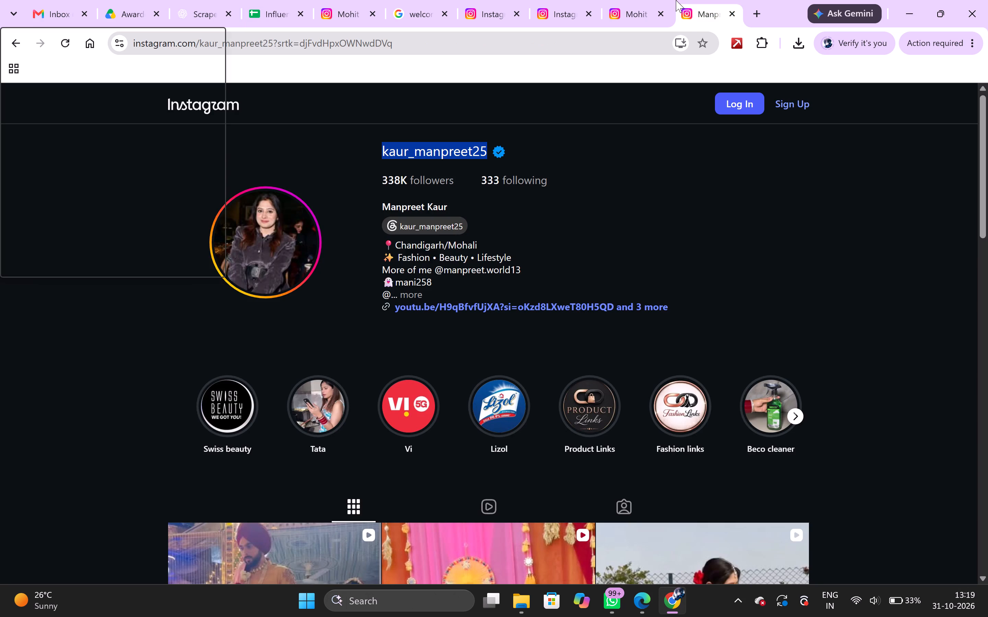
click(586, 43)
key(alt+d)
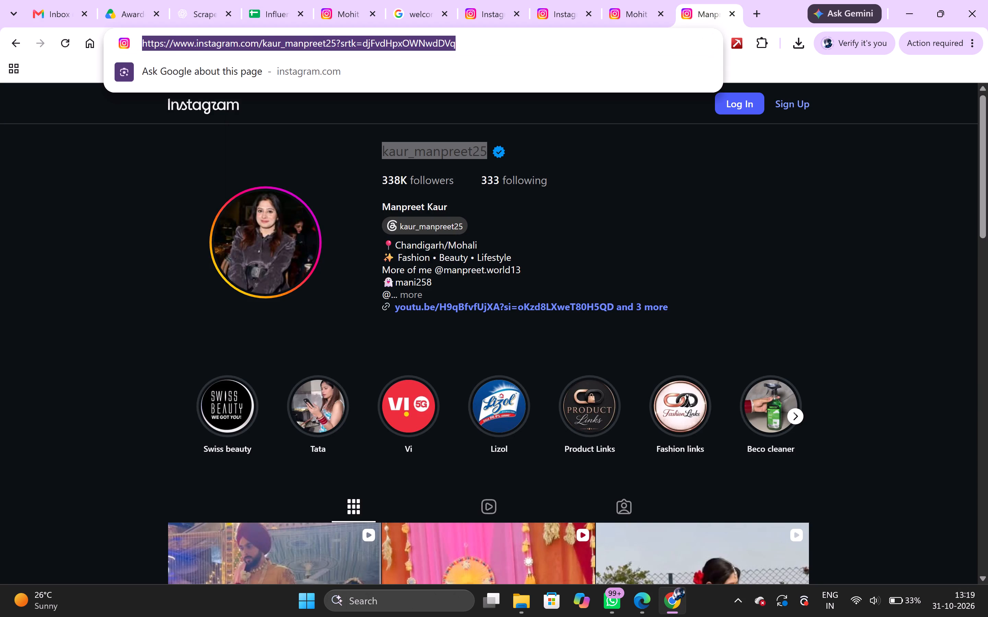
key(ctrl+v)
key(Return)
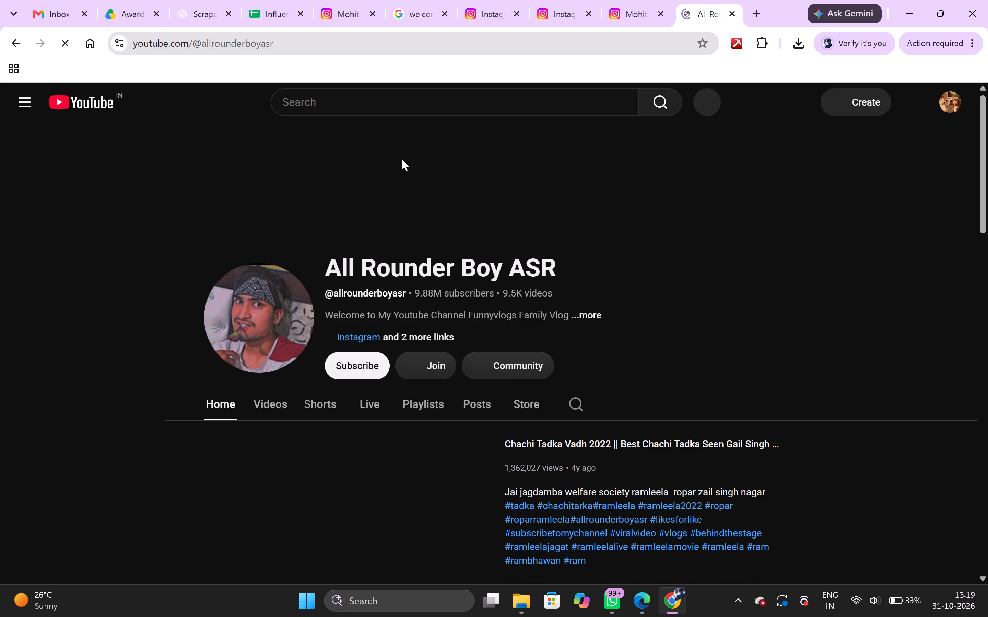
Check the Instagram page linked from the All Rounder Boy ASR channel and close it again.
click(357, 337)
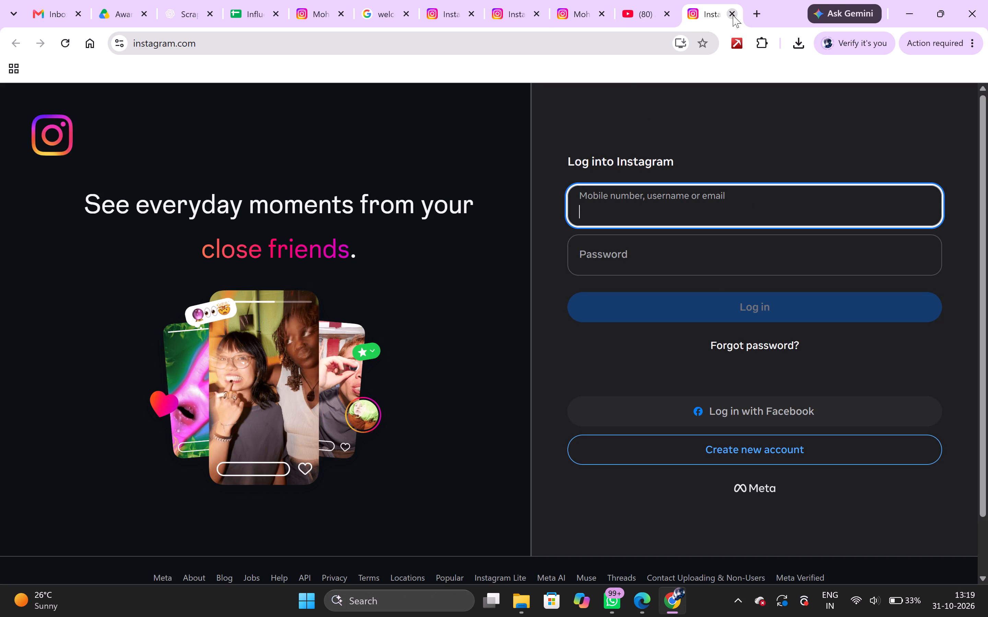
click(733, 15)
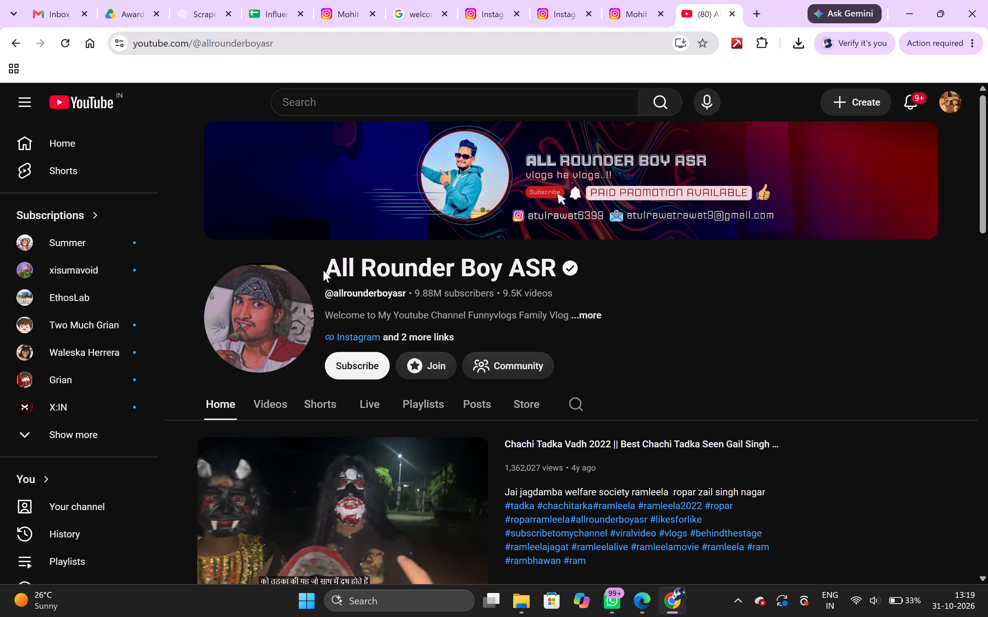
Copy the channel name All Rounder Boy ASR from its YouTube page and search for it in Google Images.
drag(322, 268, 557, 266)
key(ctrl+c)
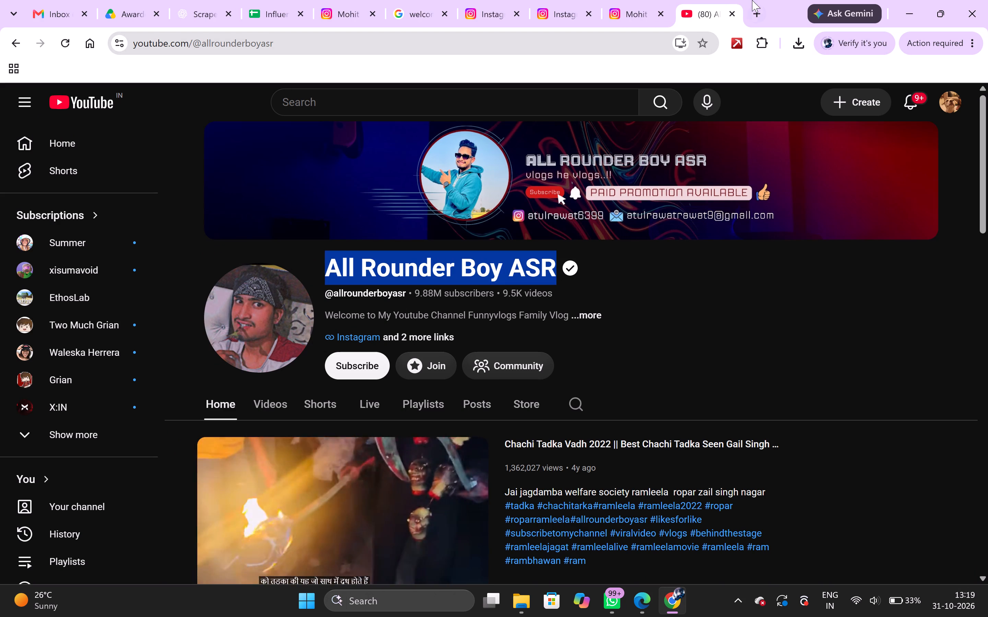
click(753, 4)
key(alt+d)
key(ctrl+v)
key(Return)
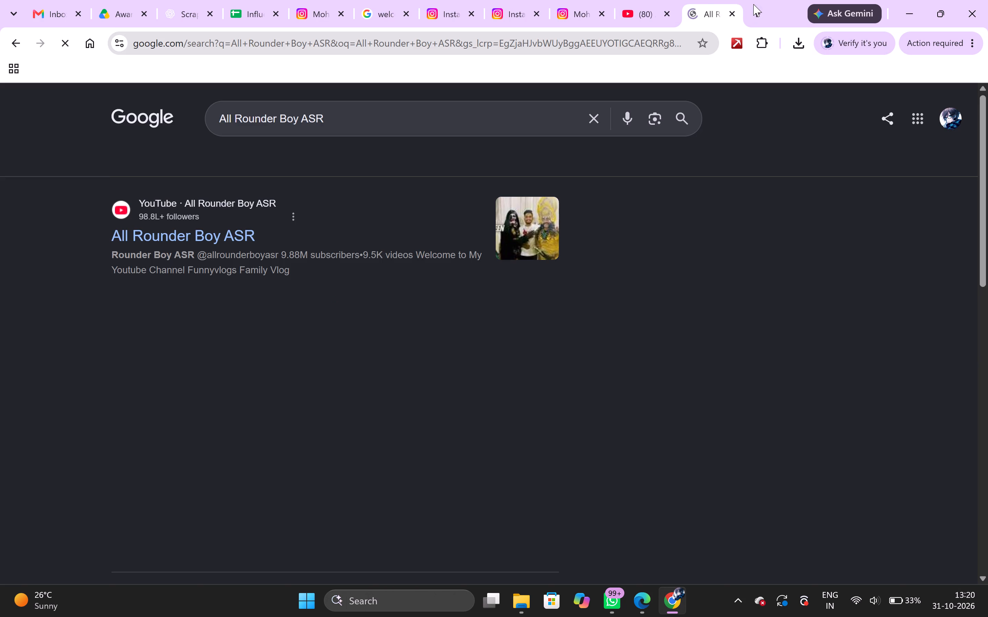
click(152, 156)
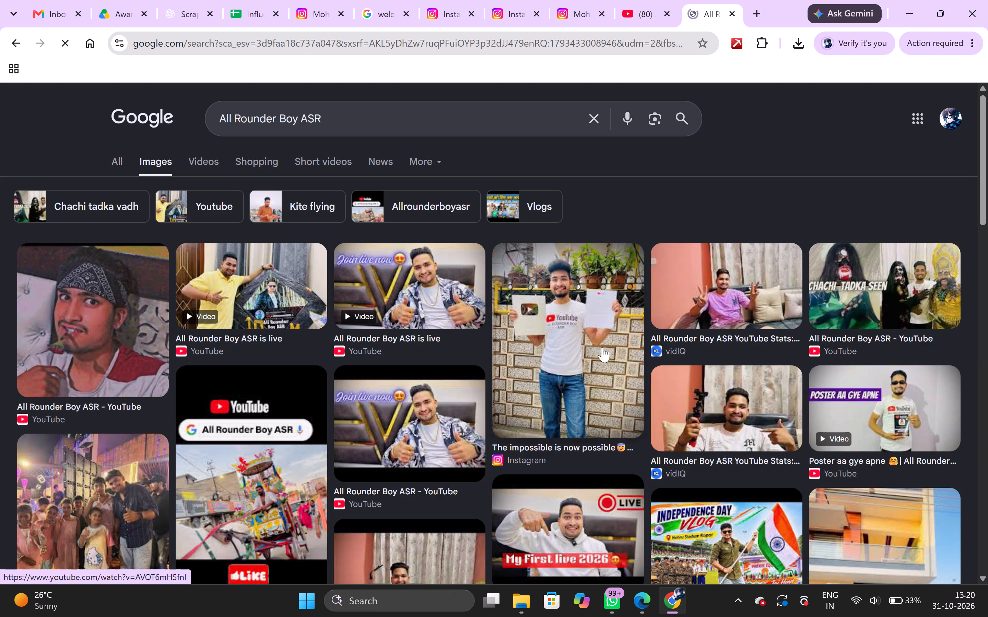
Examine the image results for All Rounder Boy ASR to find a suitable photo of the creator.
drag(987, 141, 987, 165)
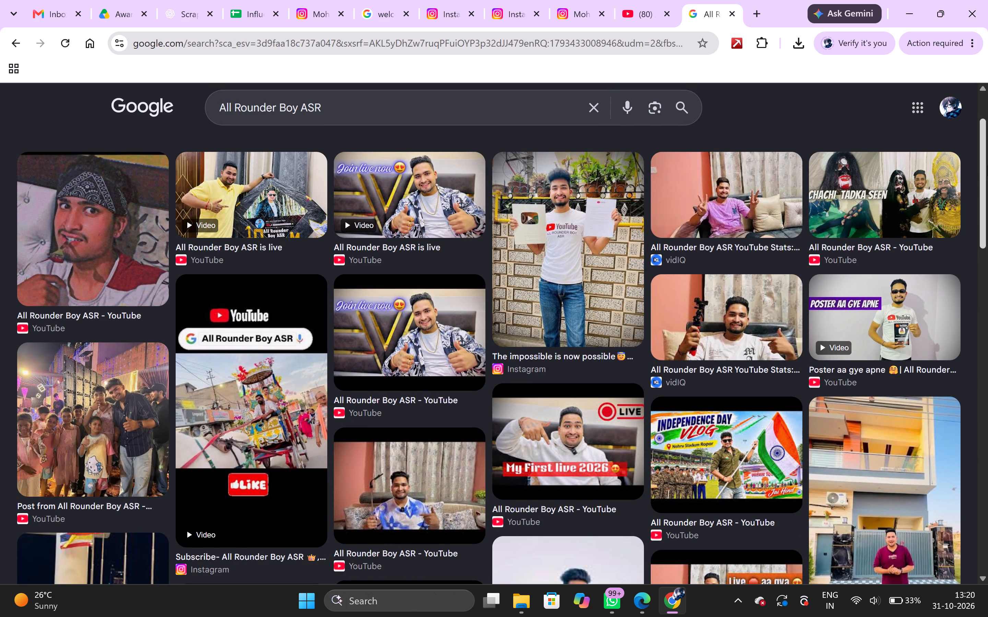
drag(987, 165, 987, 292)
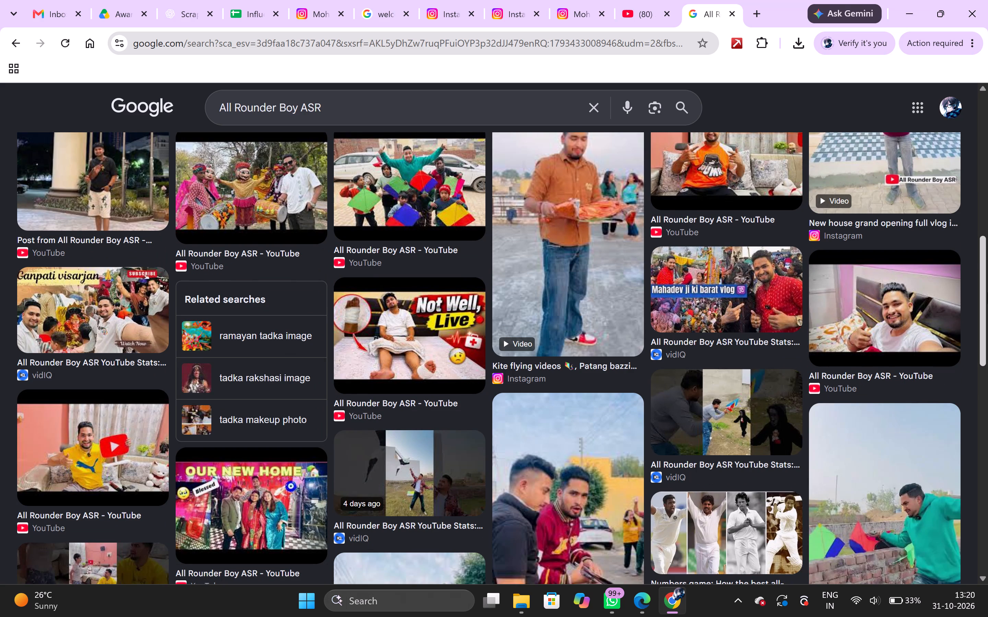
drag(987, 292, 977, 104)
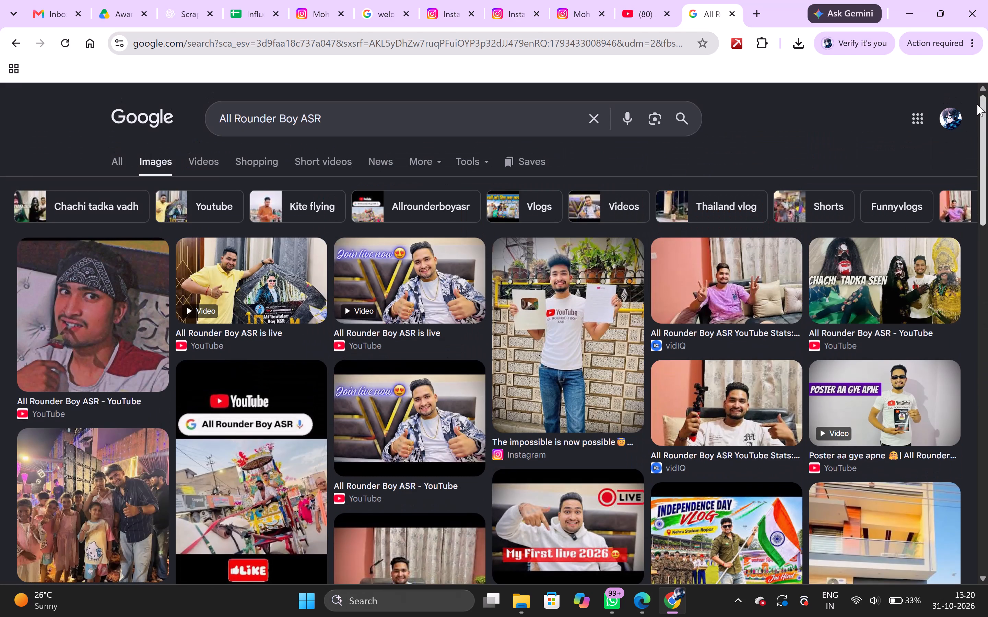
drag(977, 104, 977, 104)
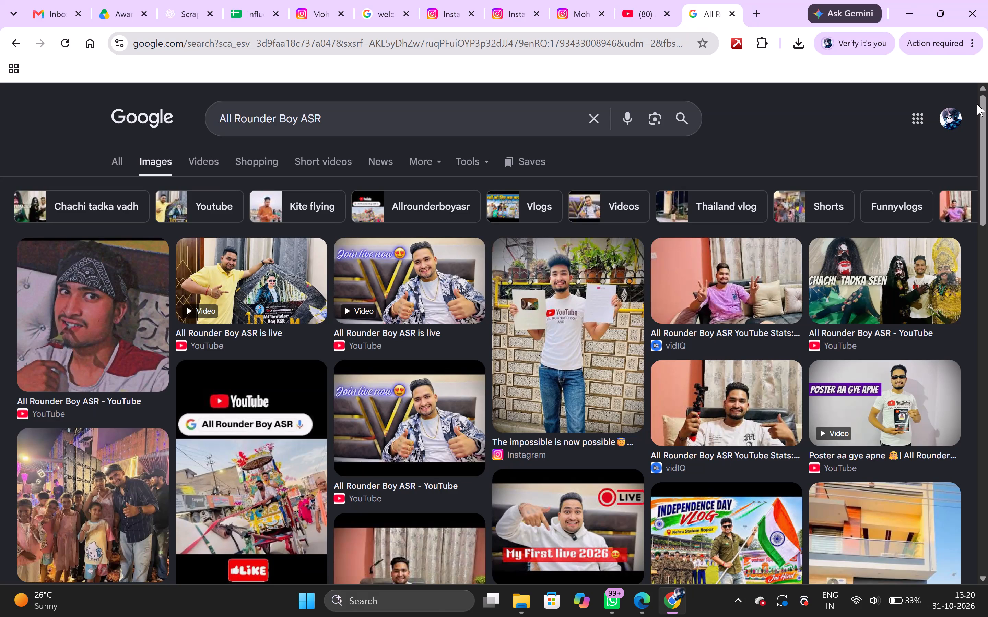
drag(981, 115, 987, 184)
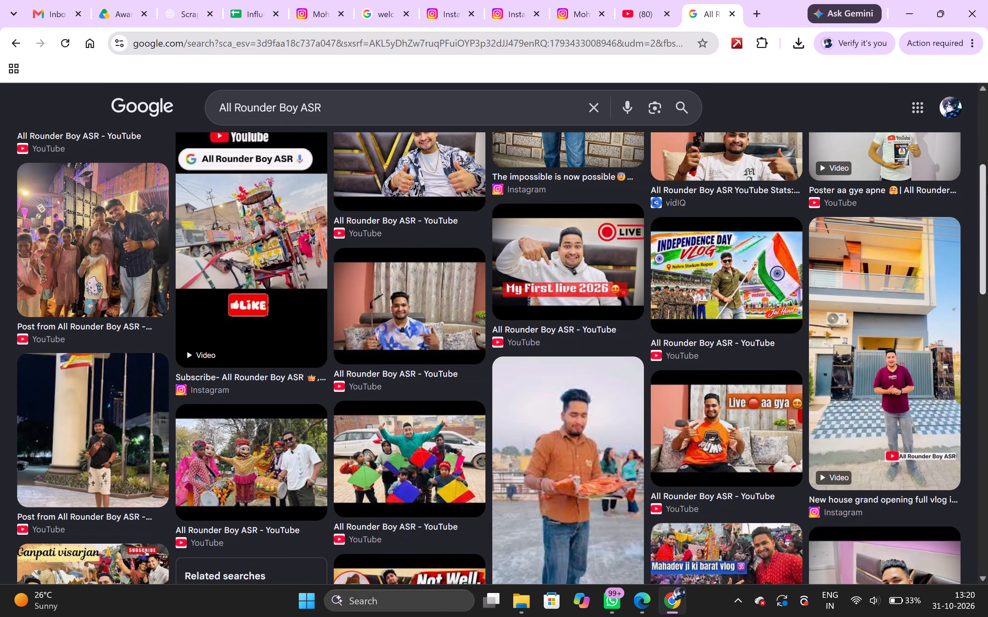
drag(987, 184, 987, 293)
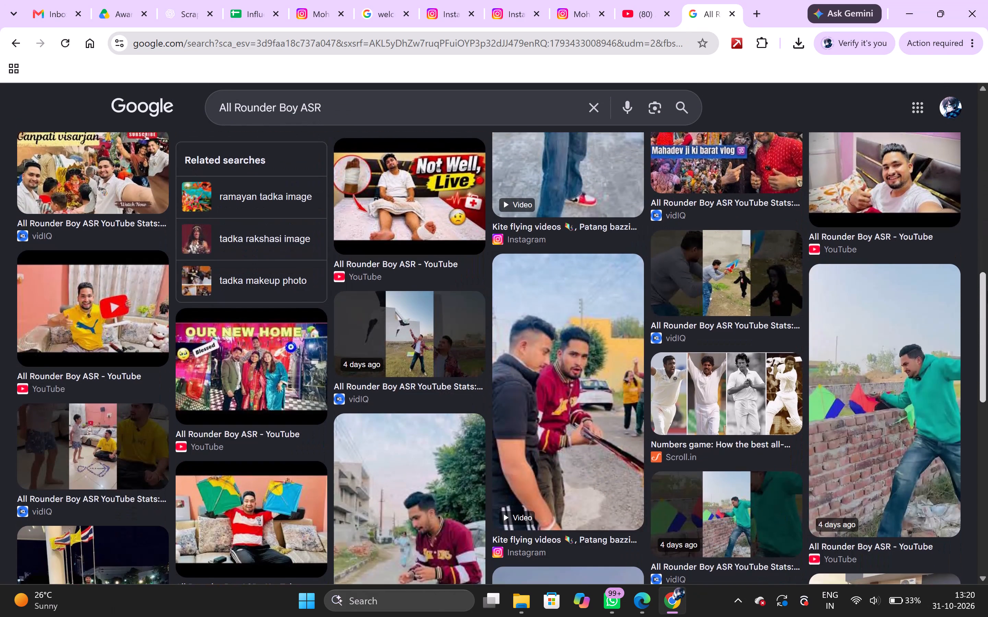
drag(987, 293, 987, 410)
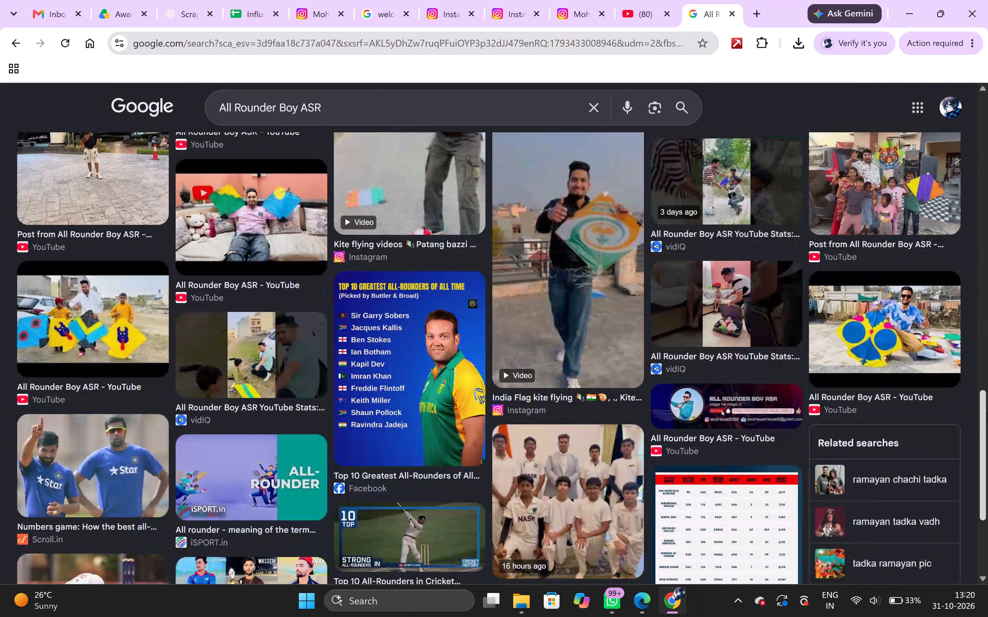
drag(987, 410, 987, 92)
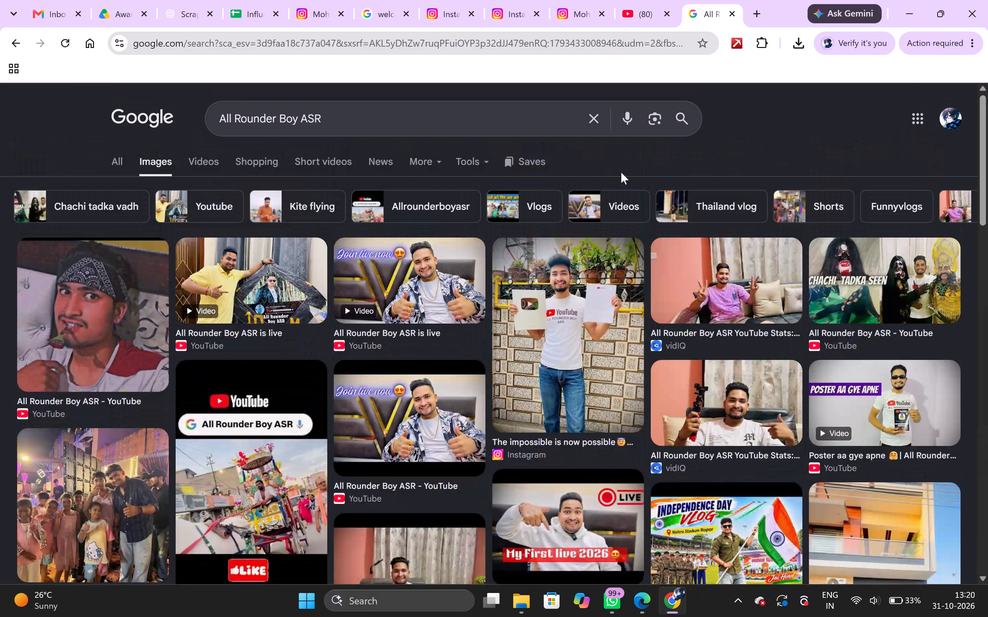
Open the preview of the All Rounder Boy ASR channel profile picture, the 900 × 900 image from YouTube.
click(92, 326)
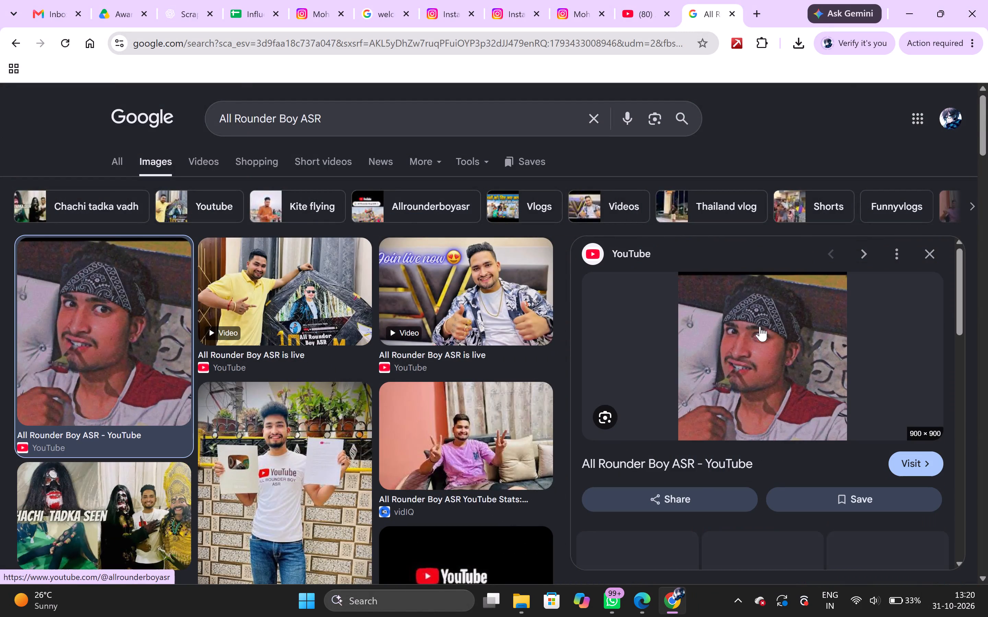
click(760, 326)
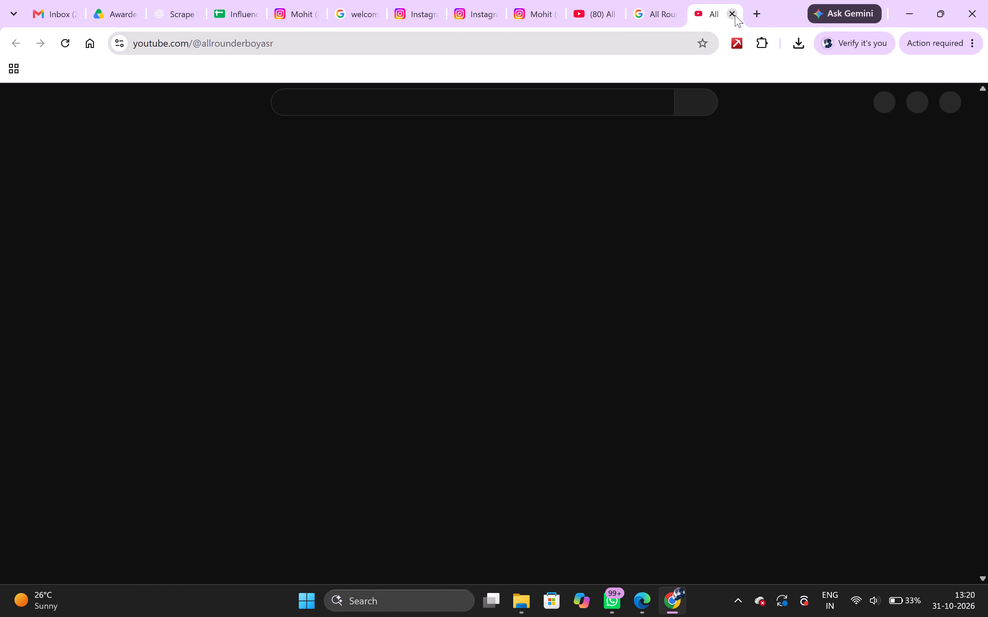
click(735, 15)
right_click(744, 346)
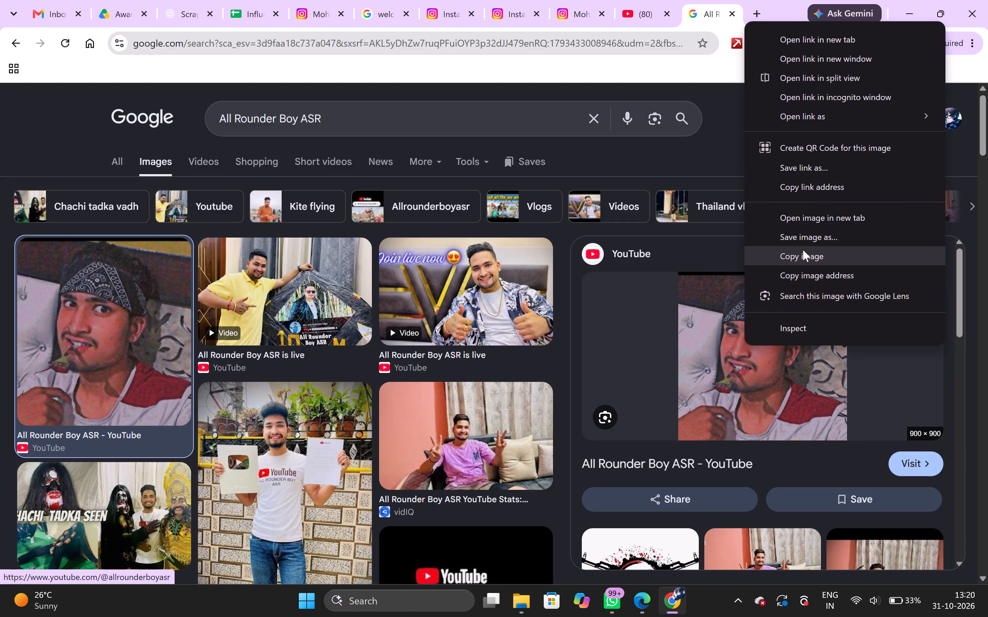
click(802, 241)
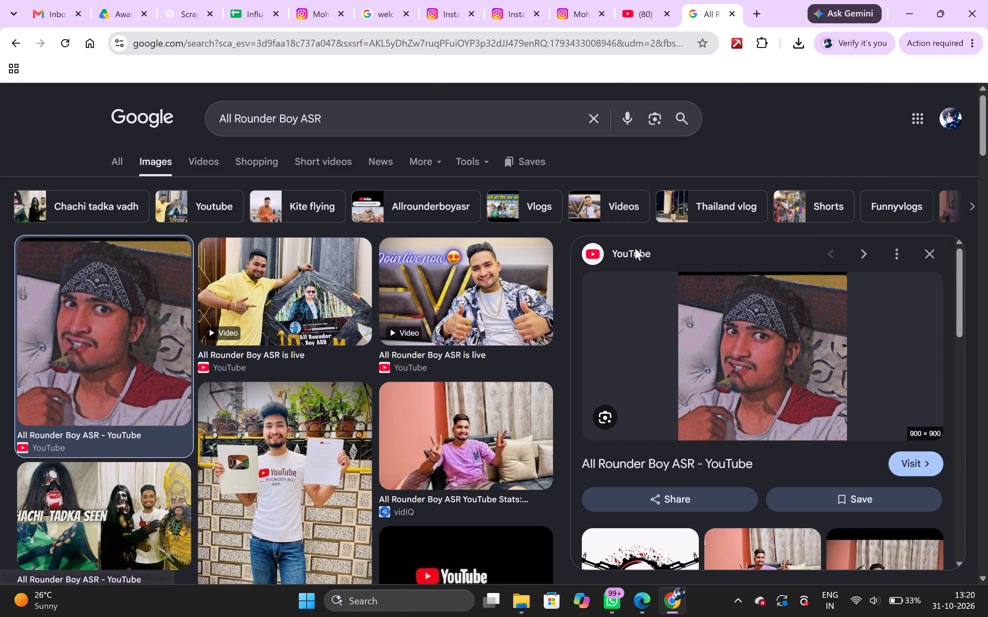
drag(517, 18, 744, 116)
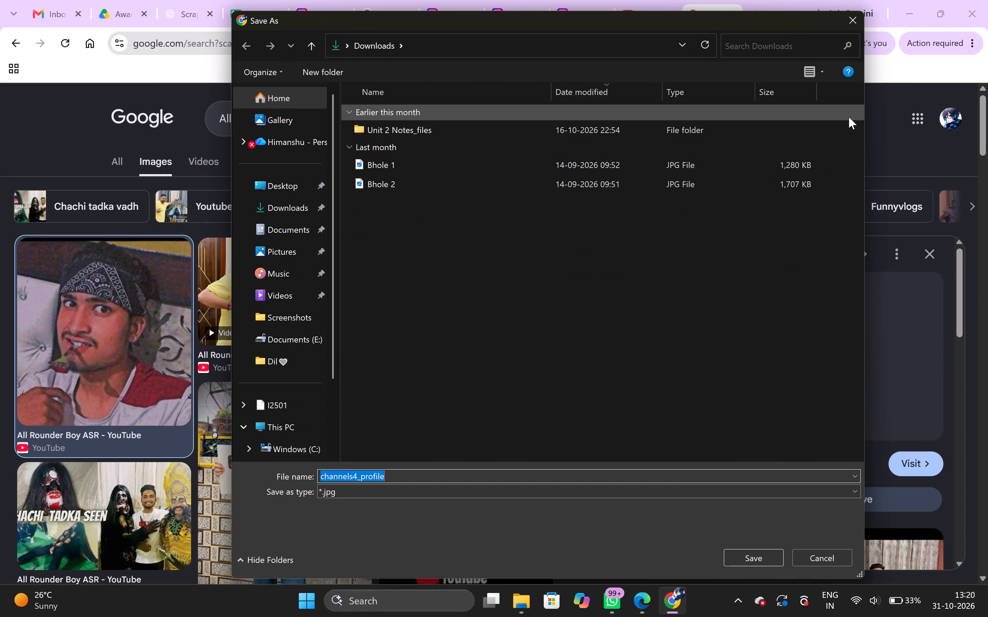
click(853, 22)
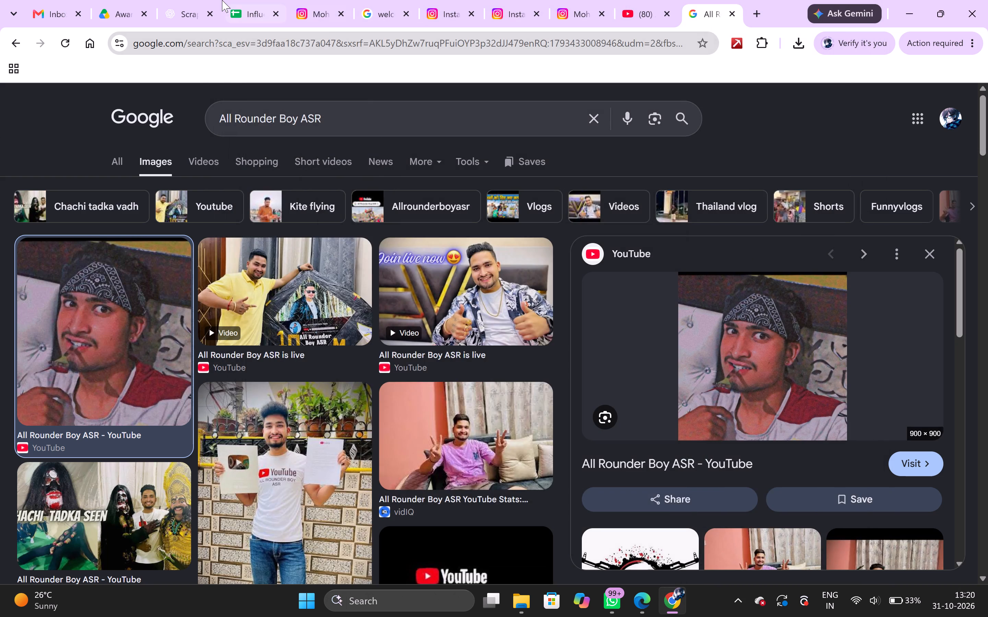
Check the creator's name in the All Rounder Boy ASR row of the Kala and Gaurav sheet.
click(221, 0)
click(273, 3)
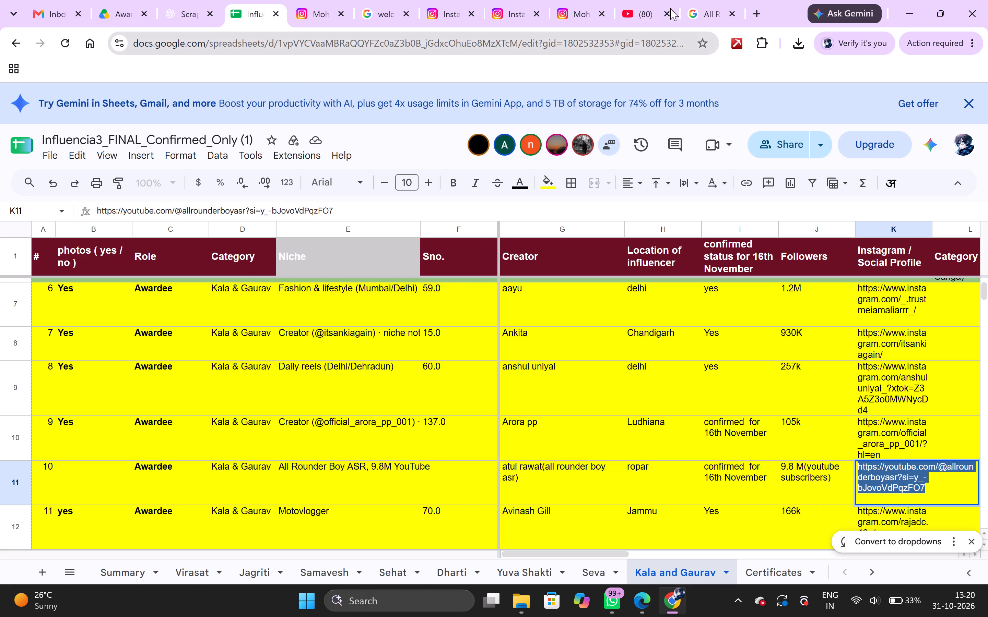
click(706, 0)
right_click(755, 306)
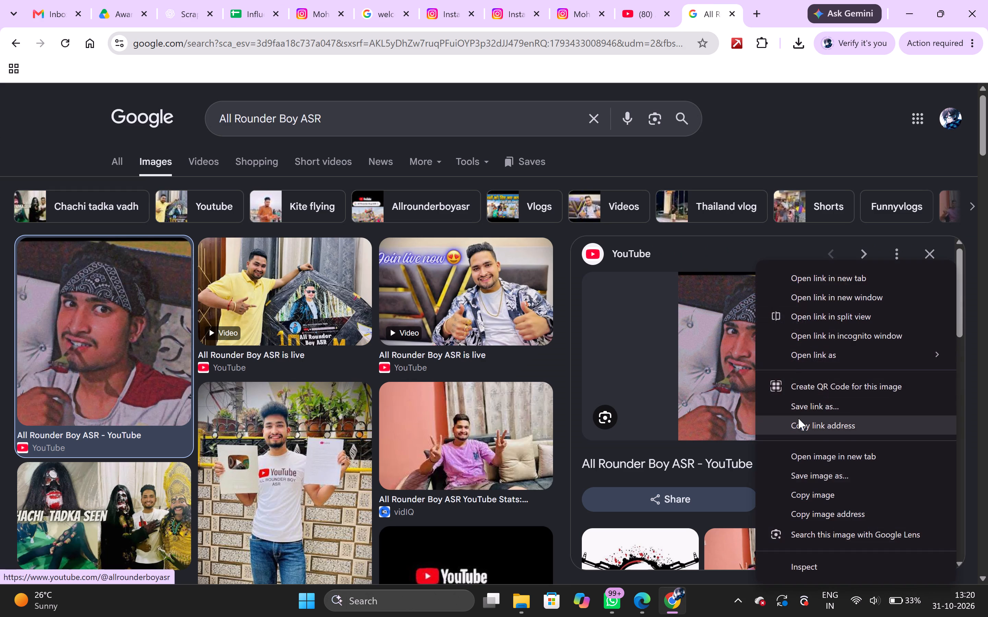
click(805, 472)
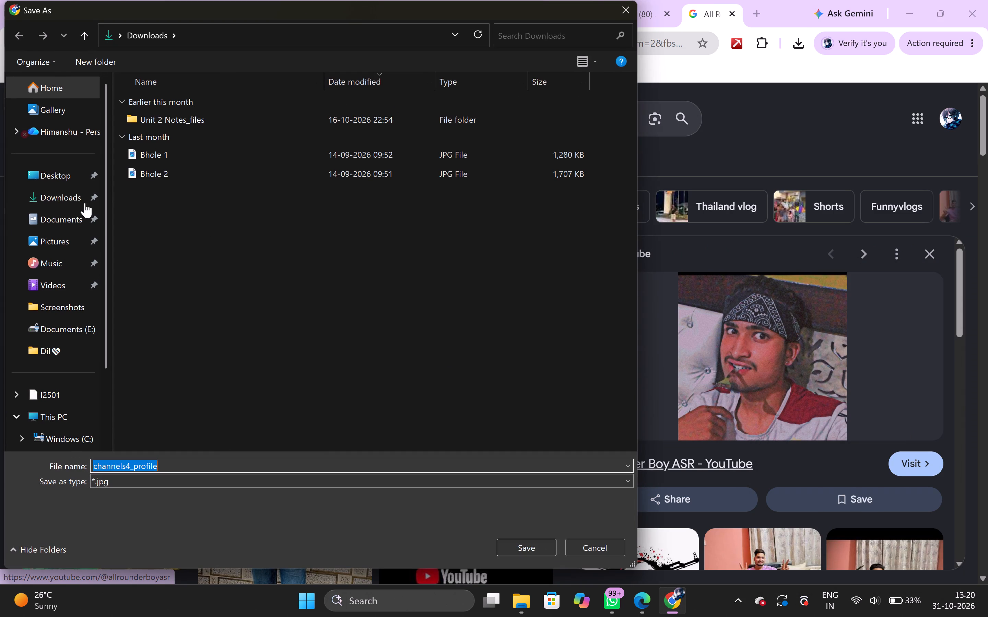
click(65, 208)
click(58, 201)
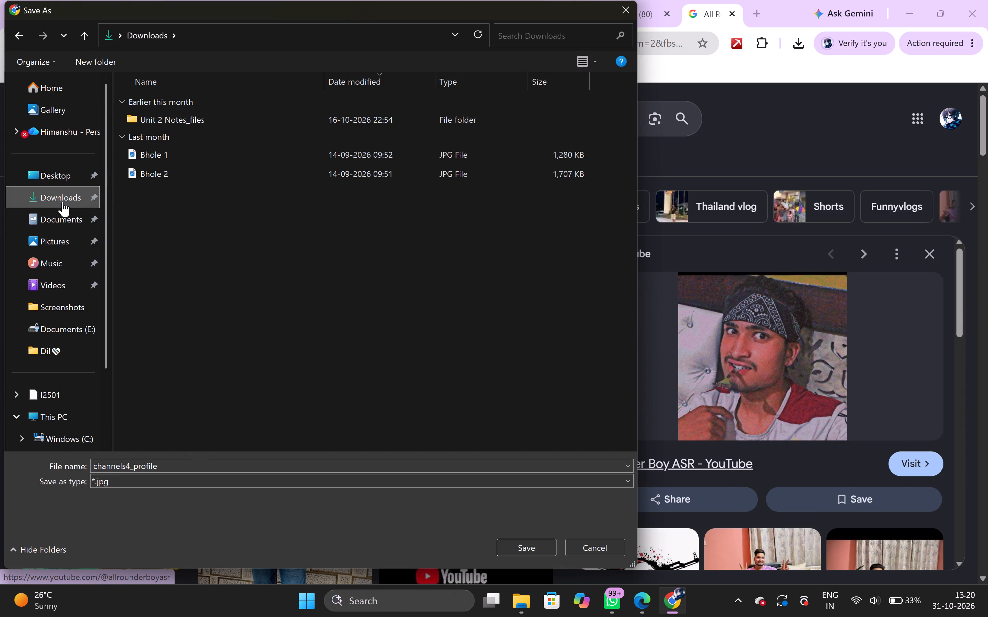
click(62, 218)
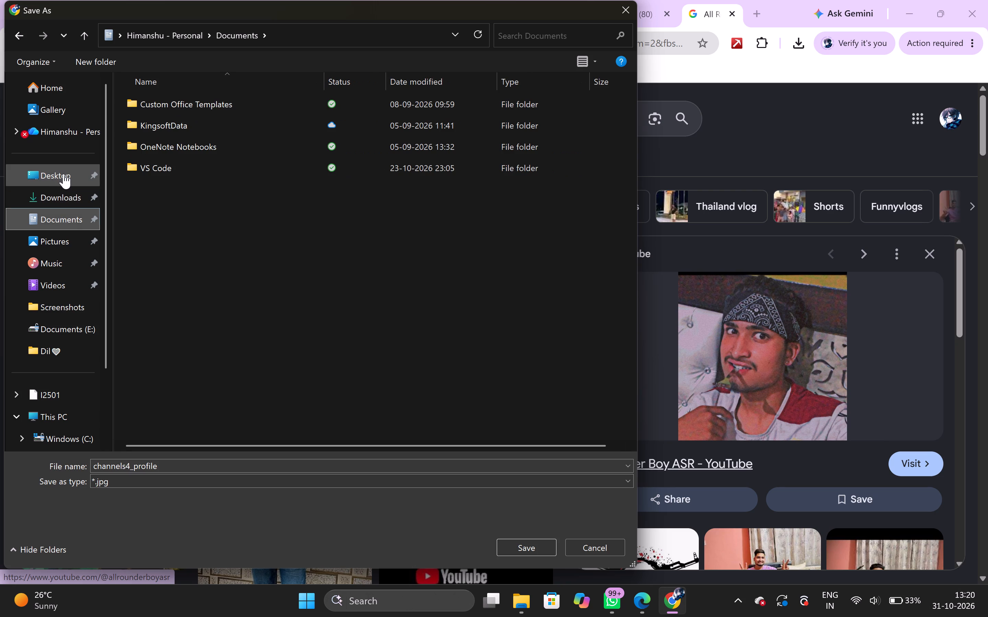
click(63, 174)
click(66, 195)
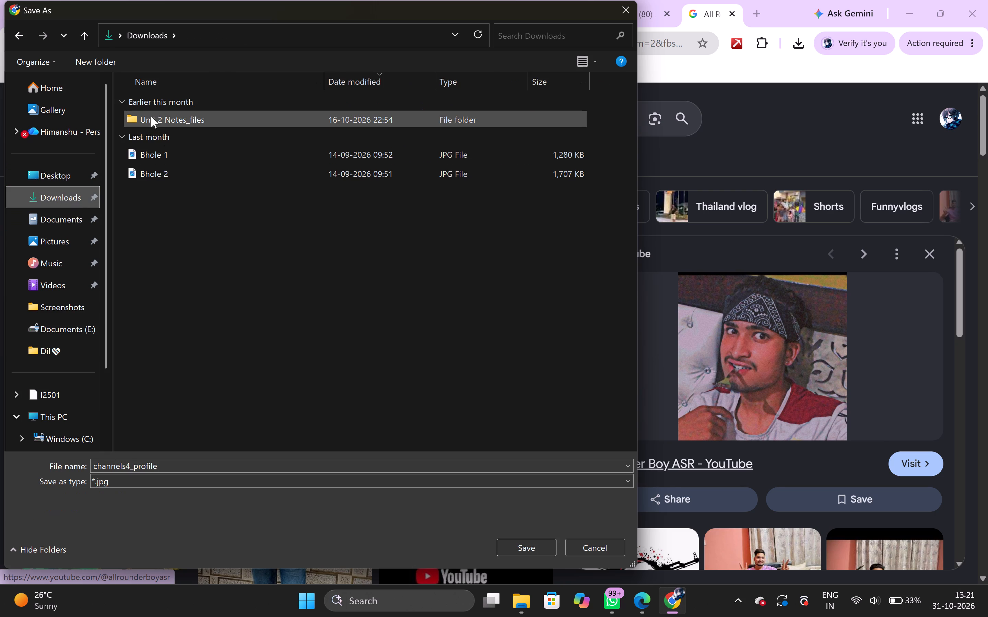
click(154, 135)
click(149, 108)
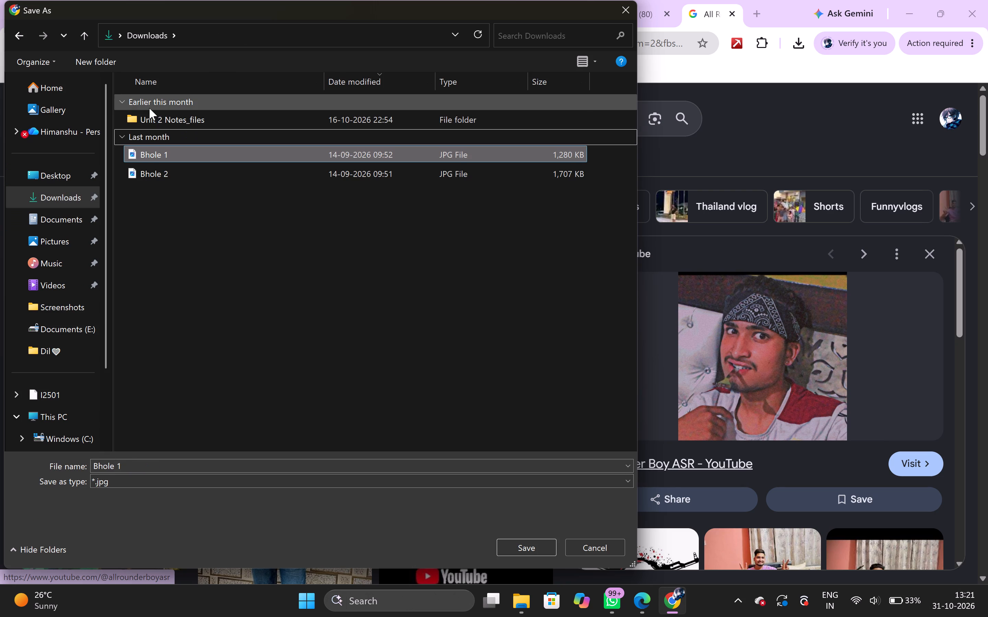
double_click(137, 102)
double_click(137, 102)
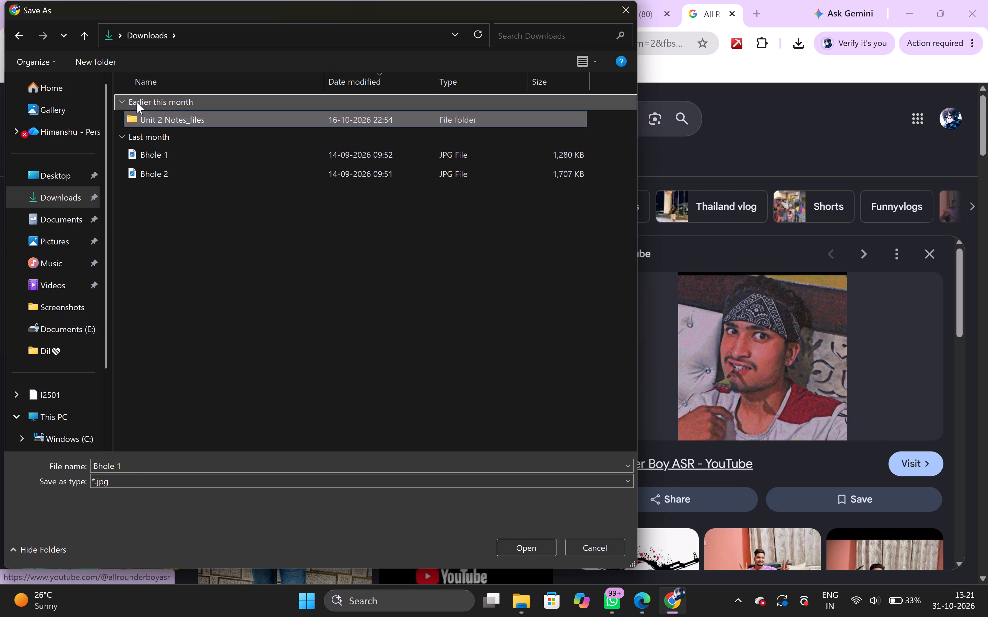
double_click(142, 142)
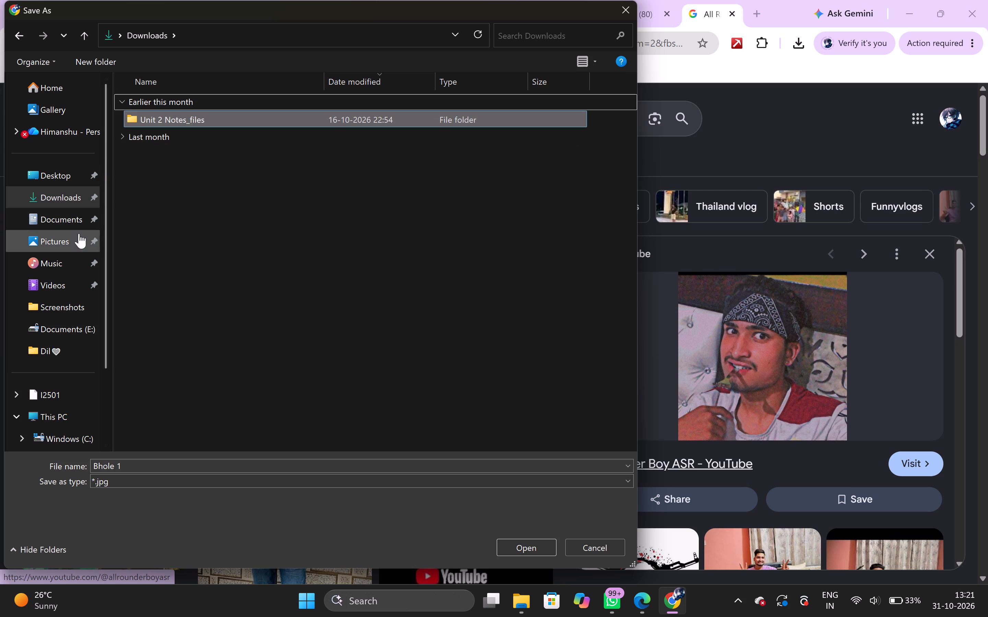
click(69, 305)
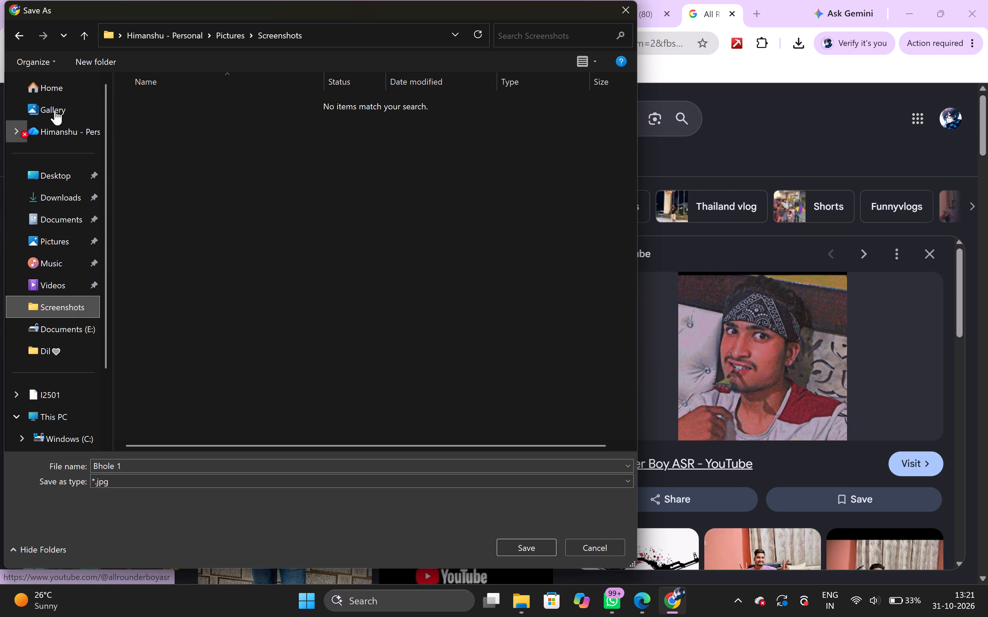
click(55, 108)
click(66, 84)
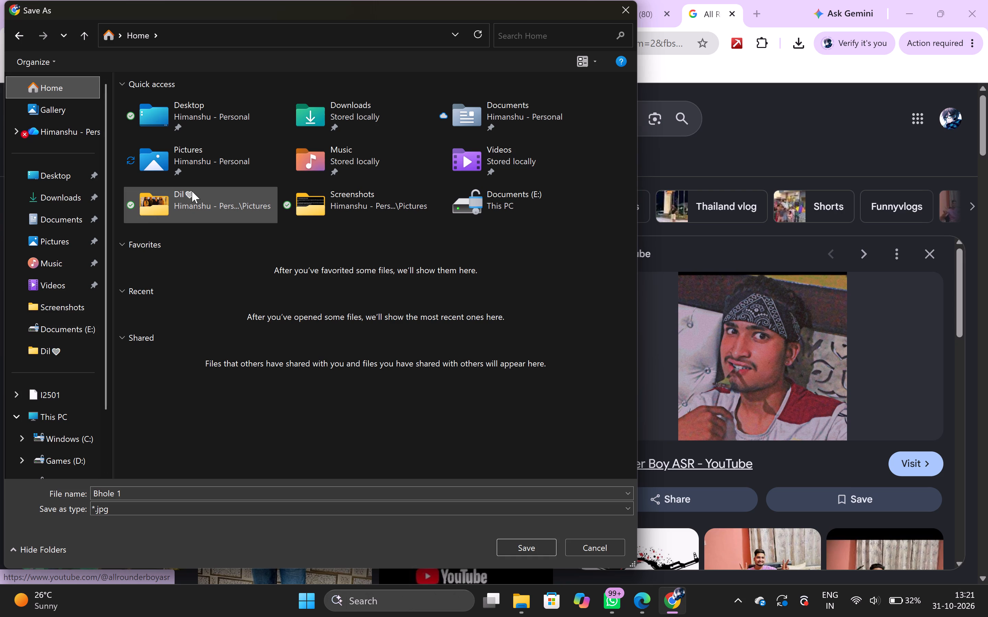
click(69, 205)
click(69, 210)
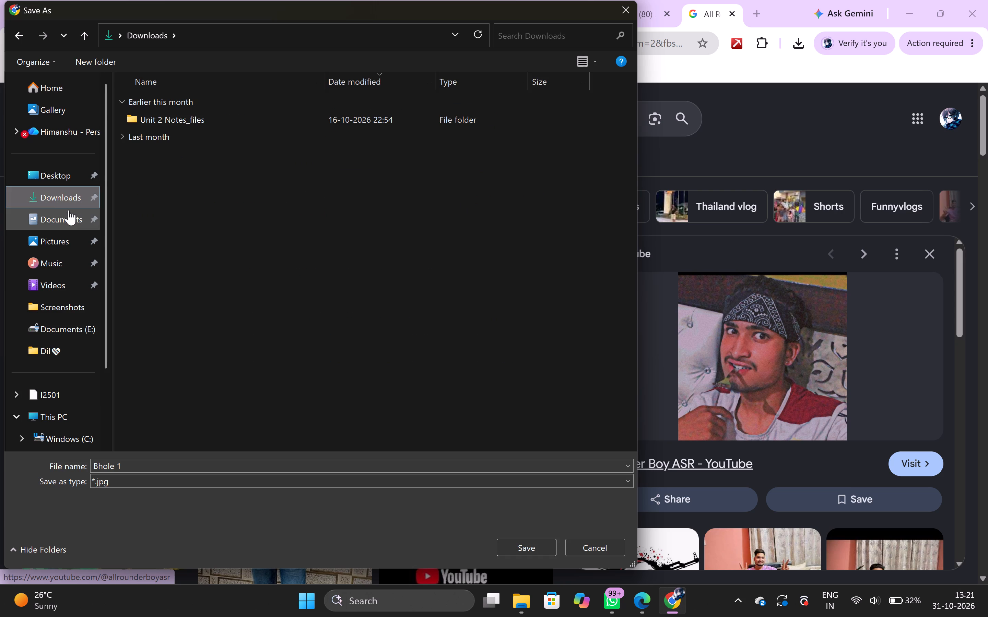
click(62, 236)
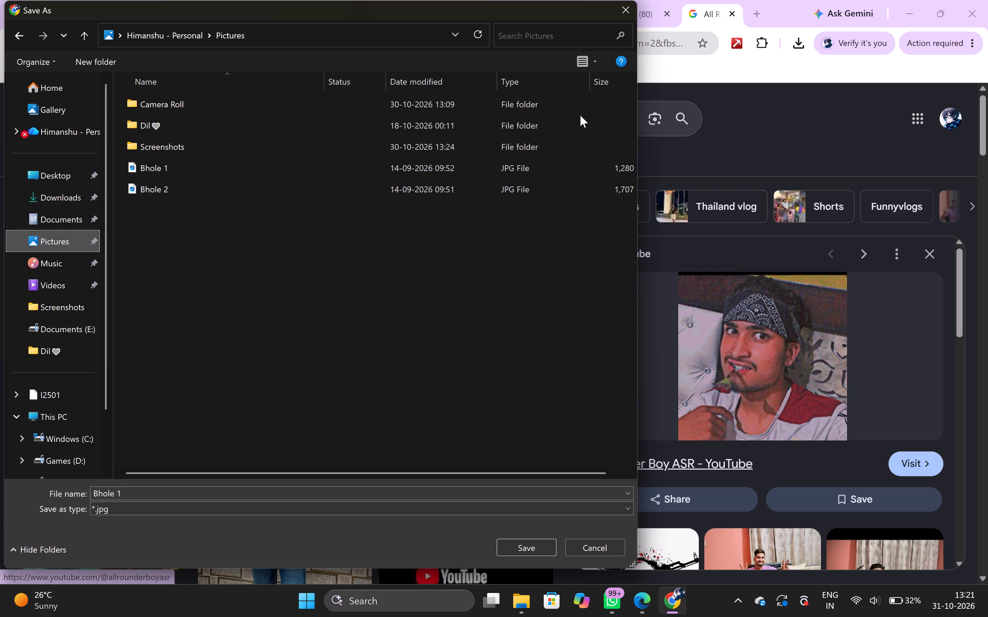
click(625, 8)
Save the previewed All Rounder Boy ASR profile picture to Downloads as a JPG named with the creator's full name.
right_click(694, 296)
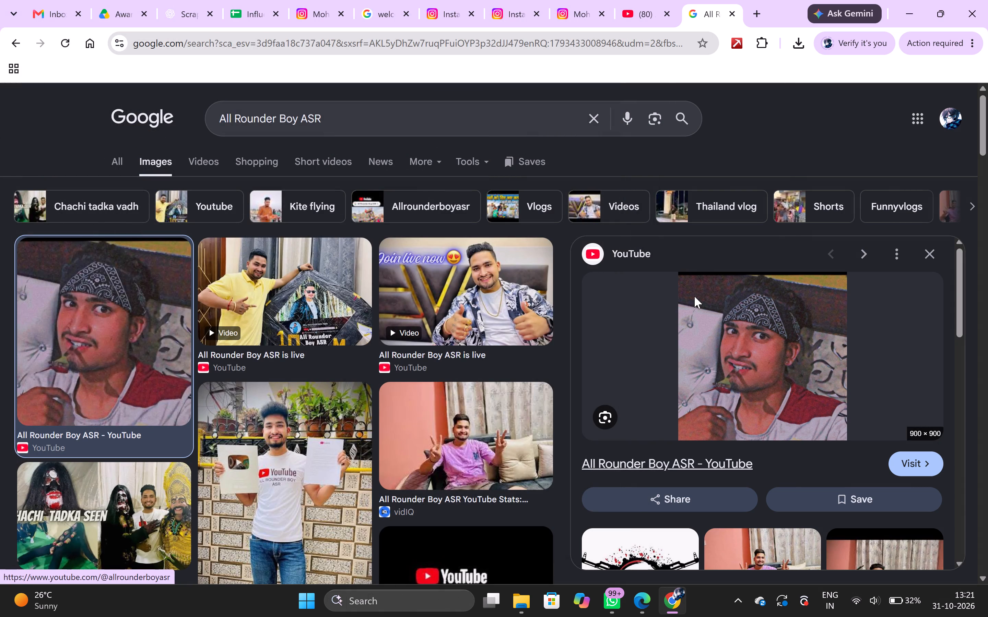
right_click(694, 296)
right_click(694, 296)
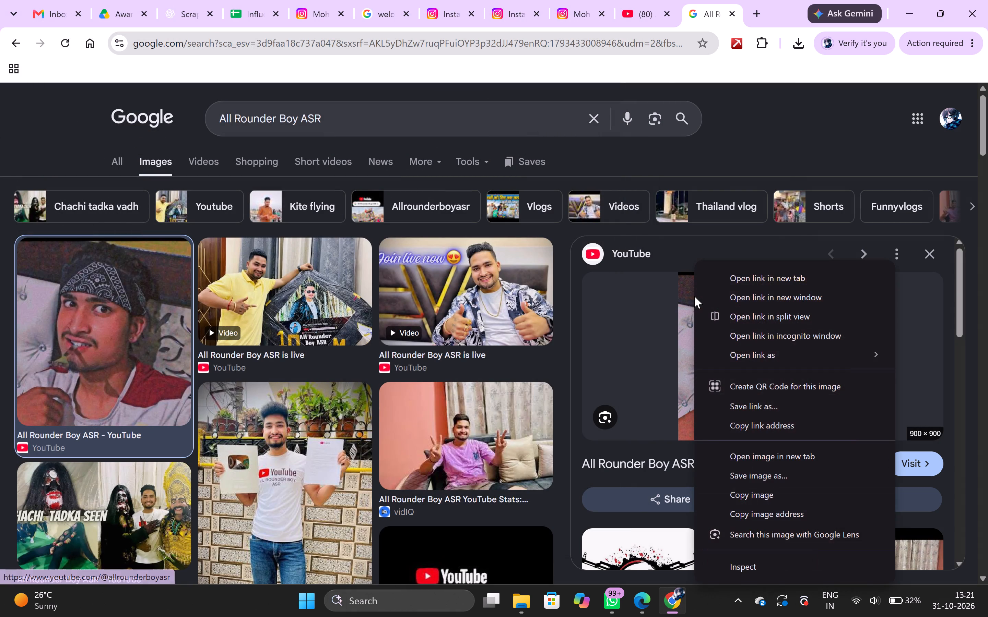
click(762, 482)
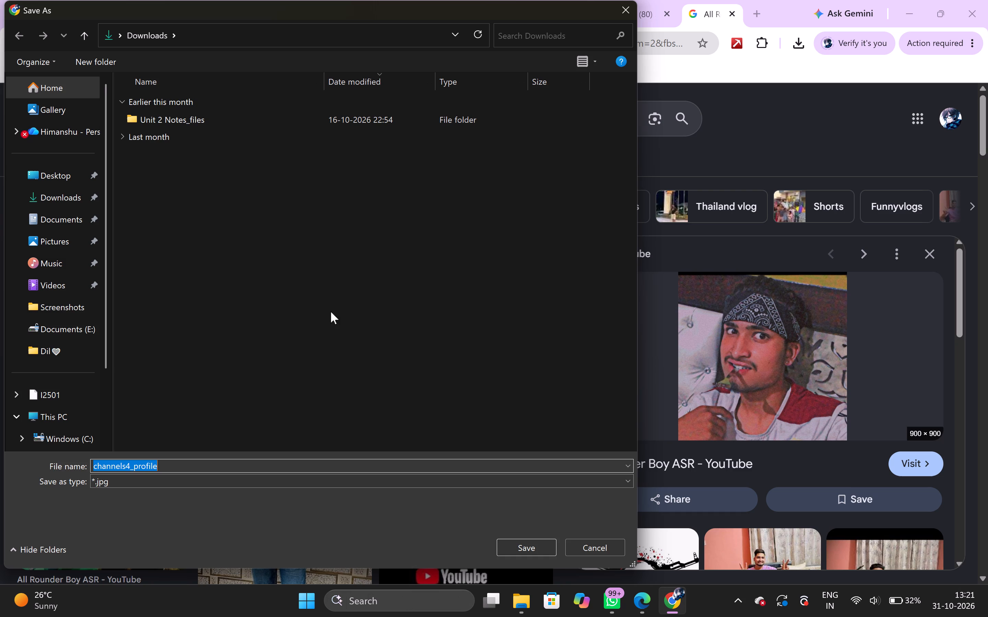
click(52, 196)
double_click(52, 196)
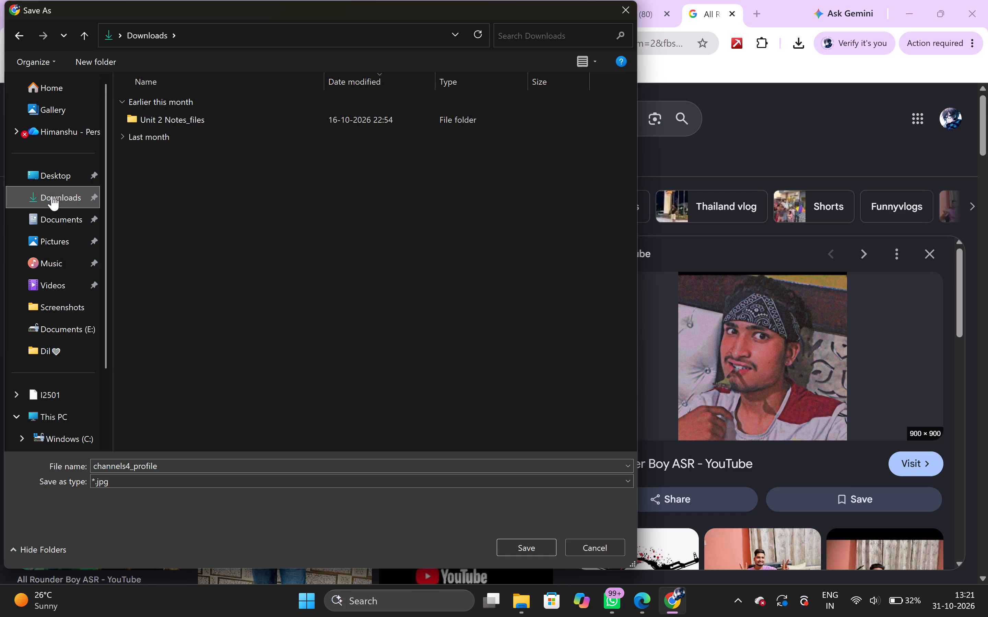
click(204, 100)
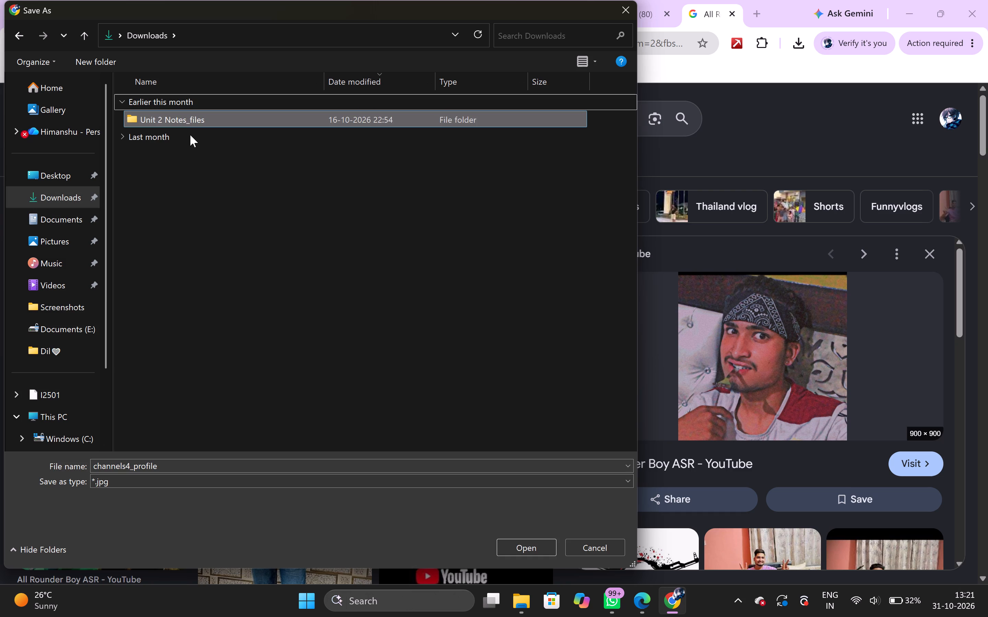
click(189, 138)
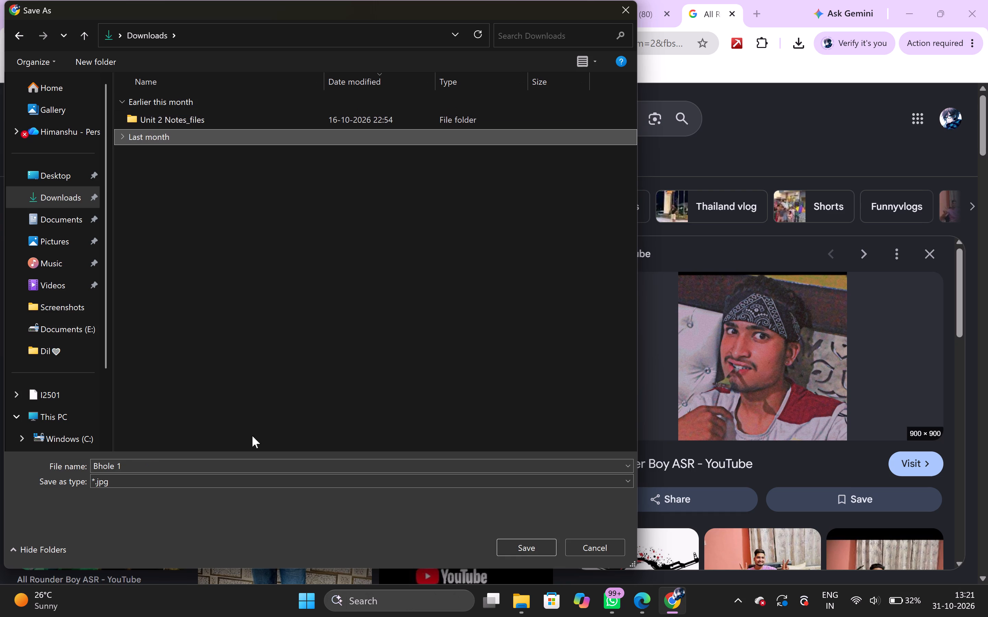
click(238, 460)
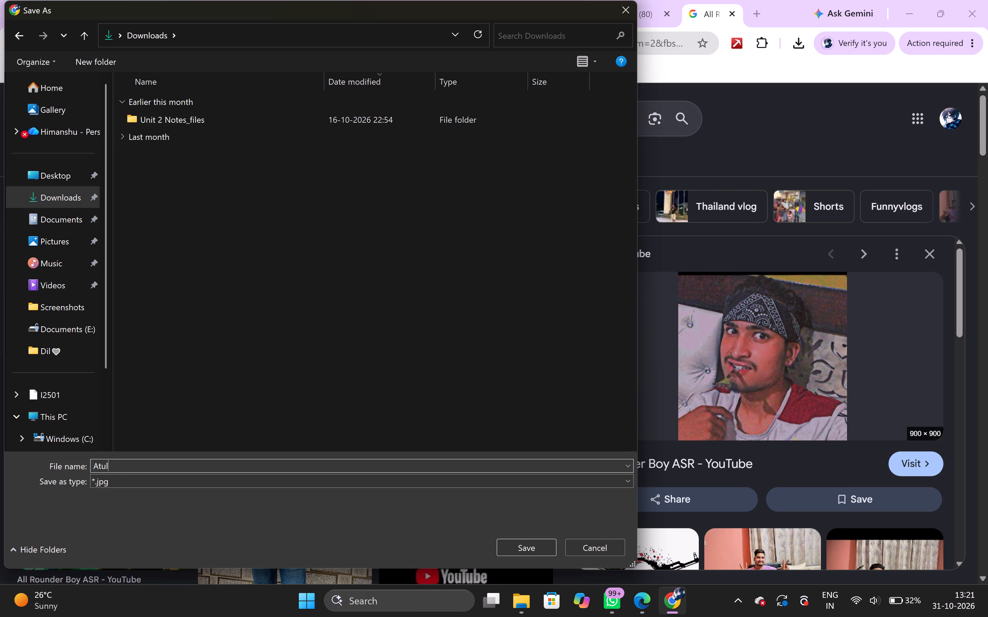
key(BackSpace)
key(BackSpace)
key(BackSpace)
key(BackSpace)
click(521, 544)
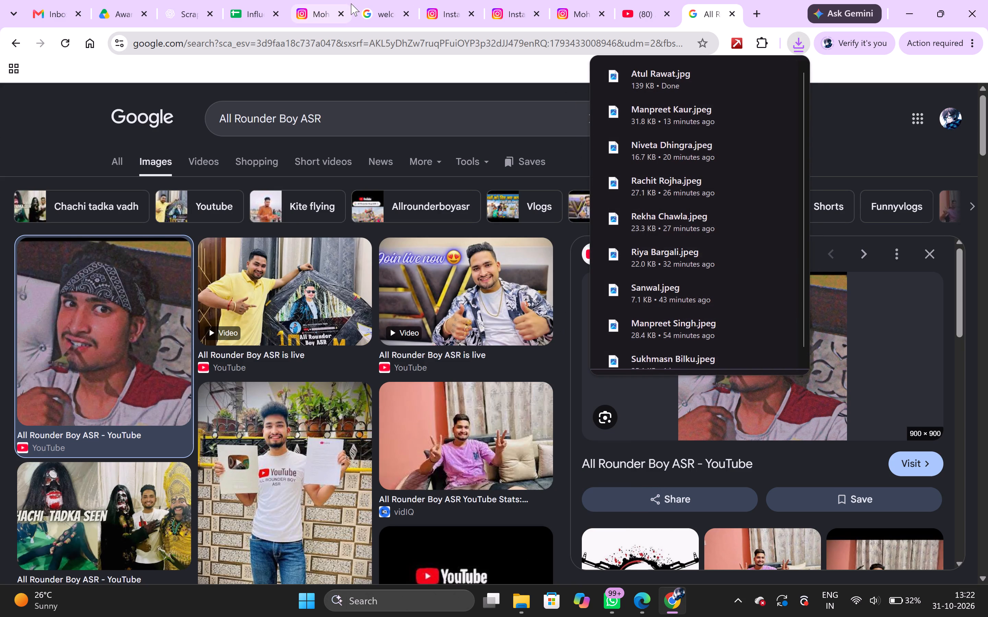
Upload the newly saved All Rounder Boy ASR photo to the Awardee folder of kala and gaurav in Drive.
click(133, 2)
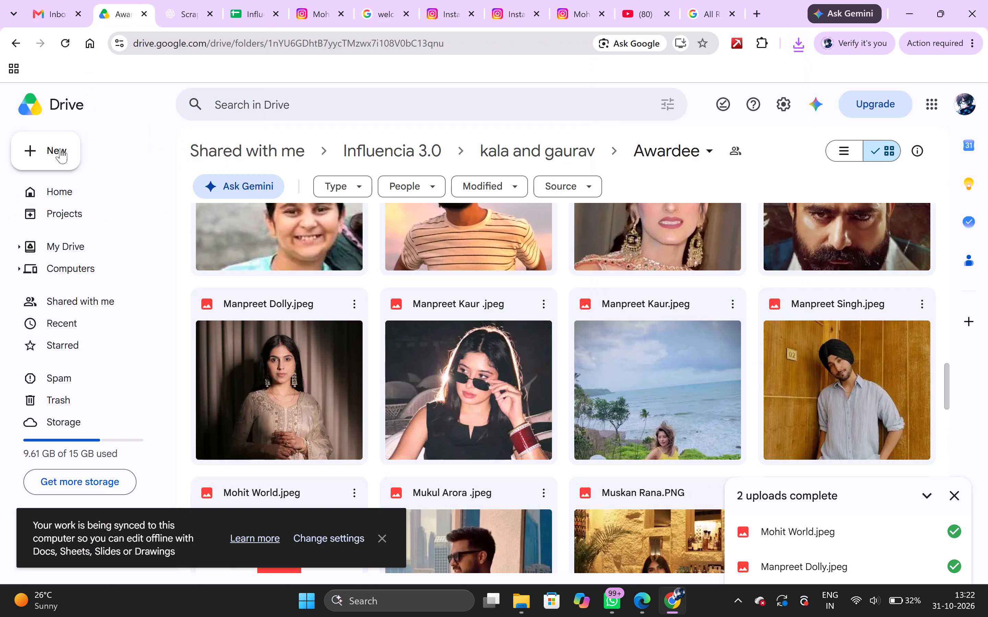
click(55, 150)
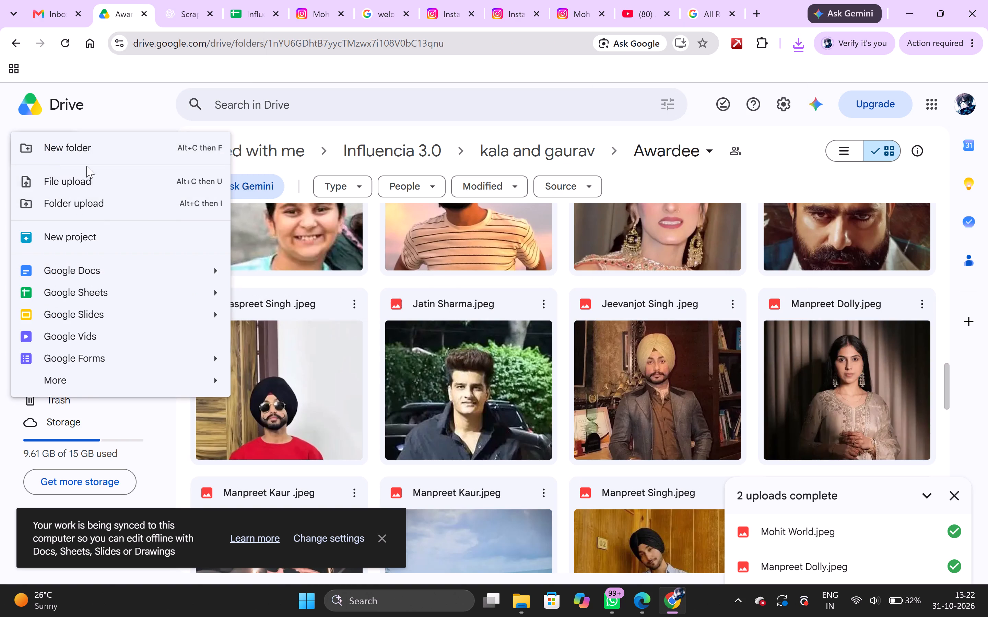
click(85, 177)
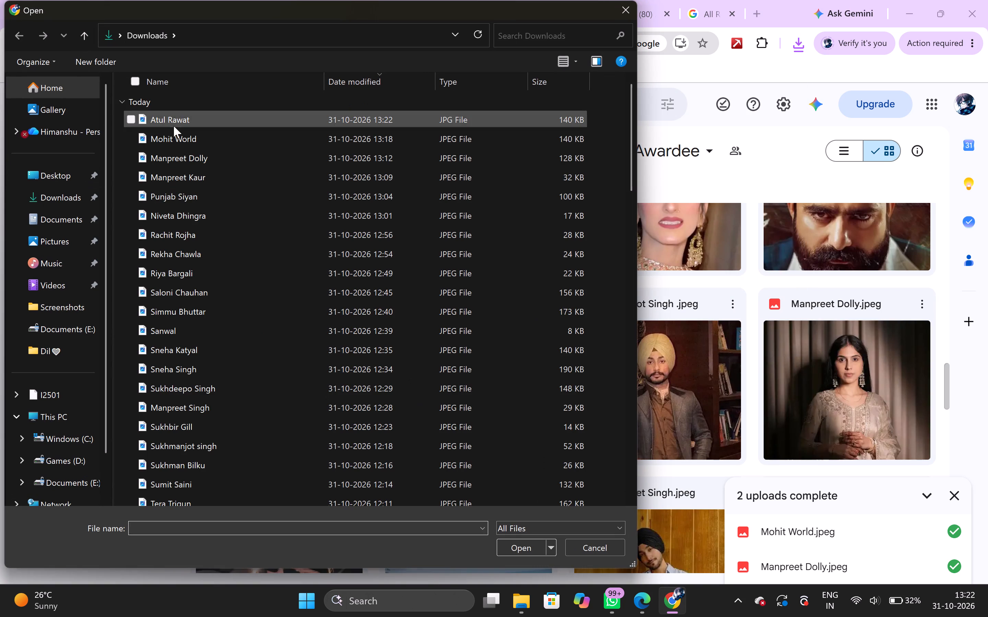
click(174, 126)
click(527, 543)
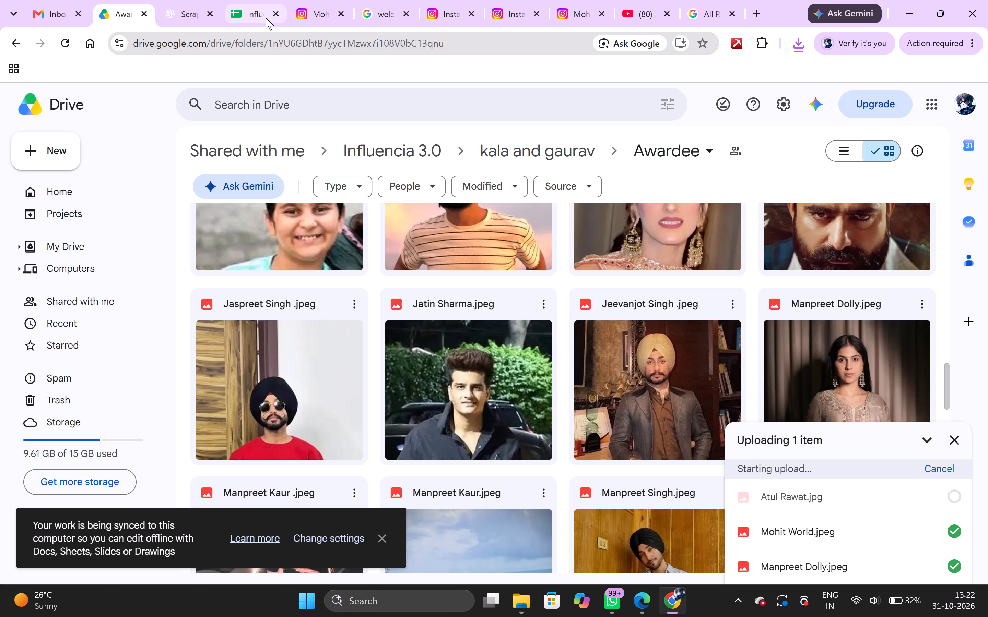
Mark the photos column as Yes for the All Rounder Boy ASR creator in row 11 of the Kala and Gaurav sheet.
click(217, 0)
click(244, 0)
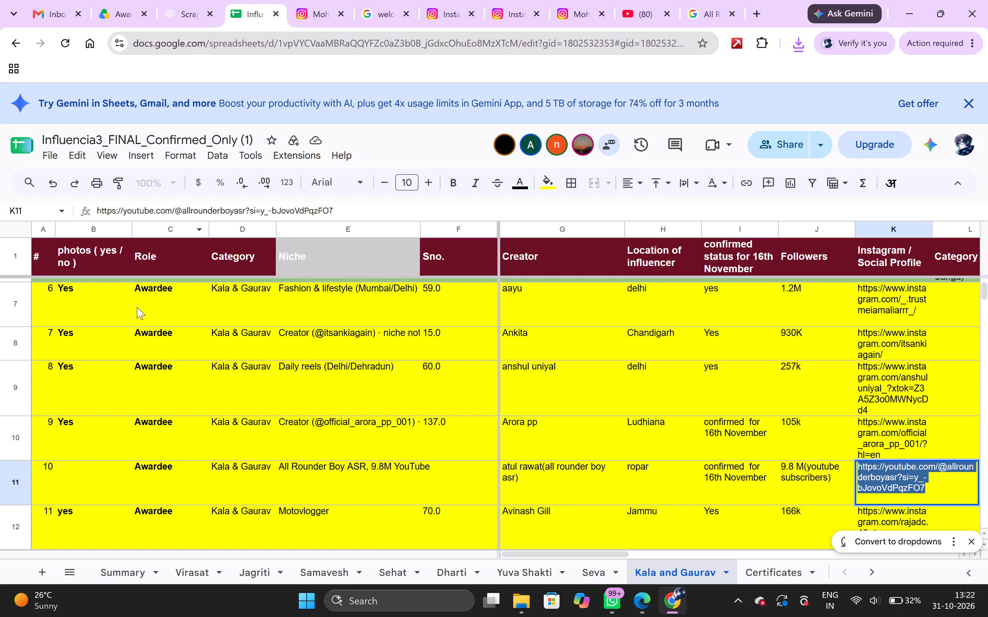
click(82, 479)
text(es)
key(Down)
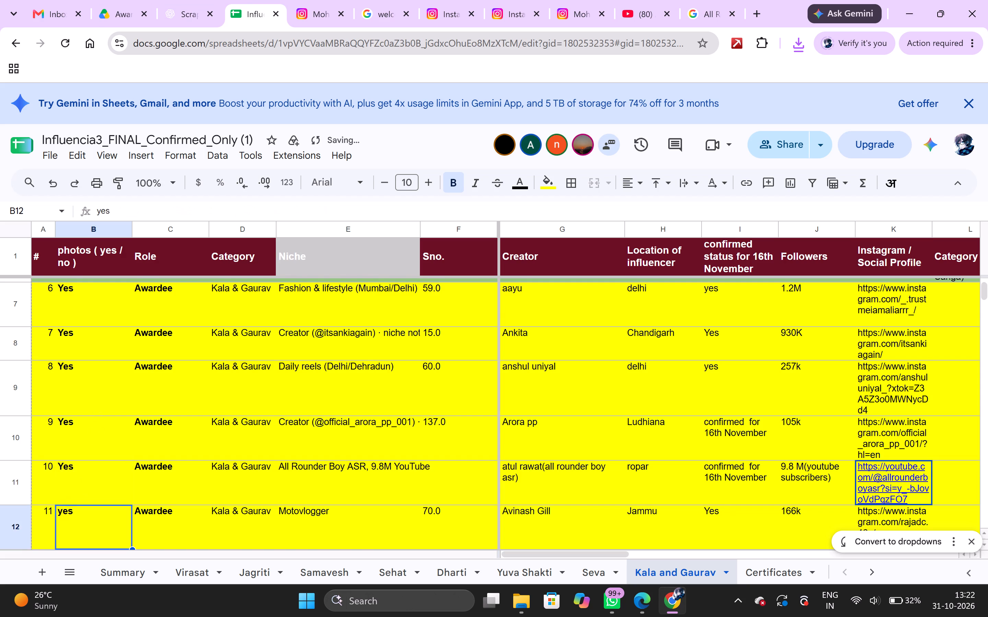
Examine the photos column of the Kala and Gaurav sheet from top to bottom for any entries not yet marked.
key(Down)
key(Down)
key(Down)
key(Down)
key(Down)
key(Down)
key(Down)
key(Down)
key(Down)
key(Down)
key(Down)
key(Down)
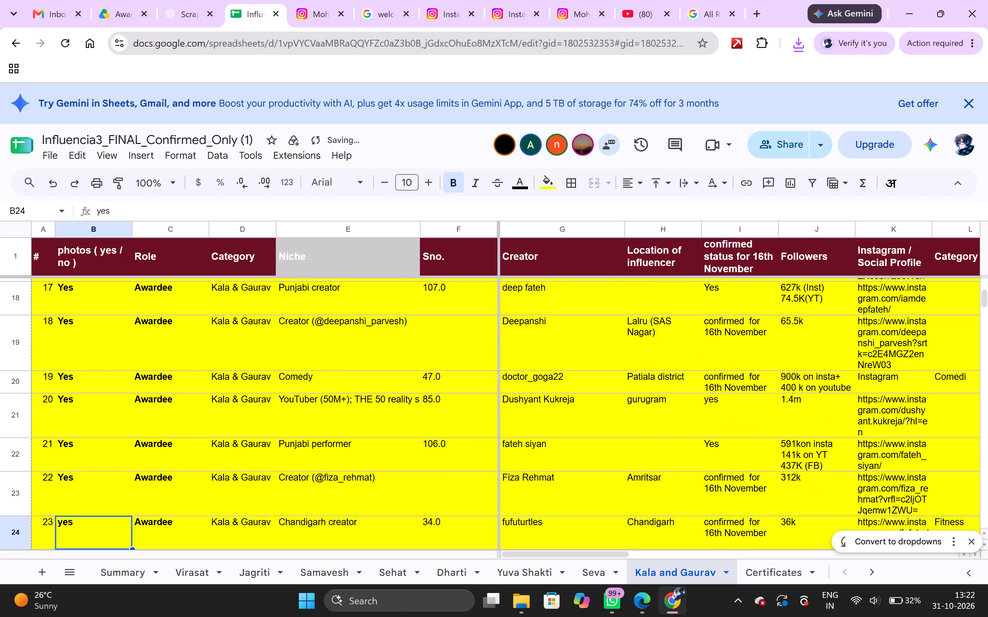
key(Down)
key(Down)
key(Down)
key(Down)
key(Down)
key(Down)
key(Down)
key(Down)
key(Down)
key(Down)
key(Up)
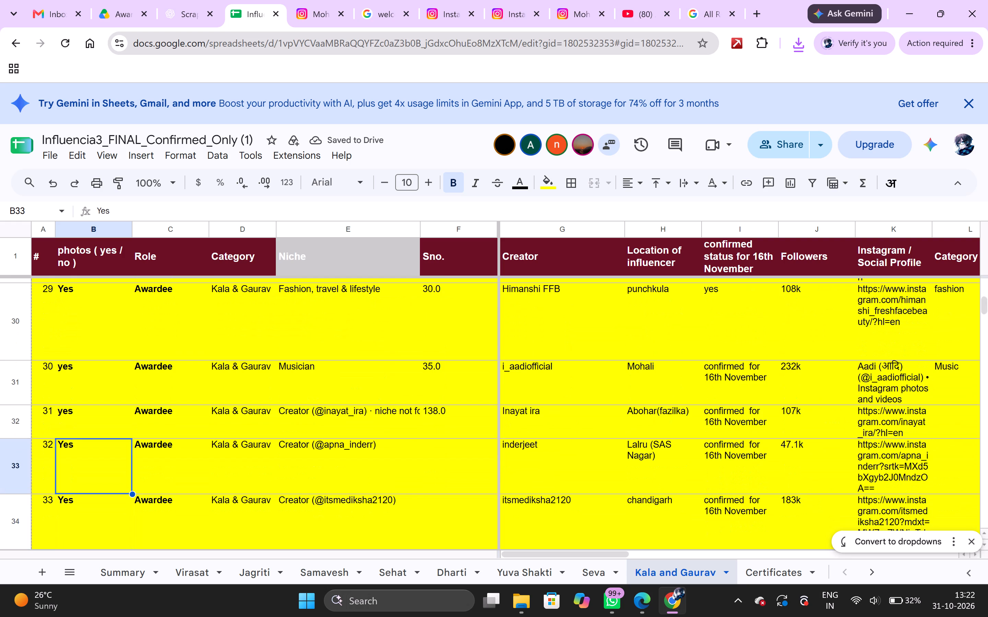
key(Down)
key(ctrl+Down)
key(Down)
key(Up)
key(Up)
key(ctrl+Up)
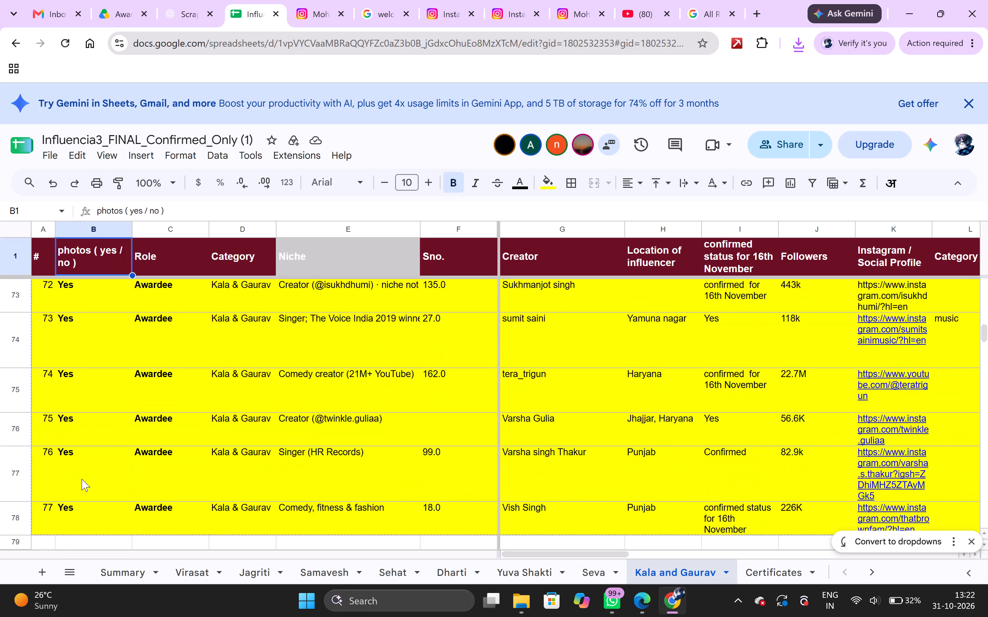
key(Down)
key(Down)
key(Down)
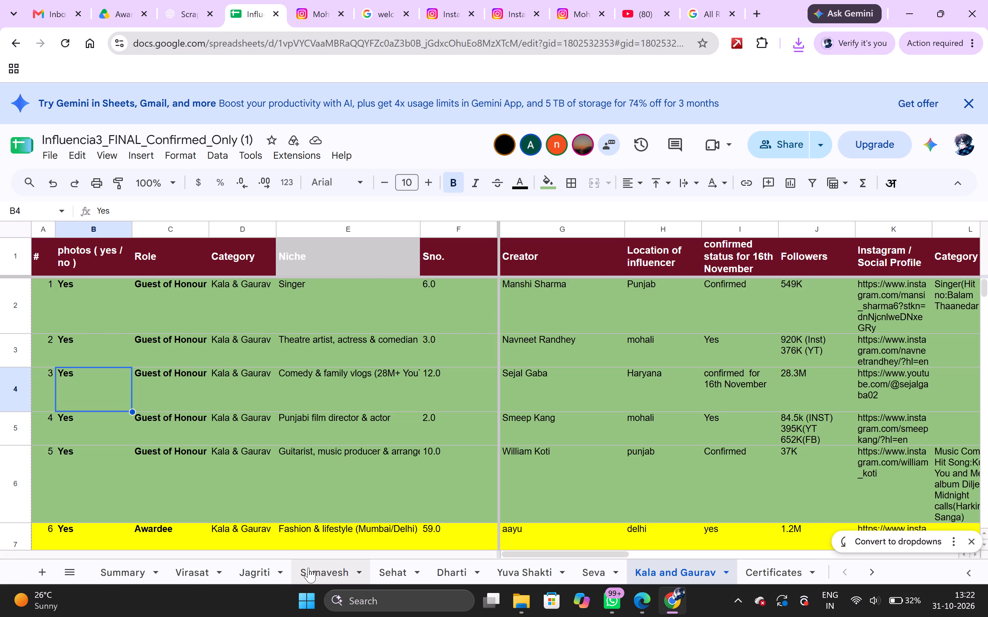
Save the influencer spreadsheet.
key(ctrl+s)
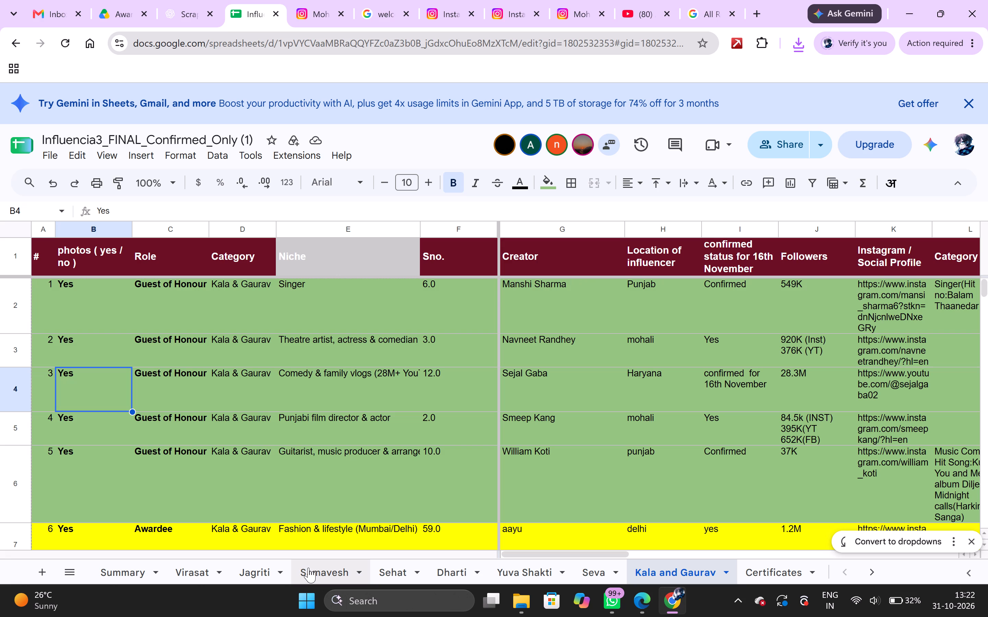
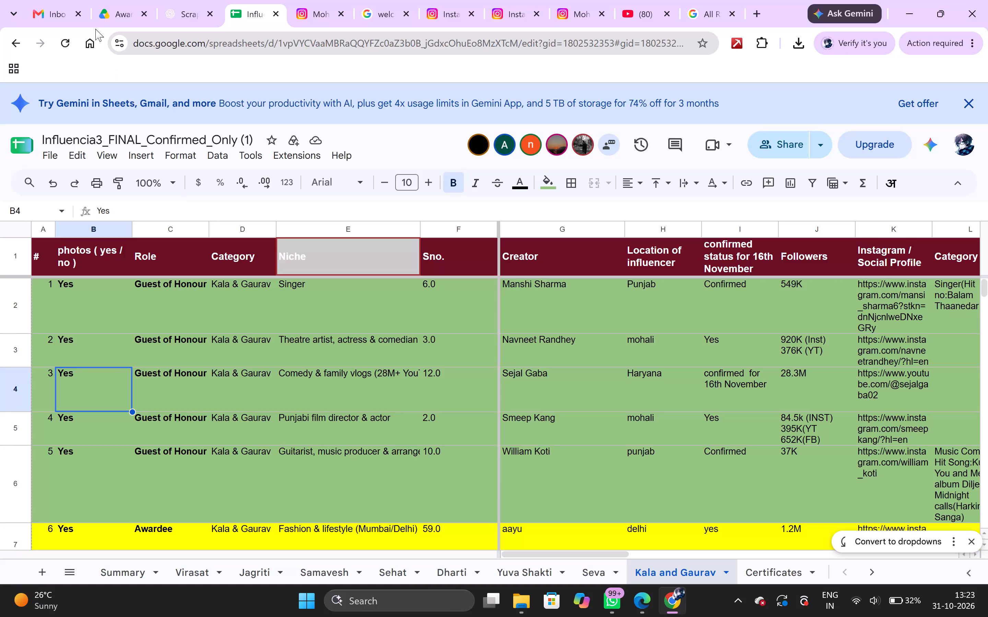
Switch to the Awardee folder of kala and gaurav in Drive and dismiss the upload status notice.
click(114, 0)
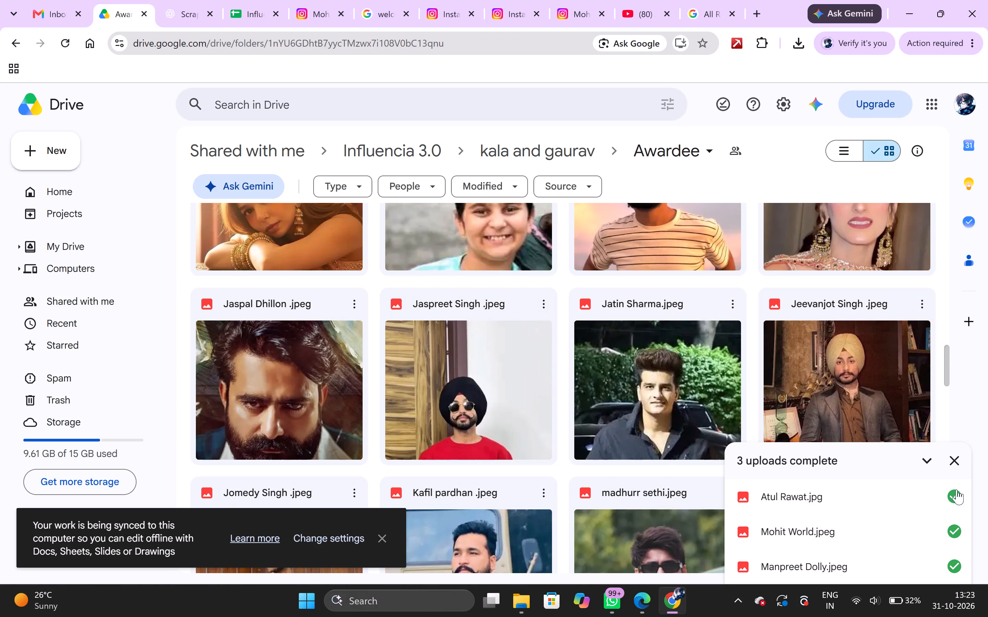
click(952, 469)
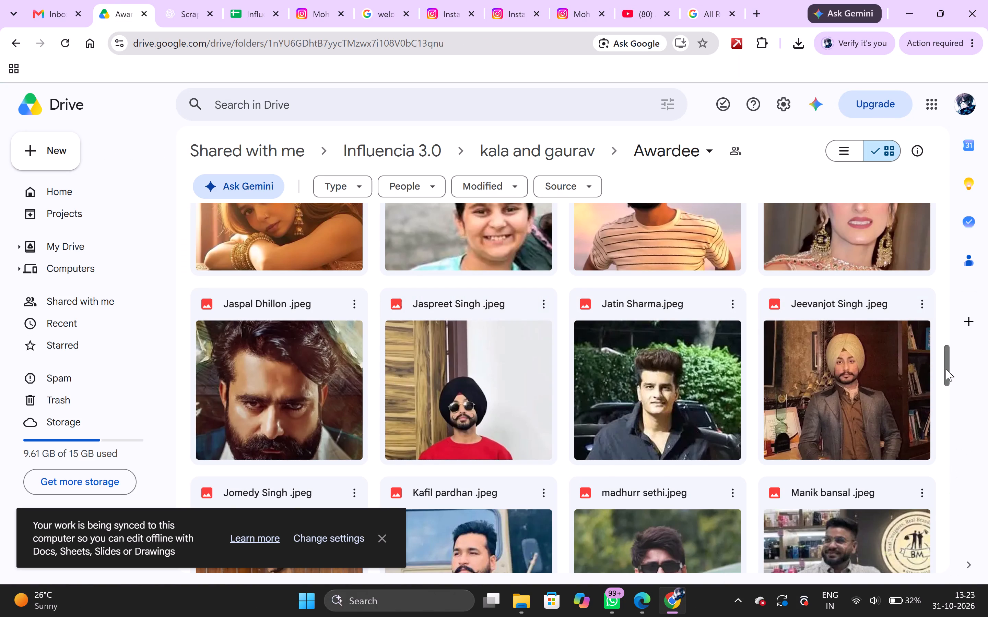
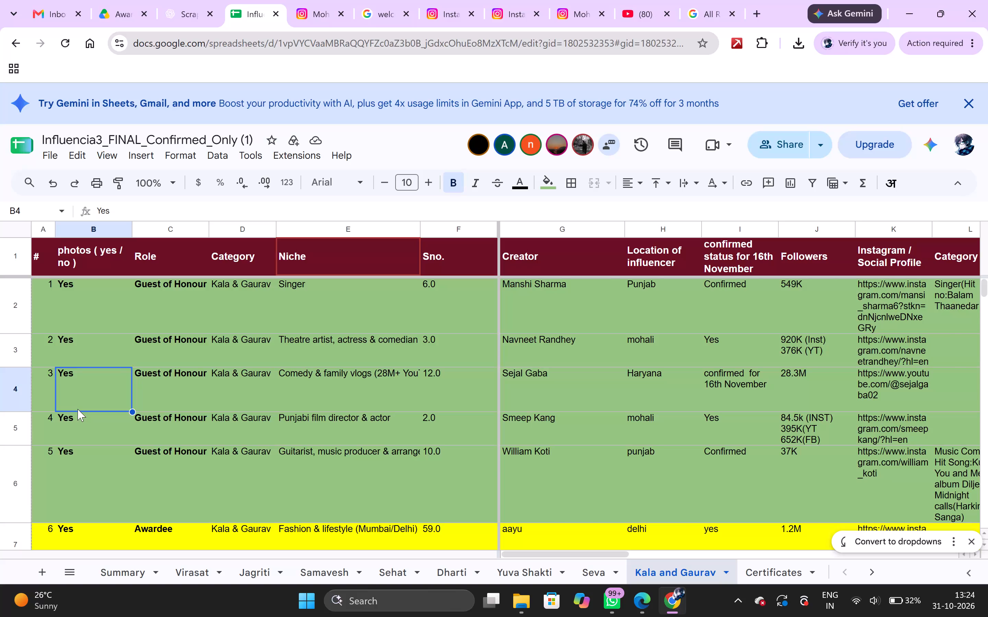
Go to the last filled entry of the photos column in the Kala and Gaurav sheet and return to the Awardee folder in Drive.
key(ctrl+Down)
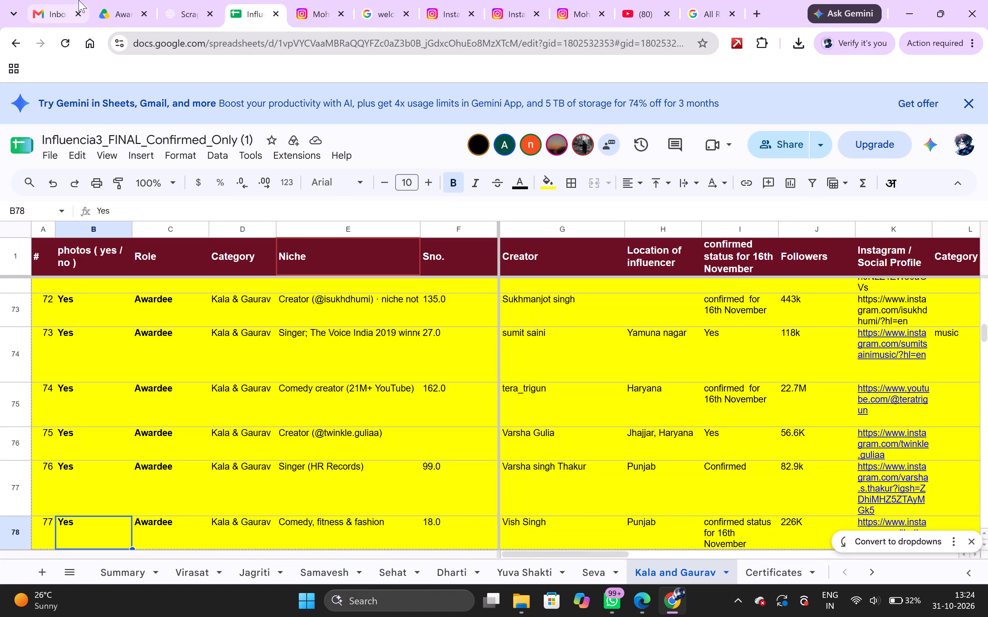
click(126, 0)
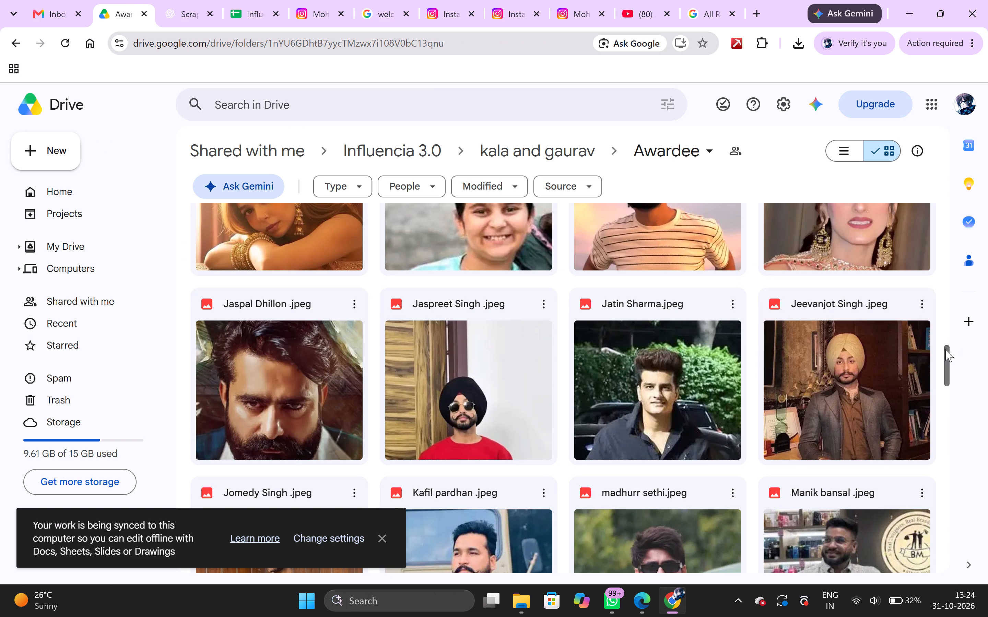
drag(945, 352, 941, 159)
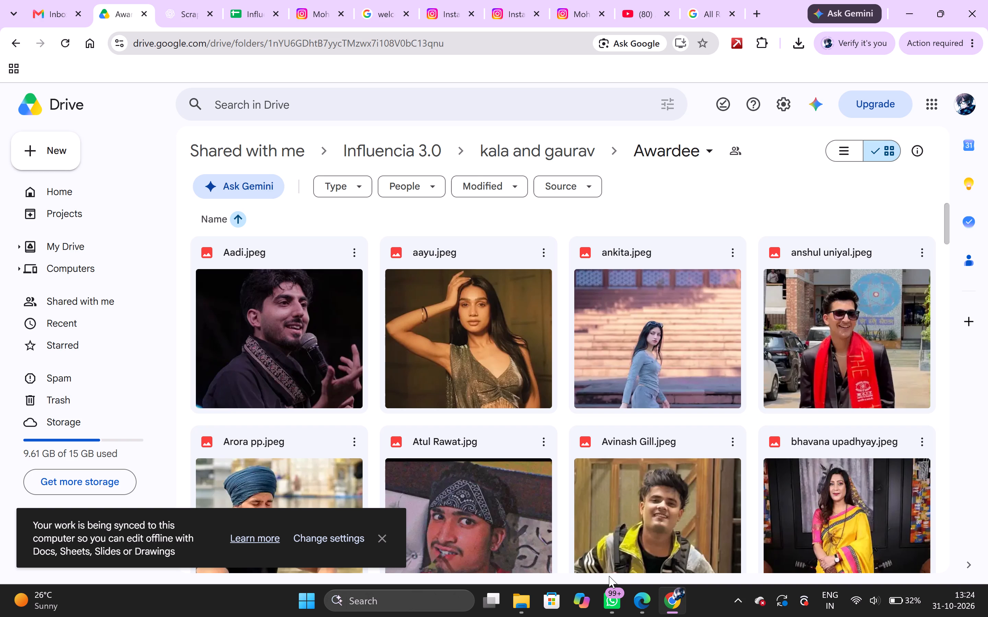